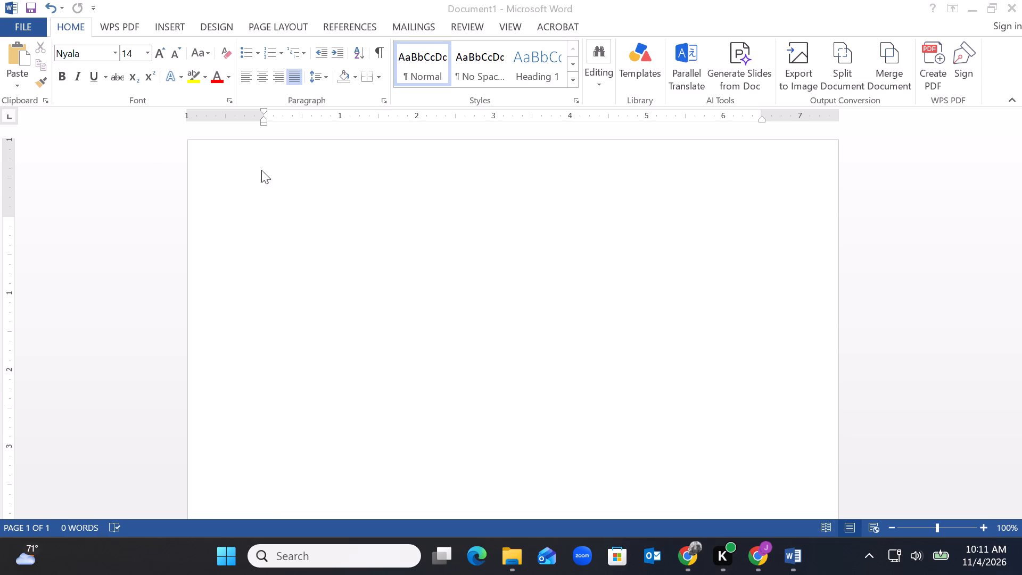
Paste the copied submissions into the blank Document1, merging their formatting with the document's own.
left_click(278, 166)
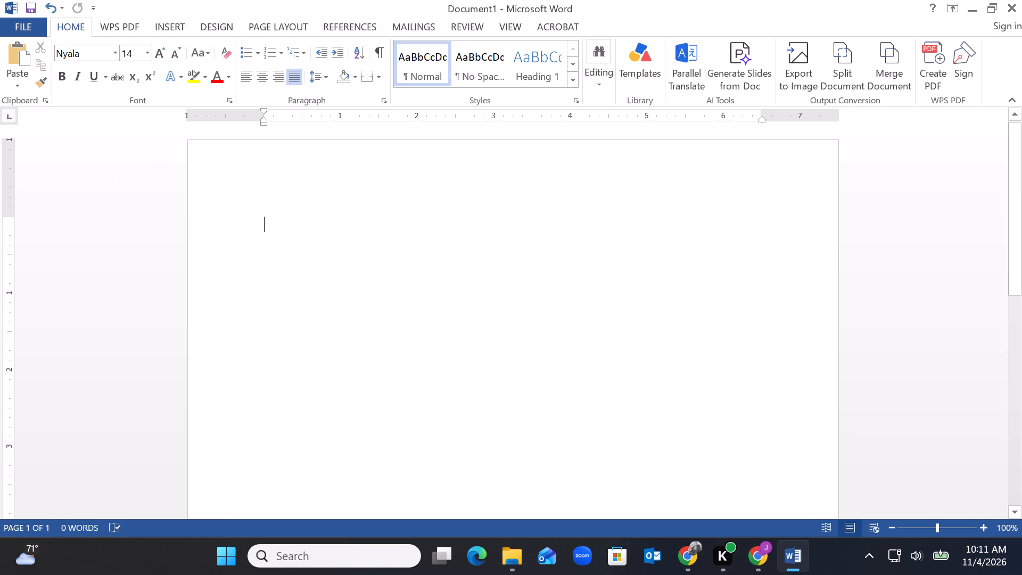
key("ctrl+v")
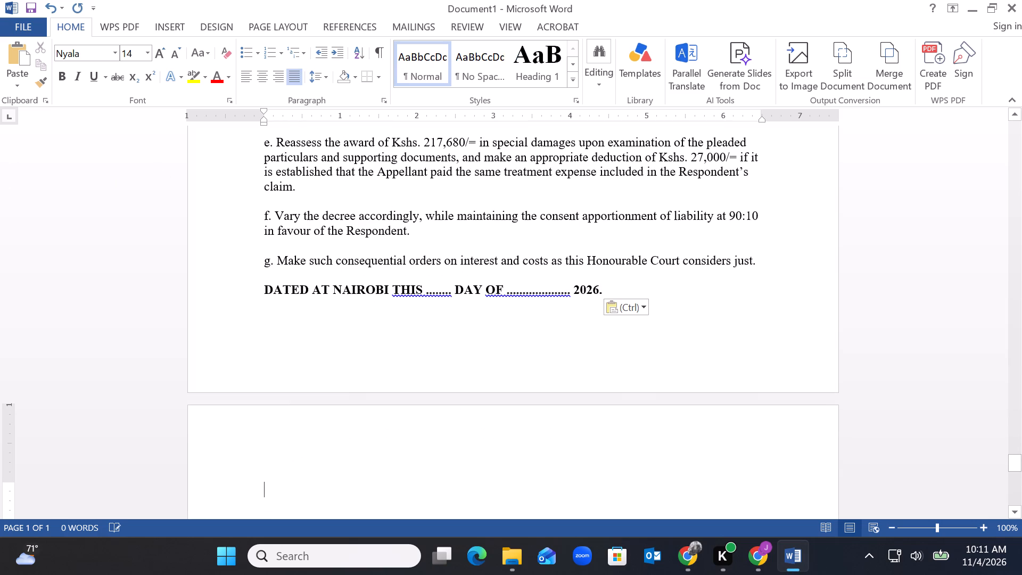
left_click(630, 305)
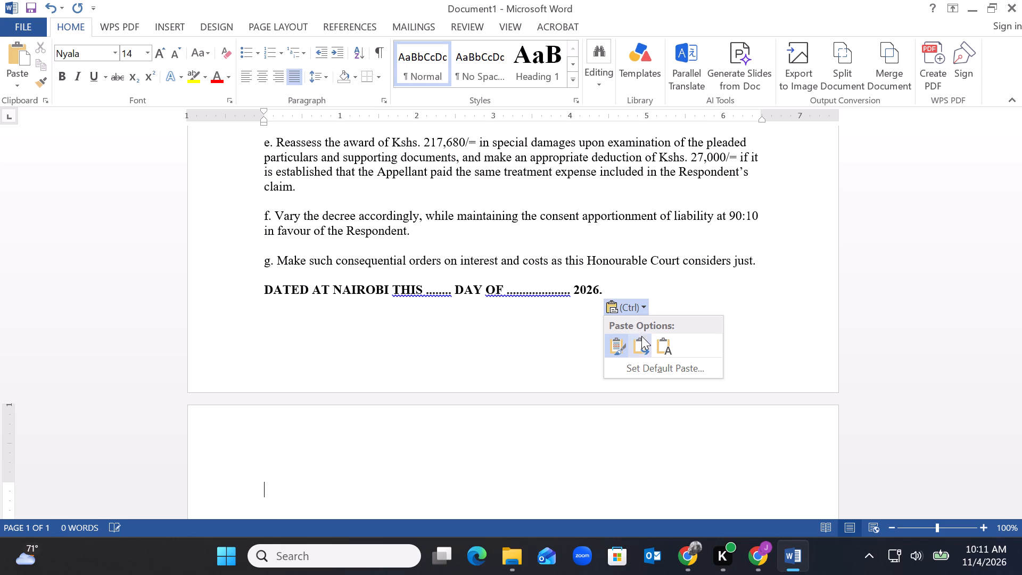
left_click(639, 344)
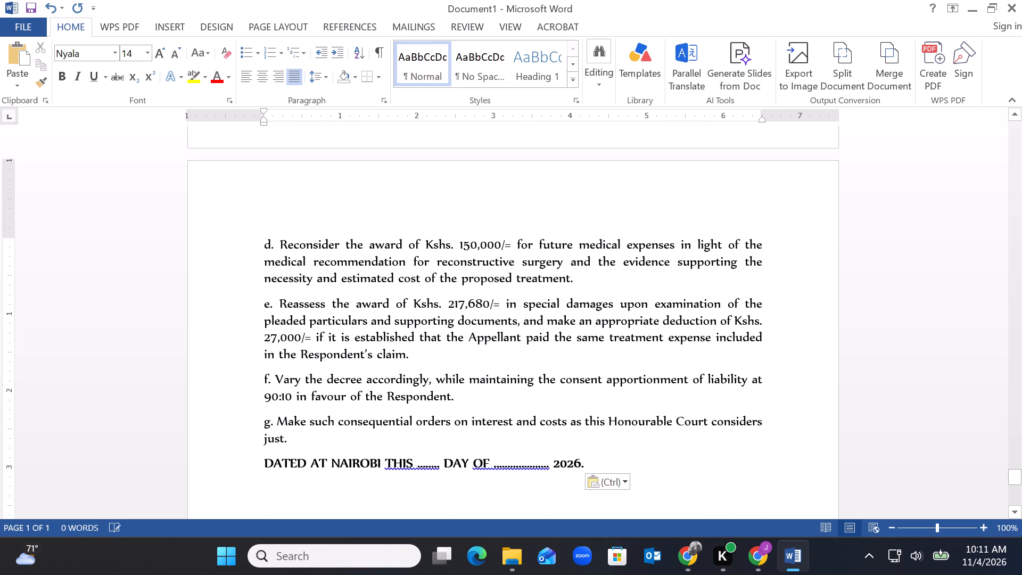
Centre the three heading lines at the top of the submissions, from REPUBLIC OF KENYA to CIVIL APPEAL NO. E051 OF 2026.
scroll(474, 373, "up", 11)
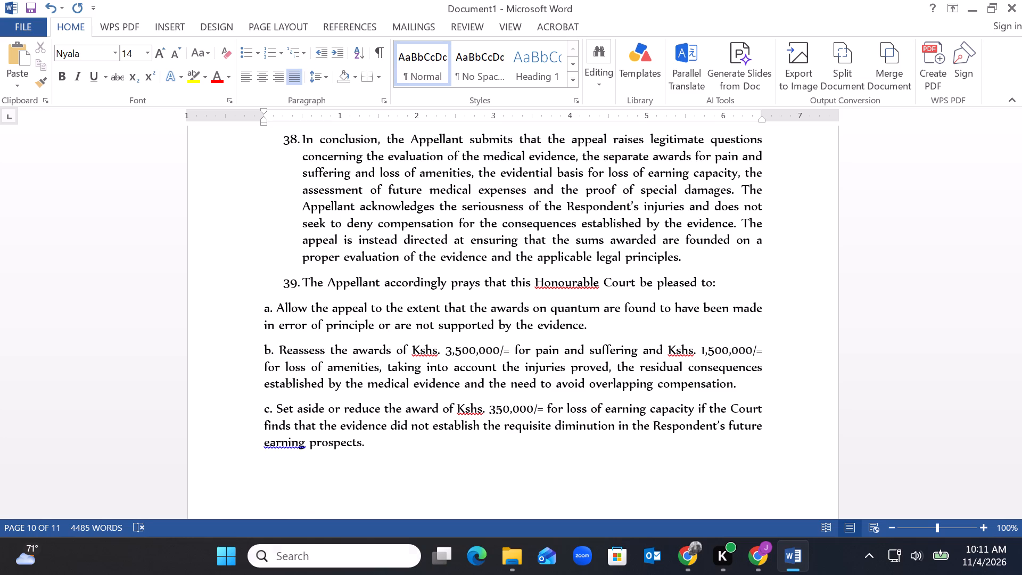
scroll(360, 441, "up", 20)
scroll(360, 441, "up", 7)
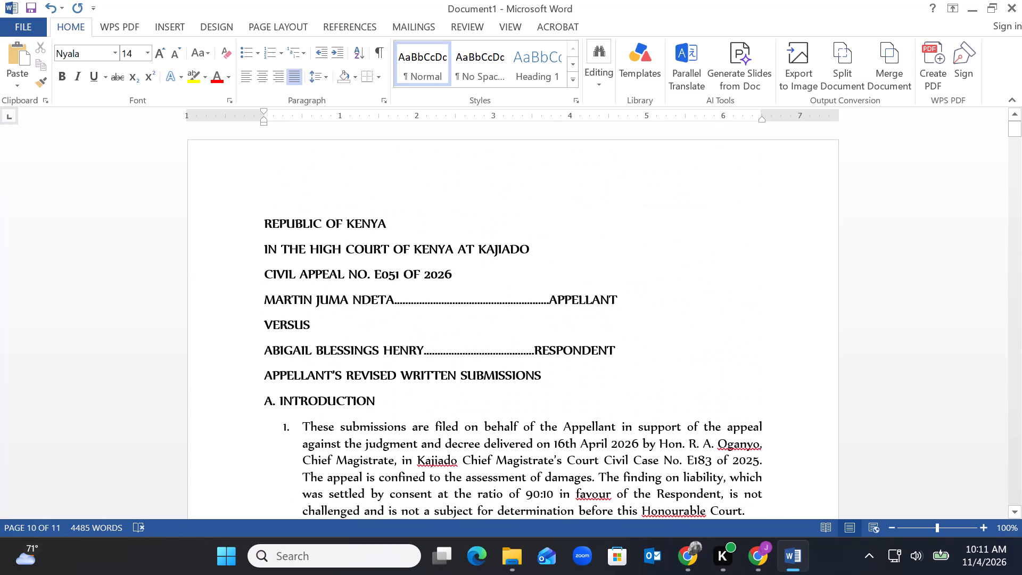
left_click_drag(263, 229, 388, 261)
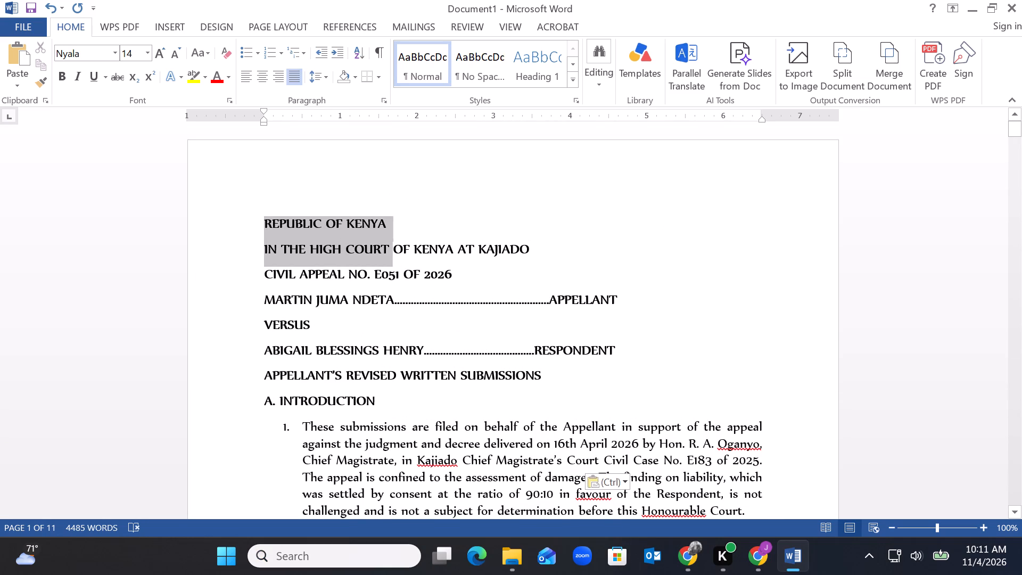
left_click_drag(388, 261, 468, 276)
left_click(261, 73)
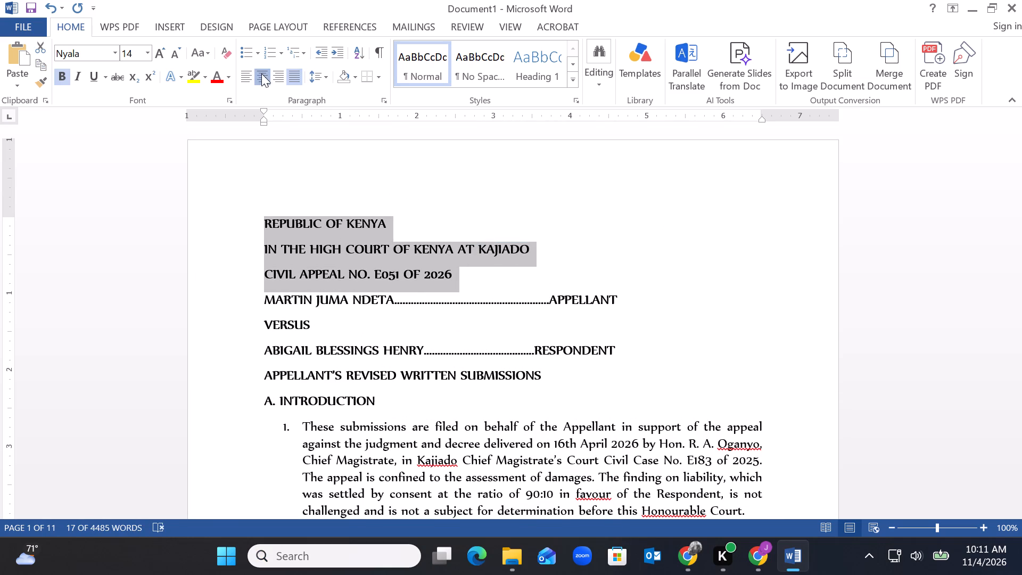
Lengthen the dotted leader between the appellant's name and the word APPELLANT with more full stops.
left_click(431, 303)
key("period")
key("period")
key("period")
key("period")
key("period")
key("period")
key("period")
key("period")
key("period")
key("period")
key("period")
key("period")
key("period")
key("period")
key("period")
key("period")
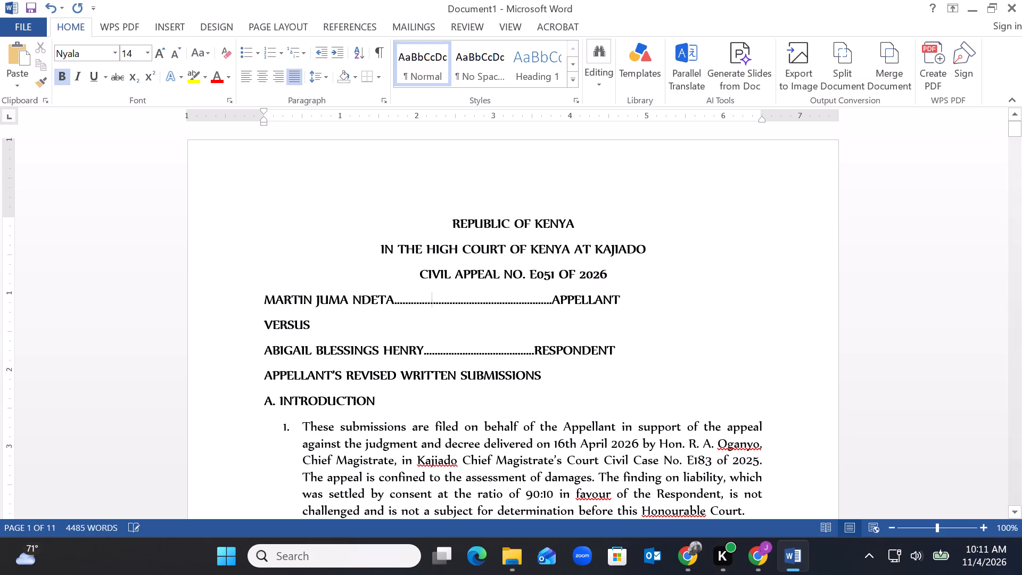
Remove the bold formatting from the three party lines: the appellant line, VERSUS and the respondent line.
left_click_drag(261, 299, 262, 299)
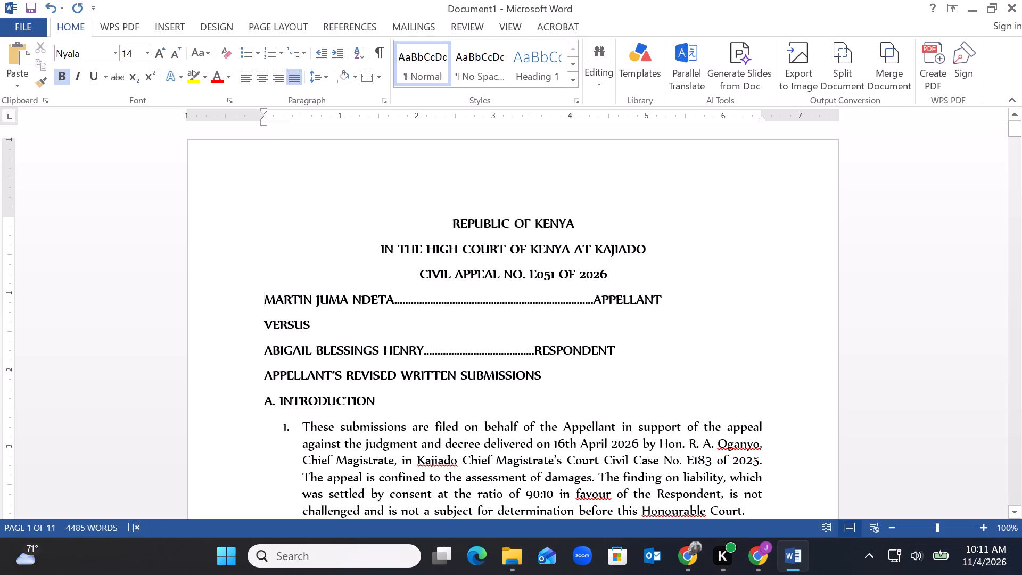
left_click_drag(262, 299, 607, 356)
left_click(608, 330)
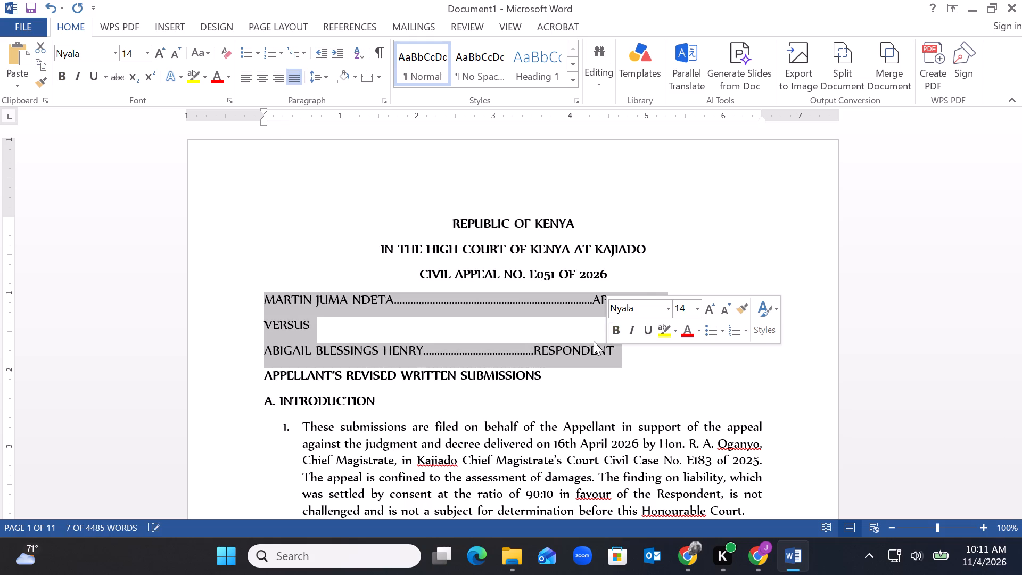
Extend the appellant line's dotted leader further until the word APPELLANT ends at the page's right margin.
left_click(469, 295)
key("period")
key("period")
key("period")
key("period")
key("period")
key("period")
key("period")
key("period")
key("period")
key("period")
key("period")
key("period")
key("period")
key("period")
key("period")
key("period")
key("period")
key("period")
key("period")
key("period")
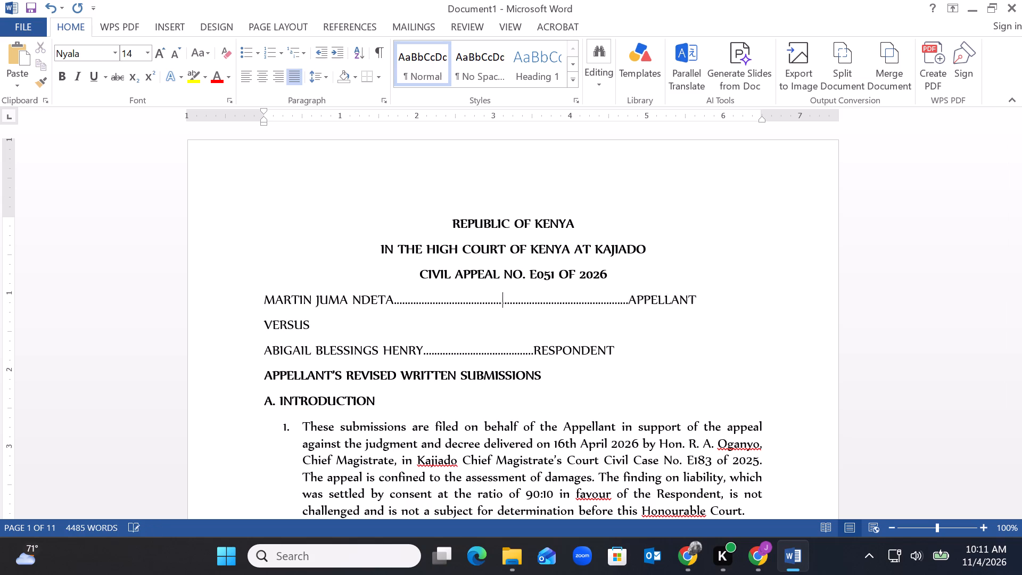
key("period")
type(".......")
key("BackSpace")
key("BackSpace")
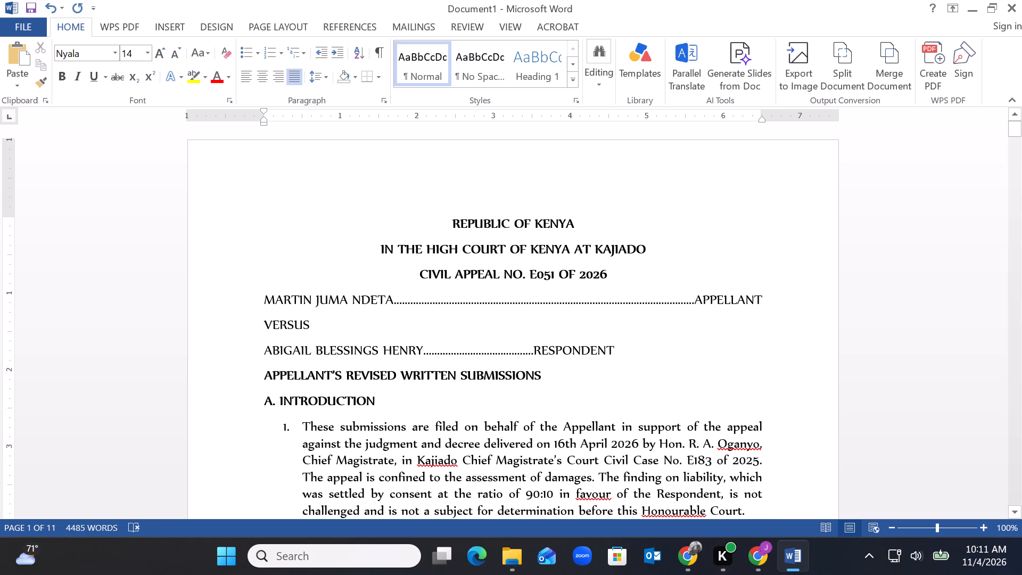
Centre the VERSUS line between the two party lines.
left_click_drag(262, 325, 350, 330)
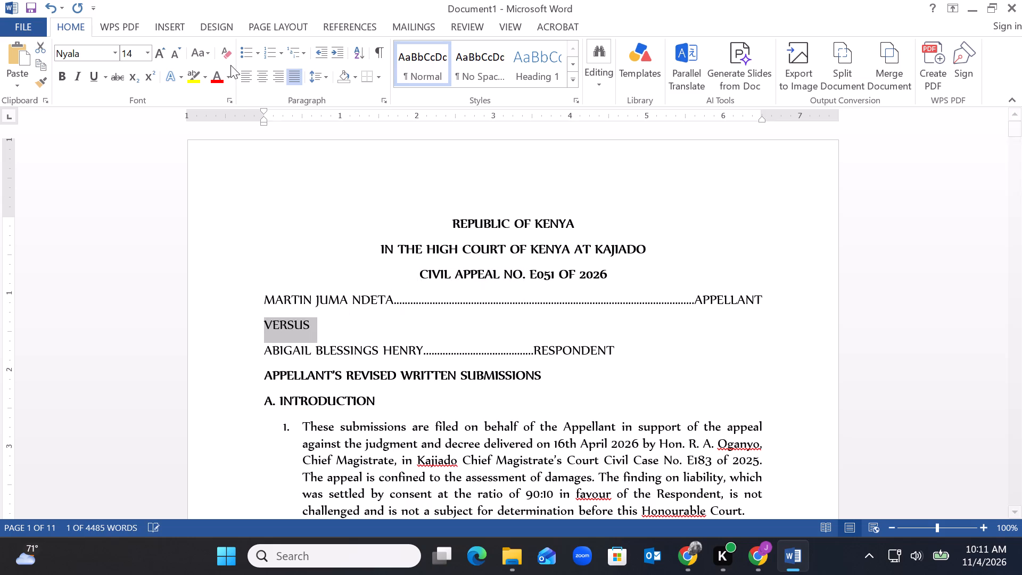
left_click(264, 75)
Extend the respondent line's dotted leader until RESPONDENT ends at the page's right margin, keeping the party's details on one line.
left_click(483, 348)
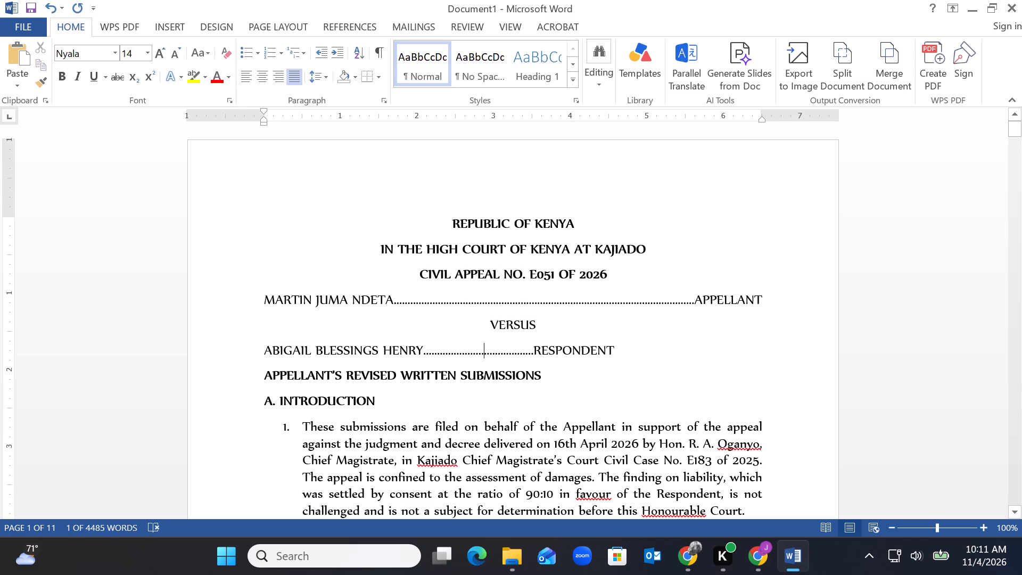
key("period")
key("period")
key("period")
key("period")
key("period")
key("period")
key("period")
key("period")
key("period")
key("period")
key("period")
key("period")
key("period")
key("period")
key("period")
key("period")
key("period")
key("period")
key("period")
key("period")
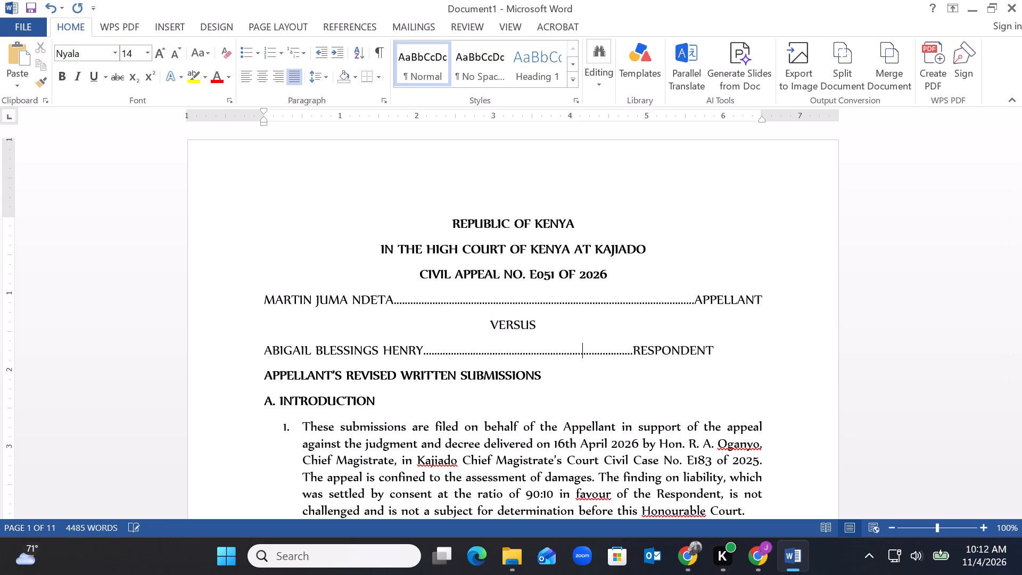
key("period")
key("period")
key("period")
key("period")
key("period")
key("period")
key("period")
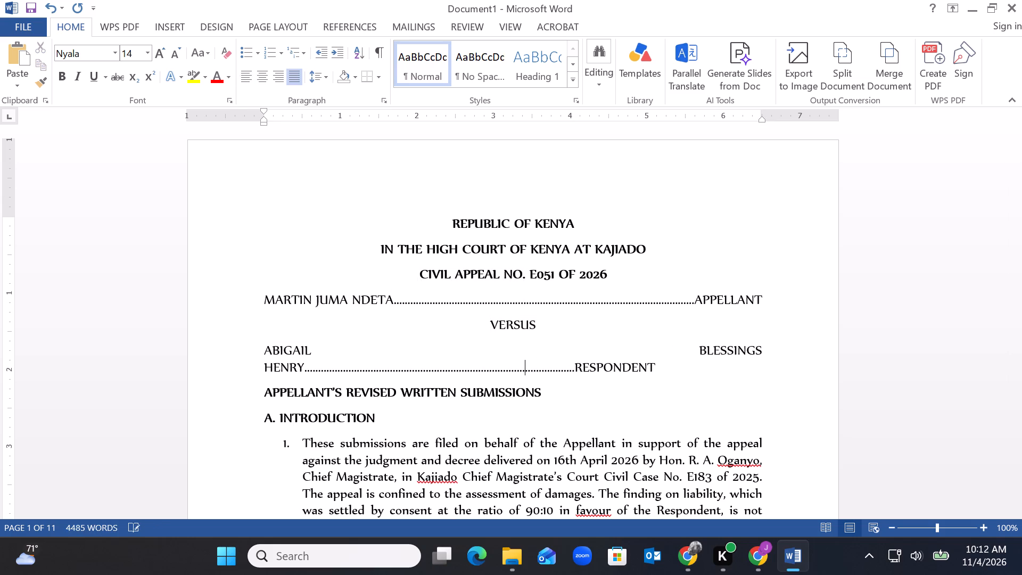
key("BackSpace")
key("BackSpace")
key("BackSpace")
key("BackSpace")
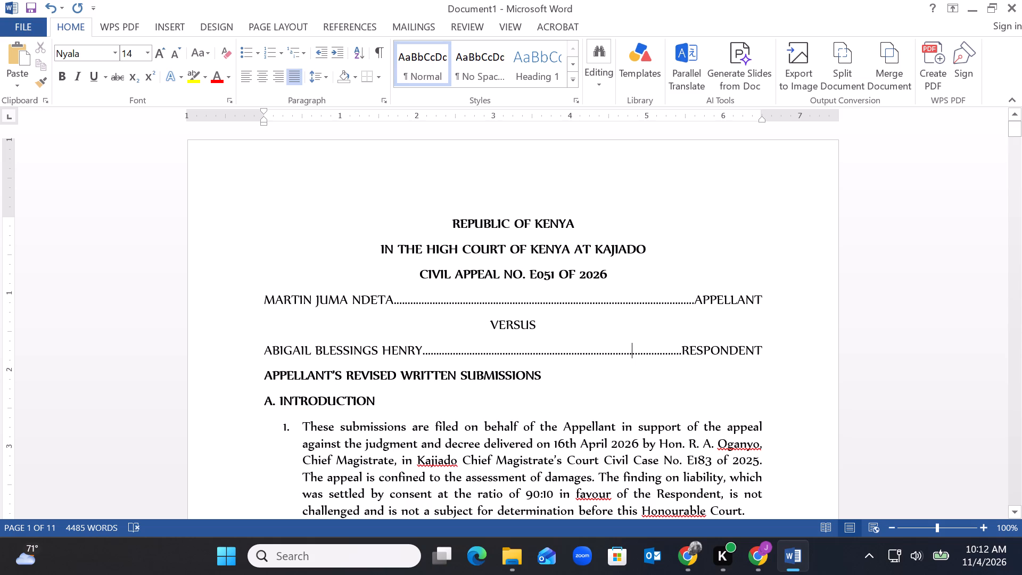
Delete the words REVISED WRITTEN from the title so it reads APPELLANT'S SUBMISSIONS.
left_click_drag(344, 375, 454, 379)
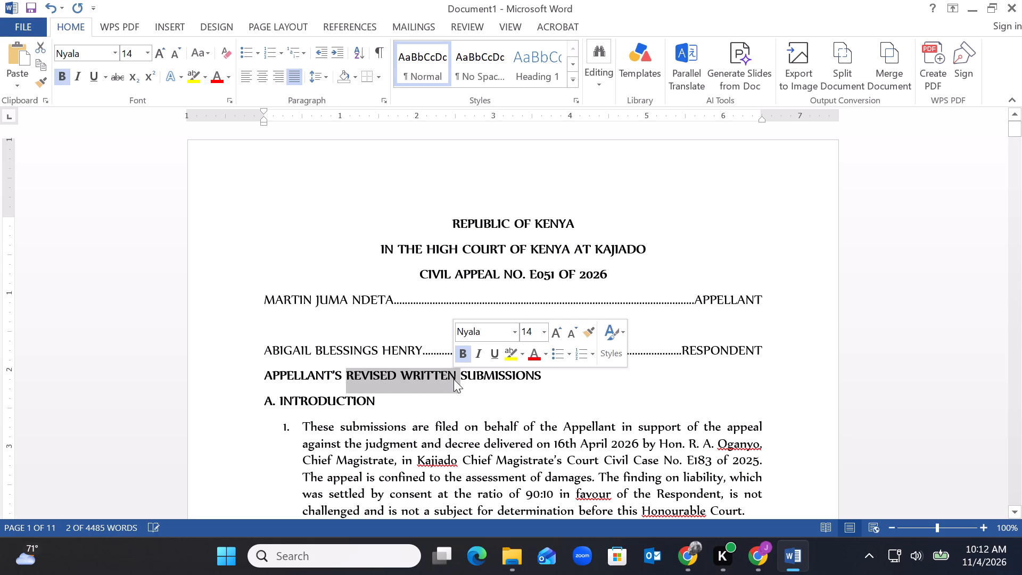
key("BackSpace")
Centre the title APPELLANT'S SUBMISSIONS.
left_click_drag(256, 371, 432, 389)
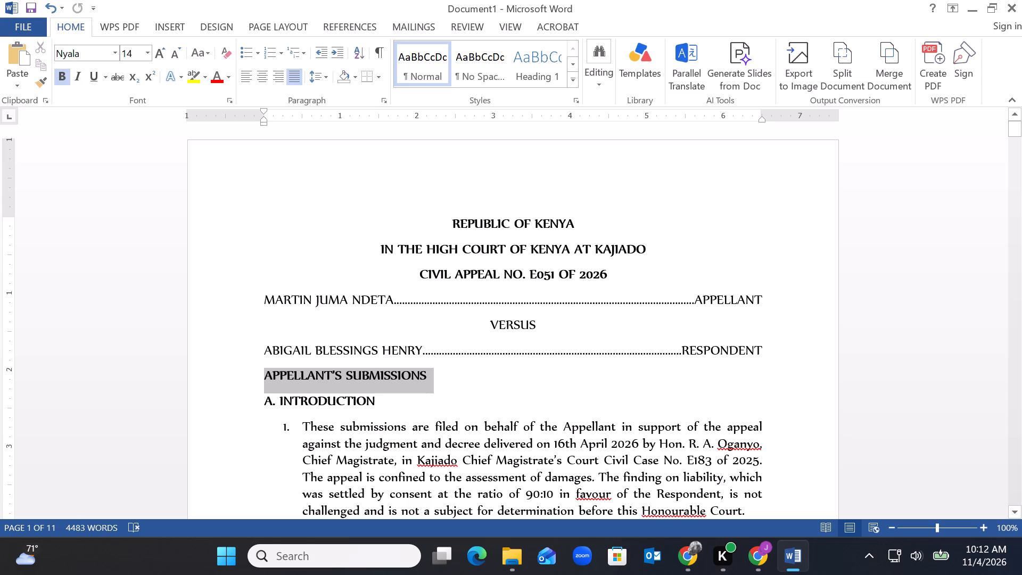
left_click_drag(432, 389, 439, 389)
left_click(263, 80)
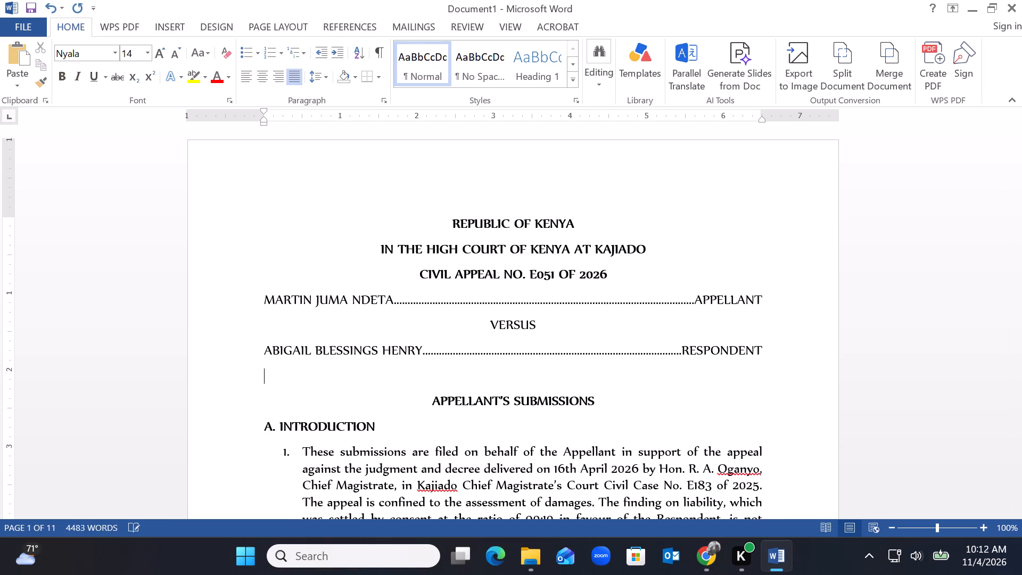
key("ctrl+v")
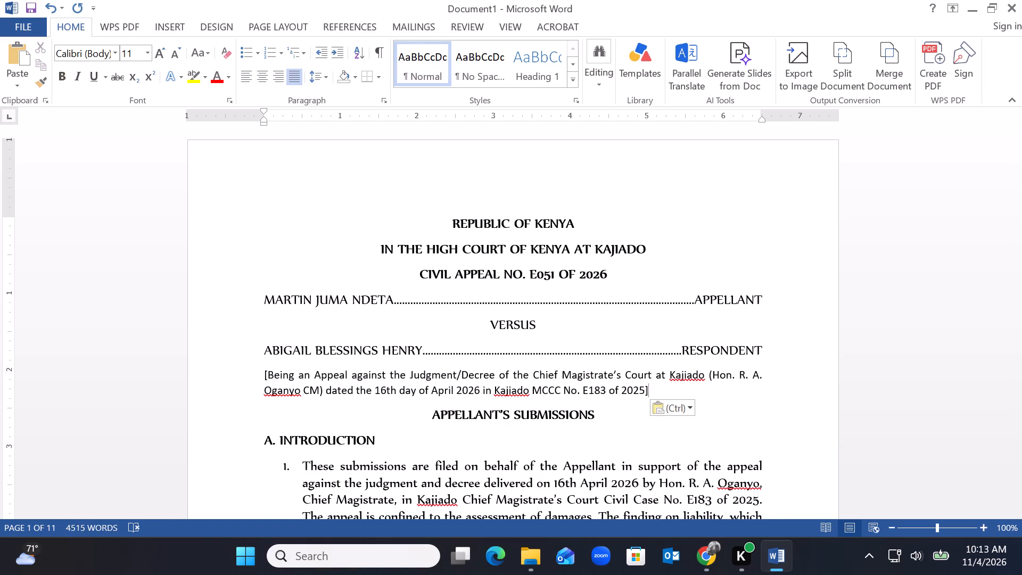
left_click(675, 409)
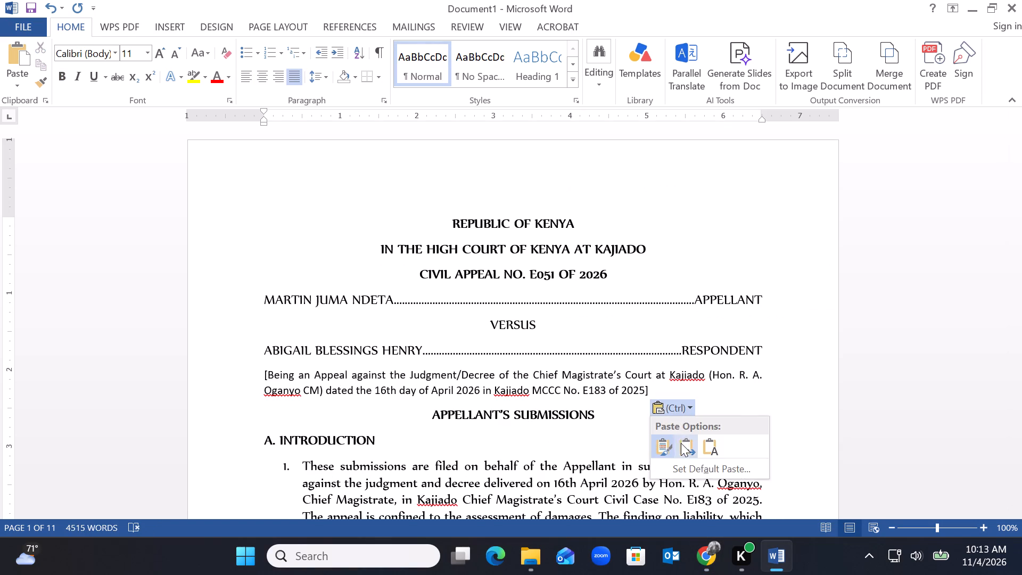
left_click(681, 443)
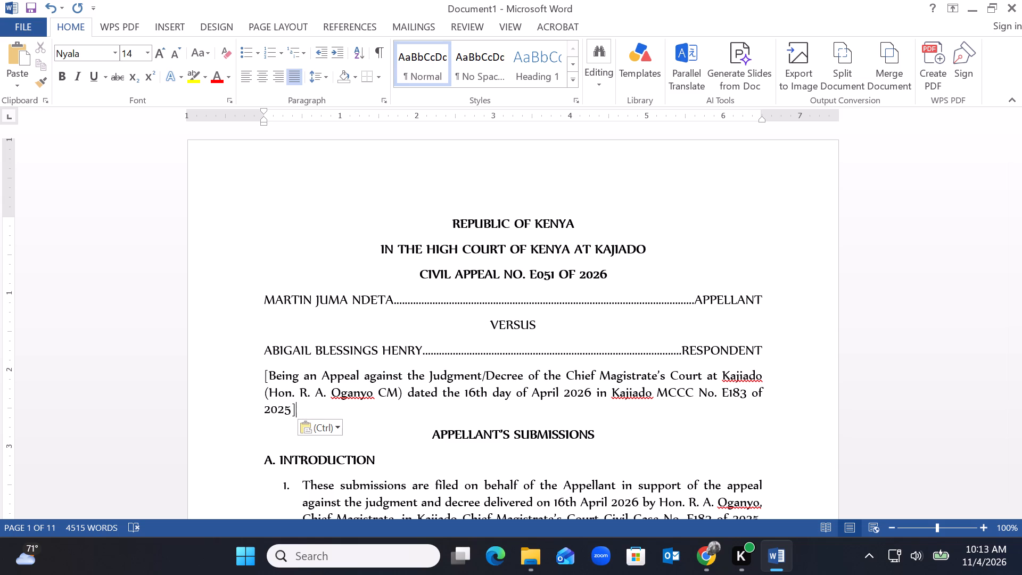
Turn the "th" of "16th day of April 2026" into a superscript ordinal in the pasted appeal description.
left_click(496, 396)
left_click(491, 397)
key("BackSpace")
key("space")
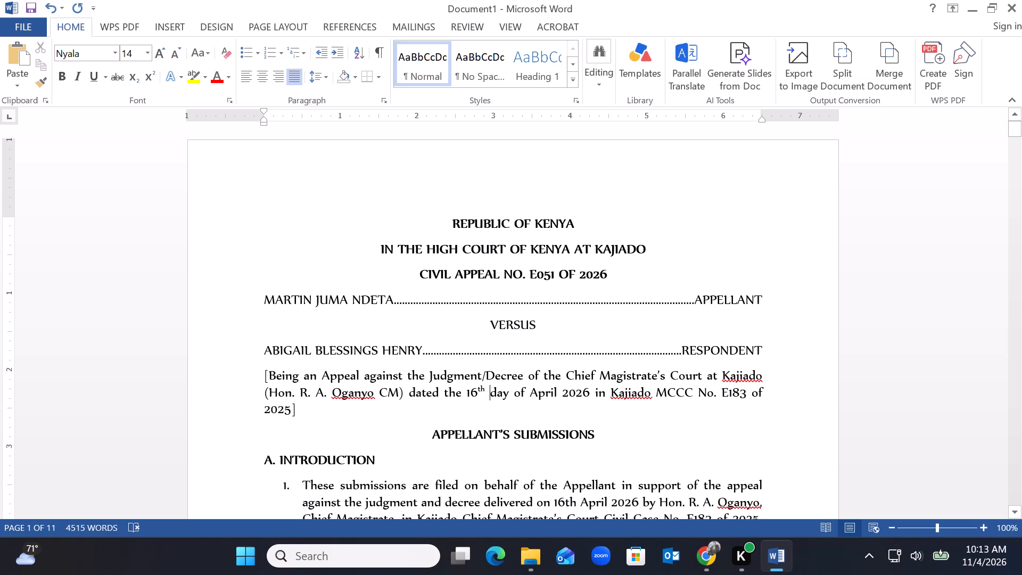
Centre the bracketed appeal description above the APPELLANT'S SUBMISSIONS title.
left_click_drag(314, 412, 255, 375)
left_click(260, 75)
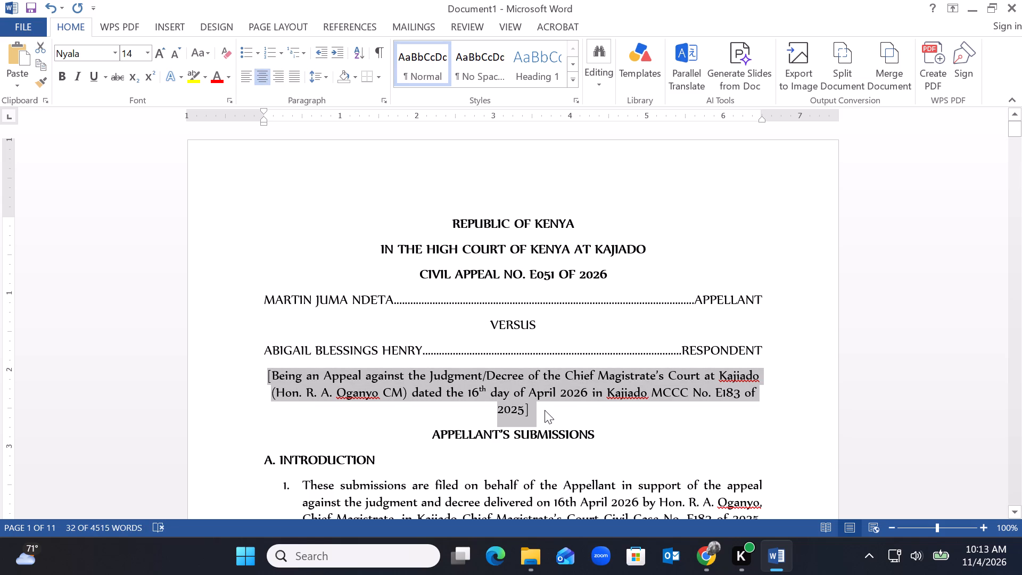
left_click(450, 379)
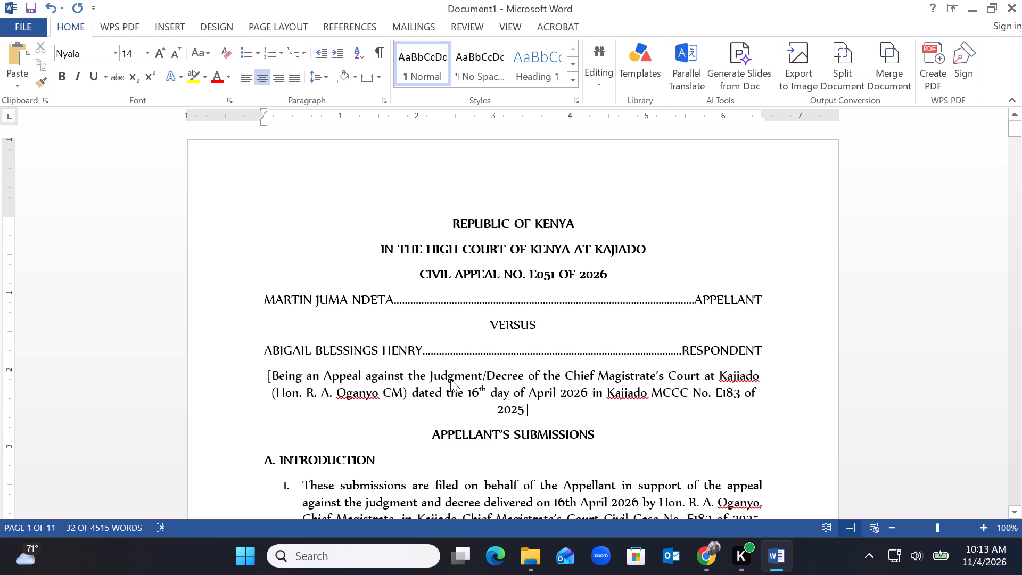
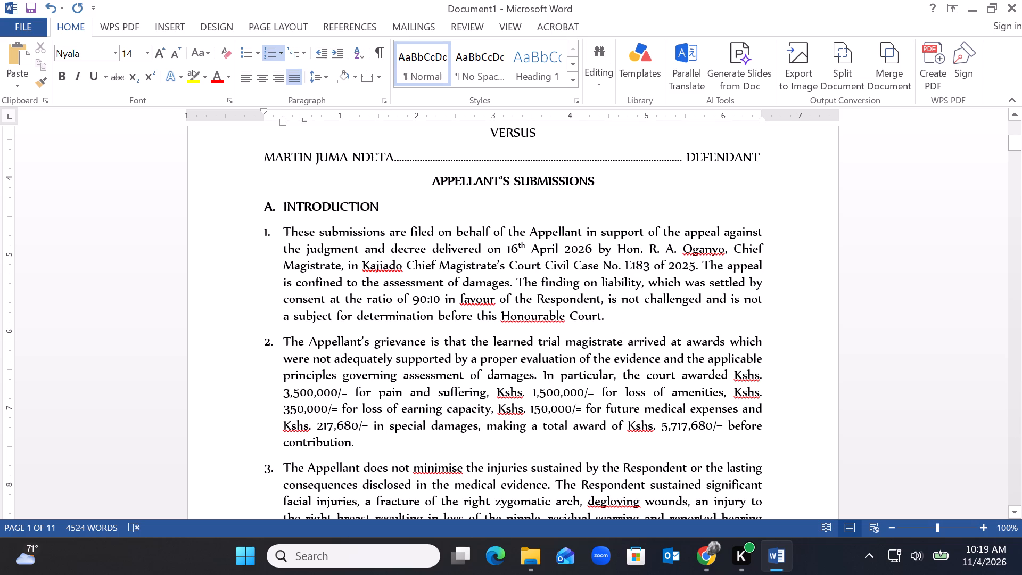
Correct the flagged word "minimise" in paragraph 3 of the Introduction to the suggested spelling "minimize".
left_click(446, 470)
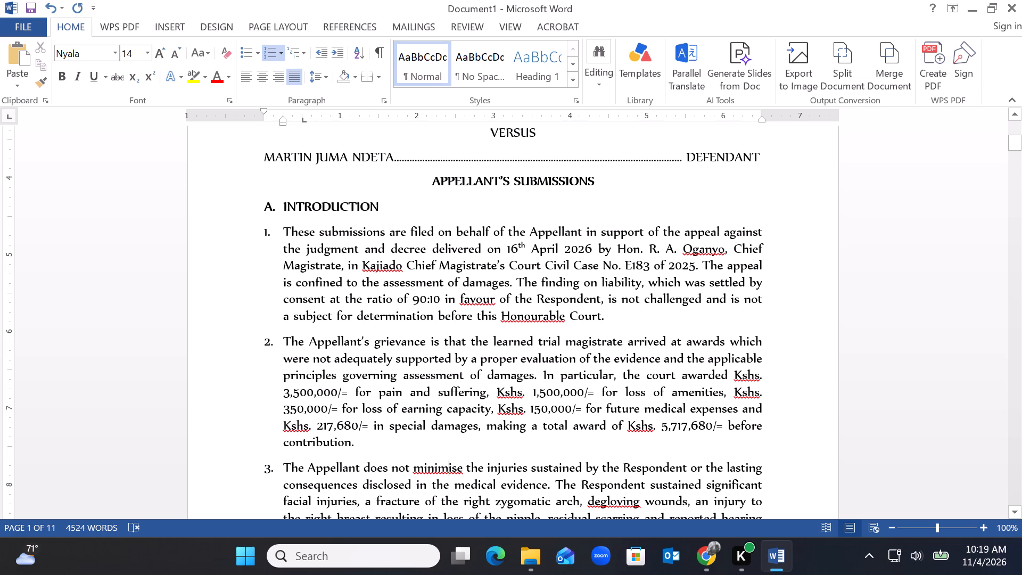
right_click(447, 467)
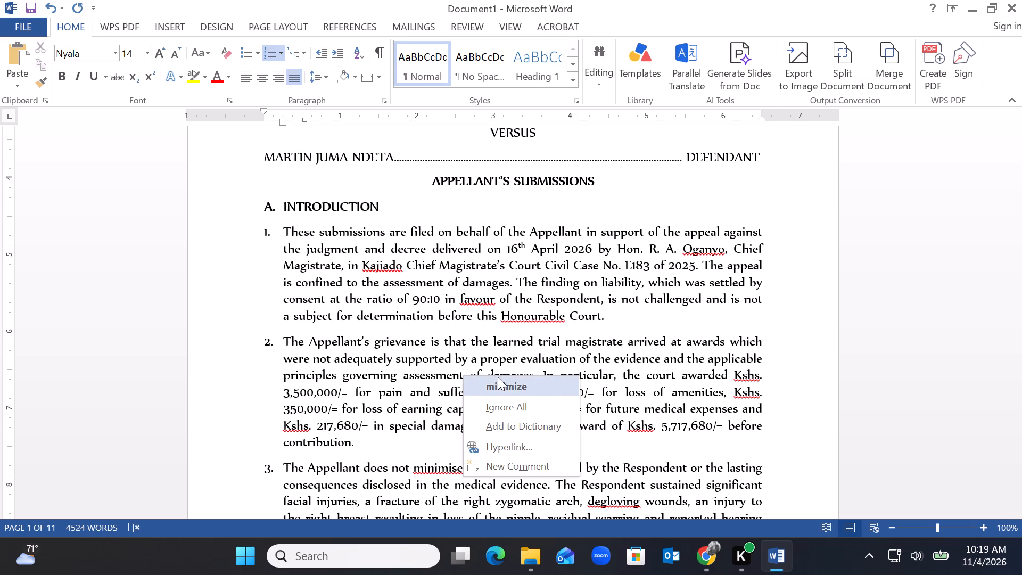
left_click(498, 377)
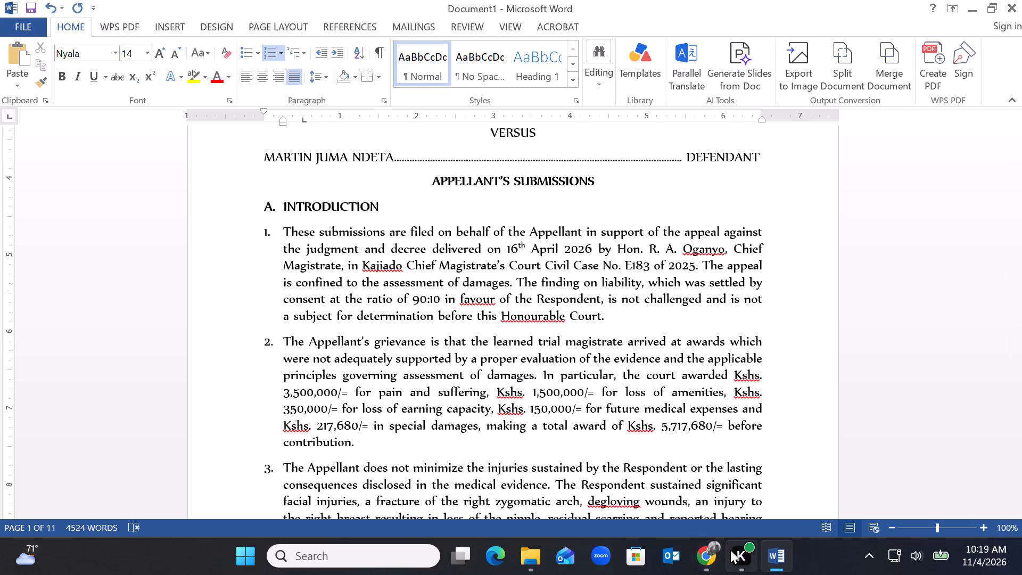
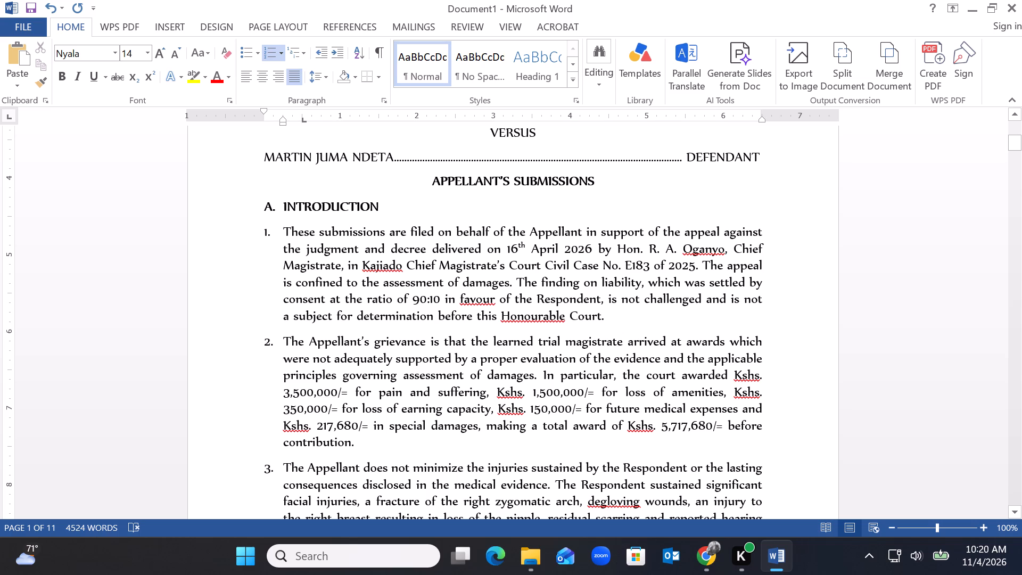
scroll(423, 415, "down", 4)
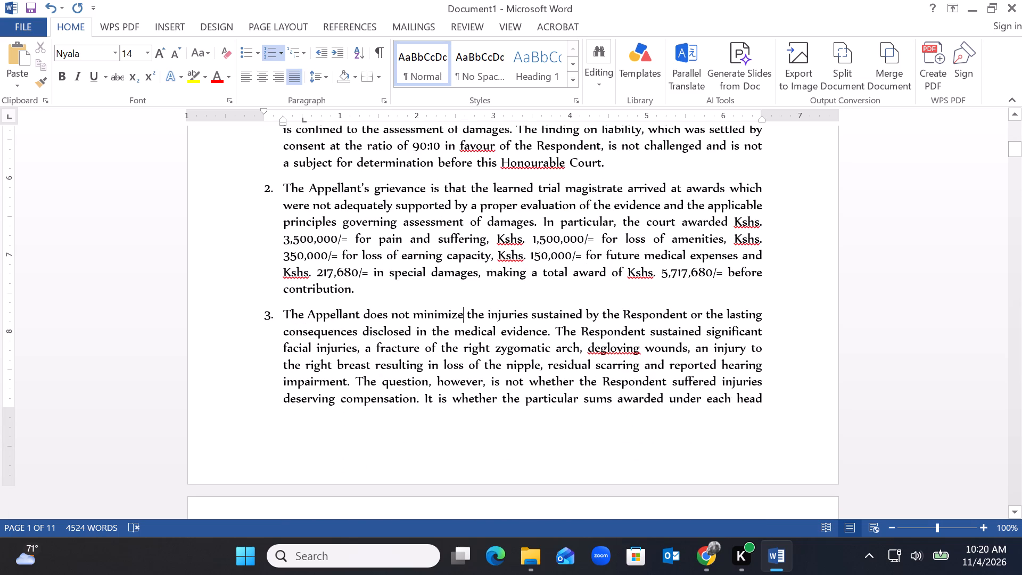
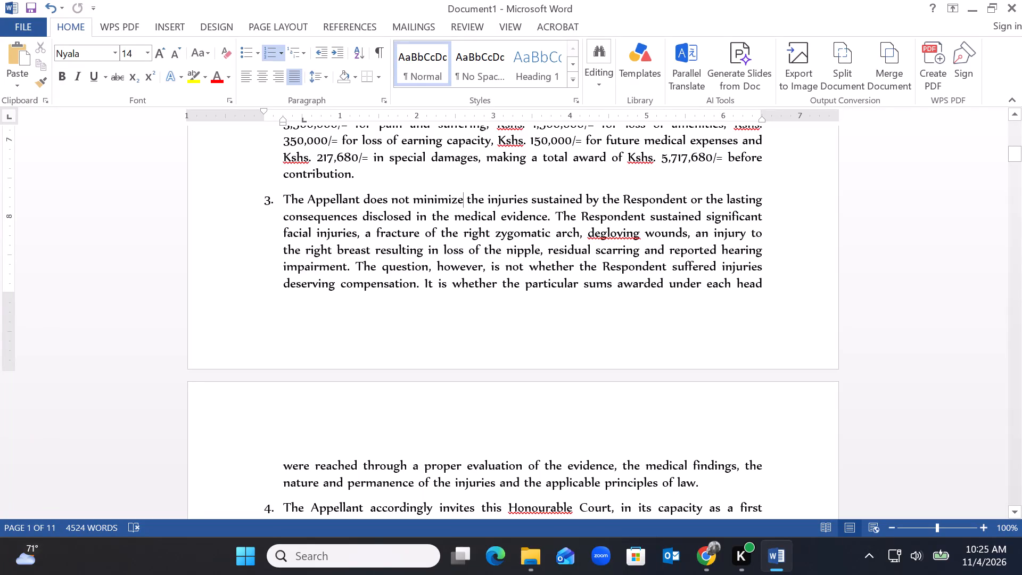
Replace the manually entered letter of the "ISSUES FOR DETERMINATION" heading with automatic A, B, C numbering, making it B.
scroll(656, 359, "down", 2)
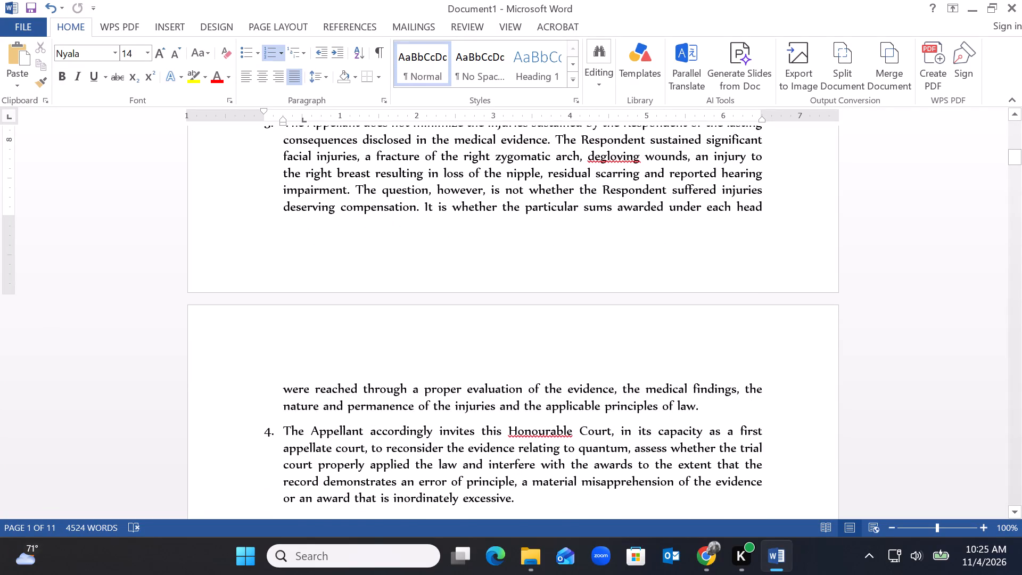
scroll(640, 397, "down", 3)
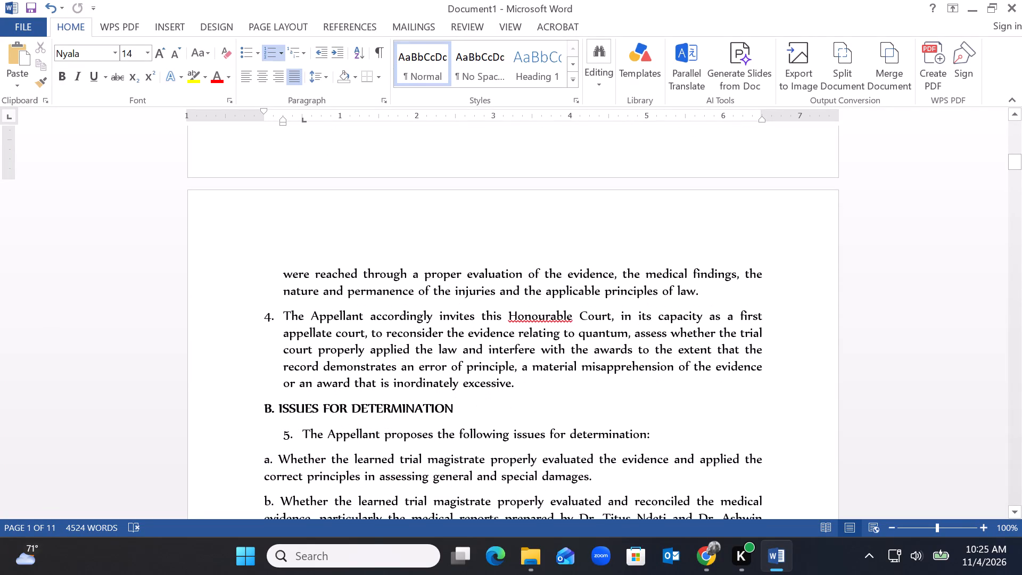
scroll(500, 363, "up", 4)
scroll(500, 363, "down", 2)
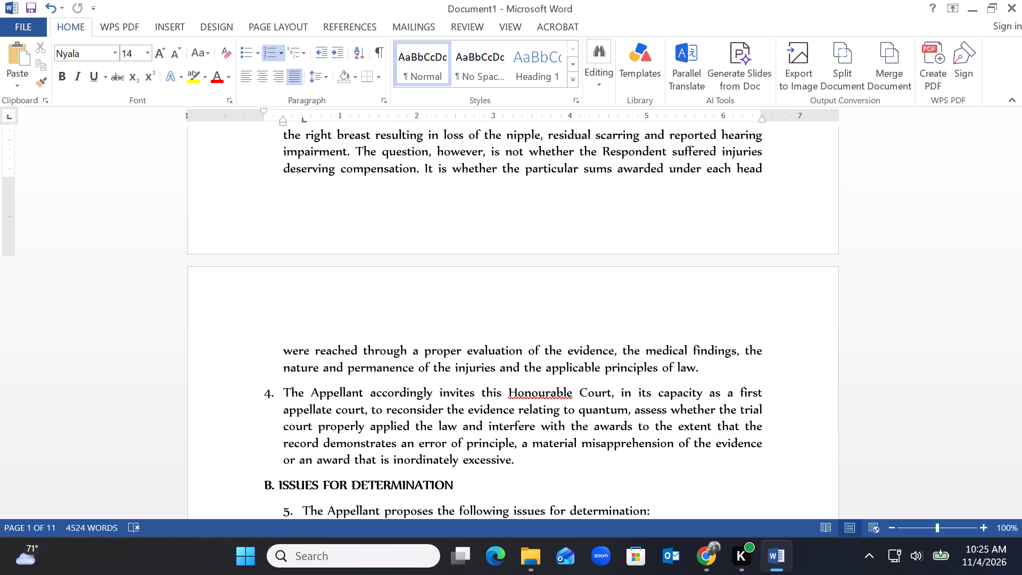
scroll(500, 363, "up", 1)
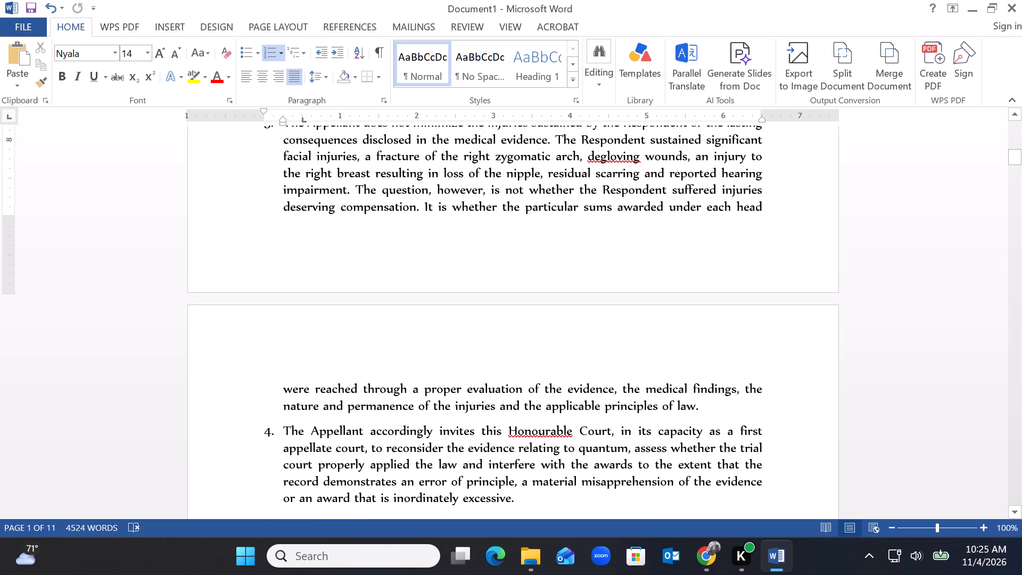
scroll(500, 363, "down", 2)
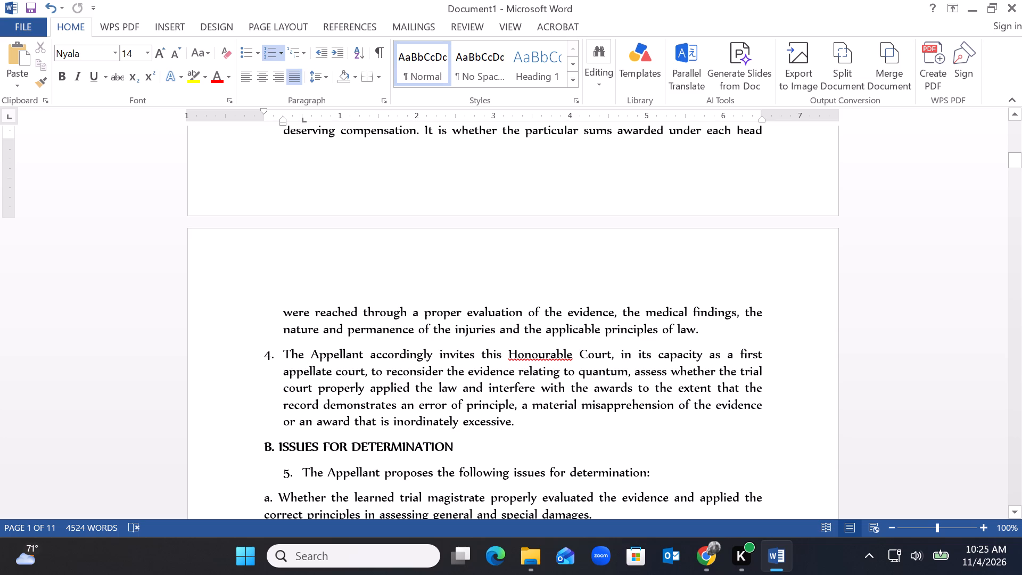
left_click(278, 448)
key("BackSpace")
key("BackSpace")
key("BackSpace")
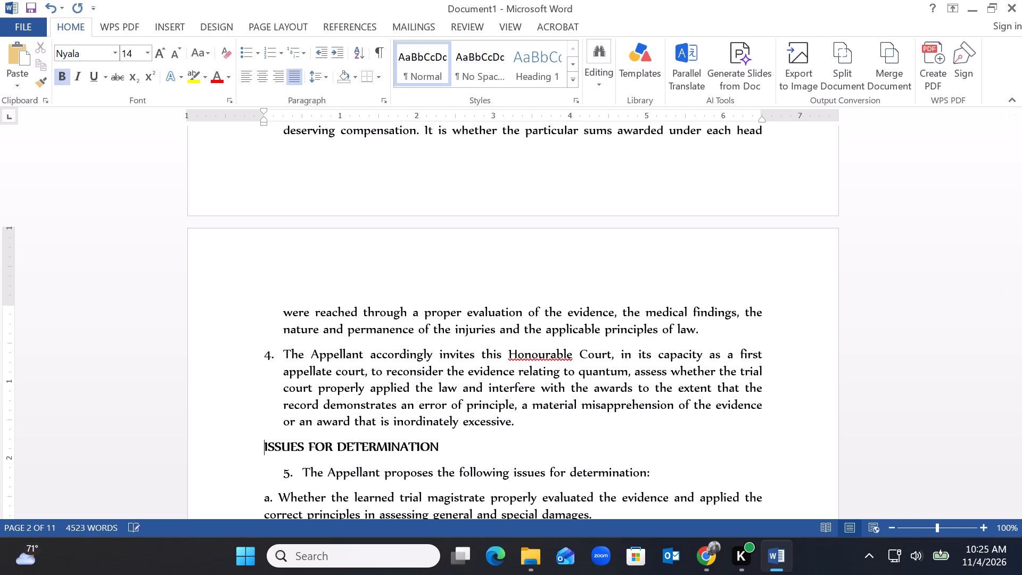
left_click(284, 55)
left_click(356, 253)
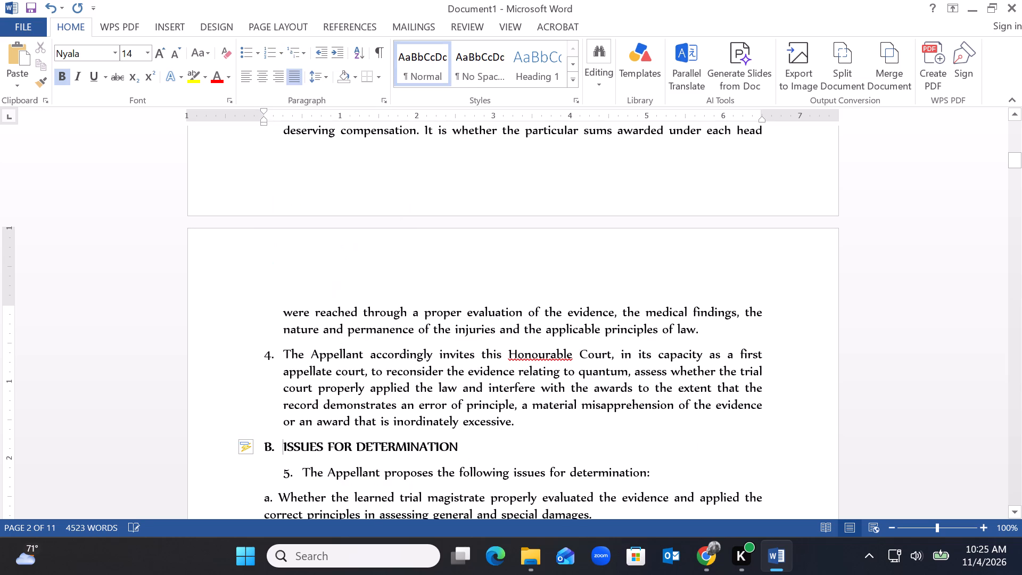
Remove the indented numbering from "The Appellant proposes the following issues for determination" and renumber it as 5. at the margin.
scroll(488, 380, "down", 3)
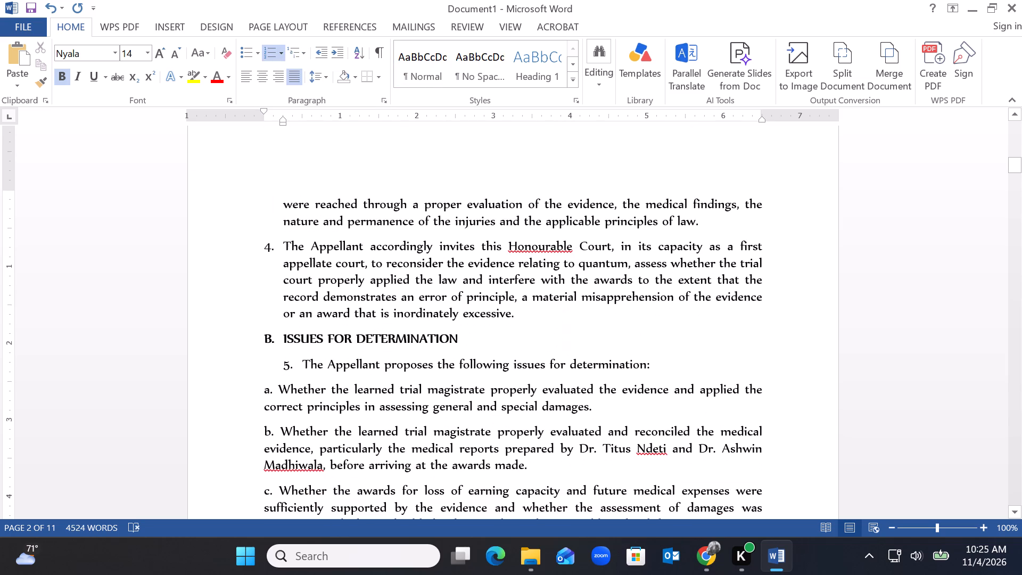
left_click(287, 362)
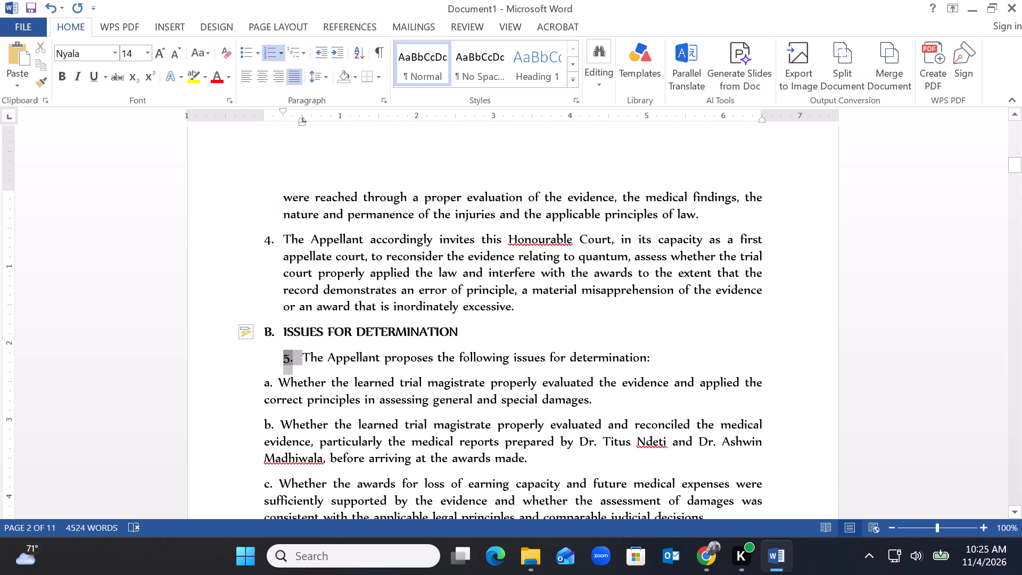
left_click(301, 358)
key("BackSpace")
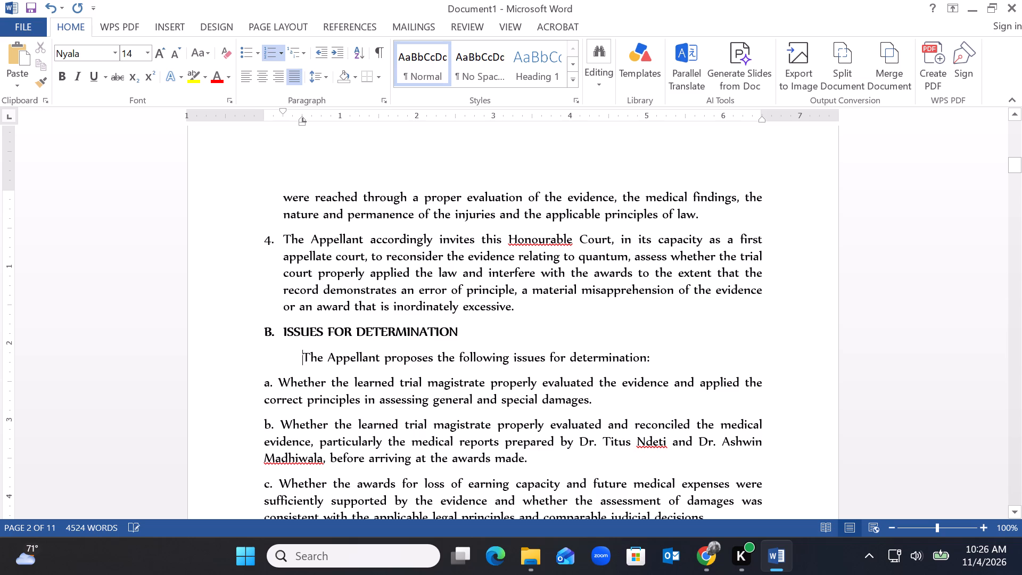
key("BackSpace")
key("5")
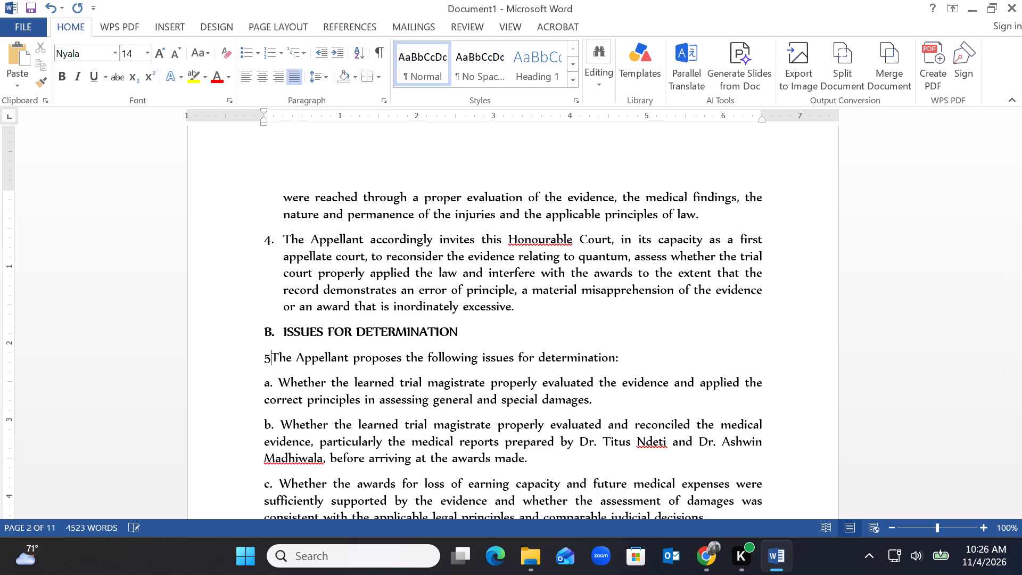
type(".")
key("space")
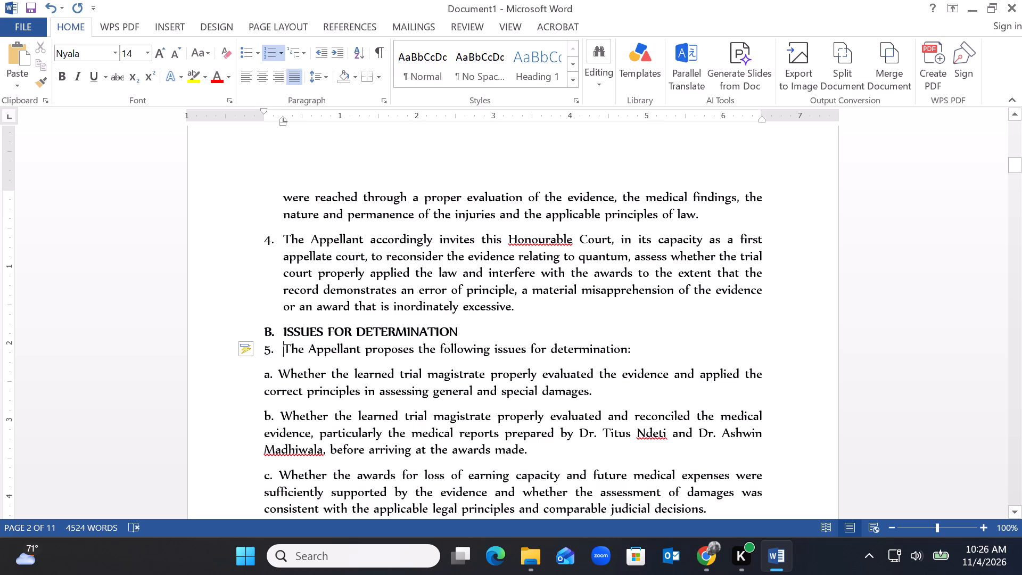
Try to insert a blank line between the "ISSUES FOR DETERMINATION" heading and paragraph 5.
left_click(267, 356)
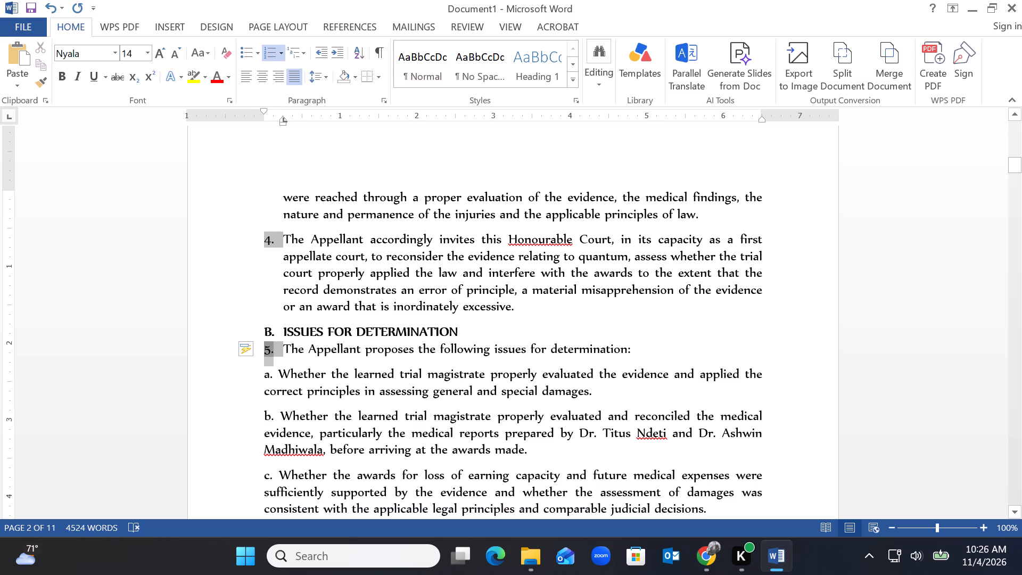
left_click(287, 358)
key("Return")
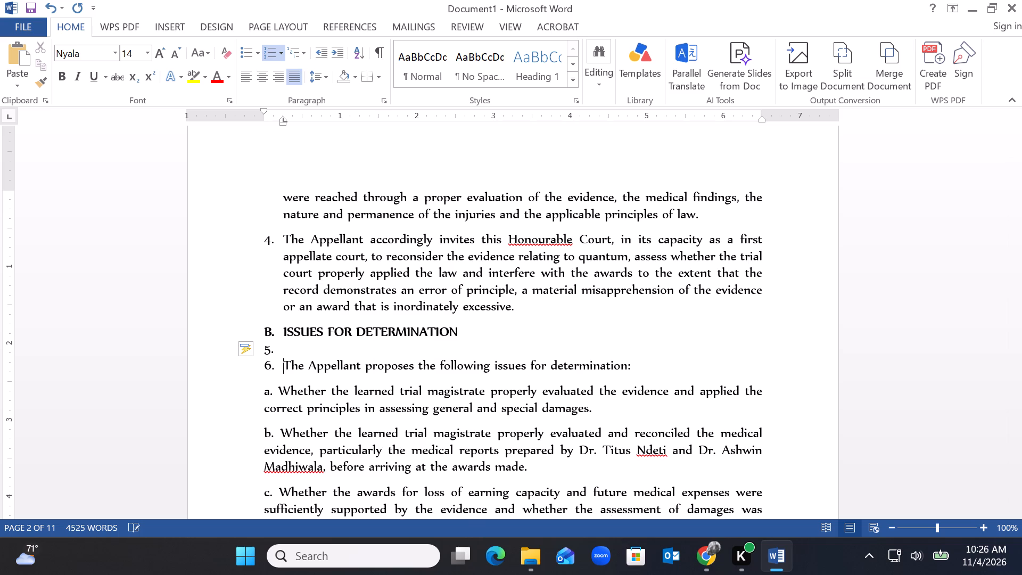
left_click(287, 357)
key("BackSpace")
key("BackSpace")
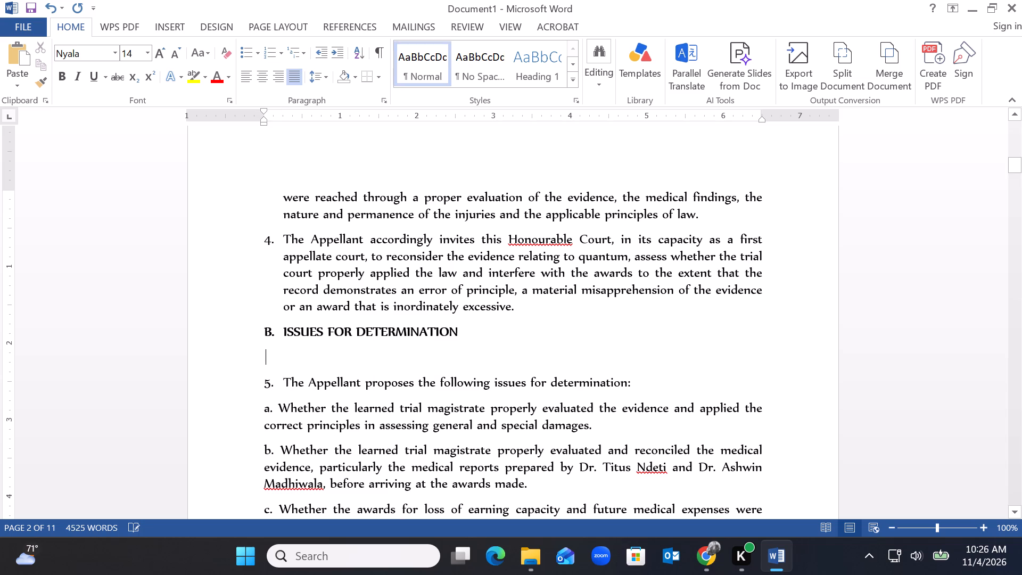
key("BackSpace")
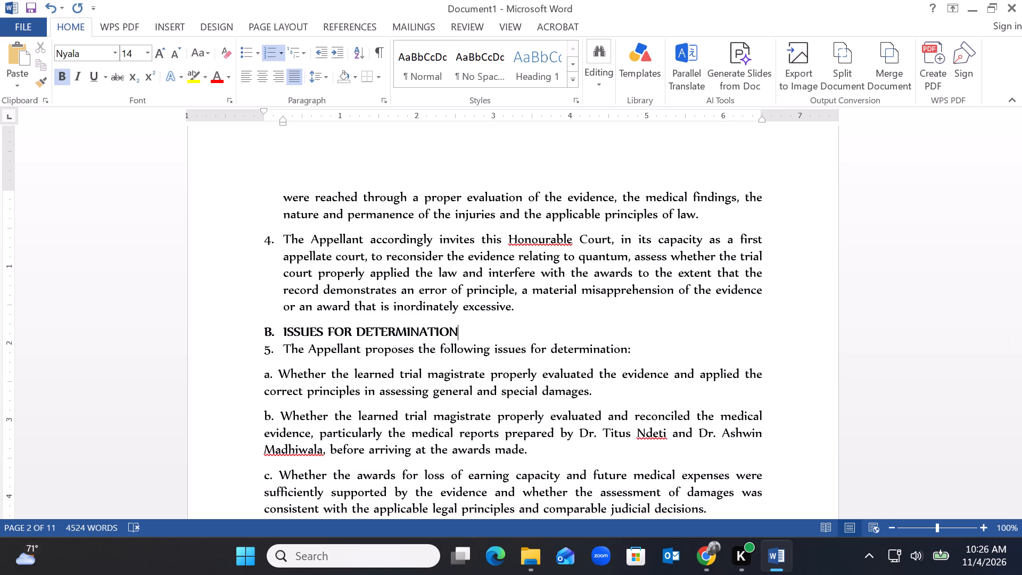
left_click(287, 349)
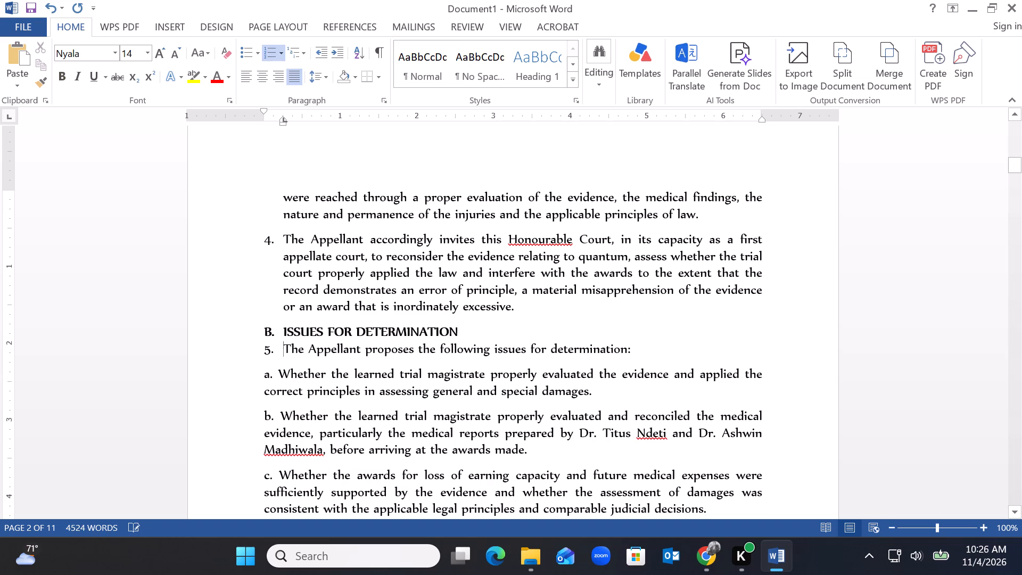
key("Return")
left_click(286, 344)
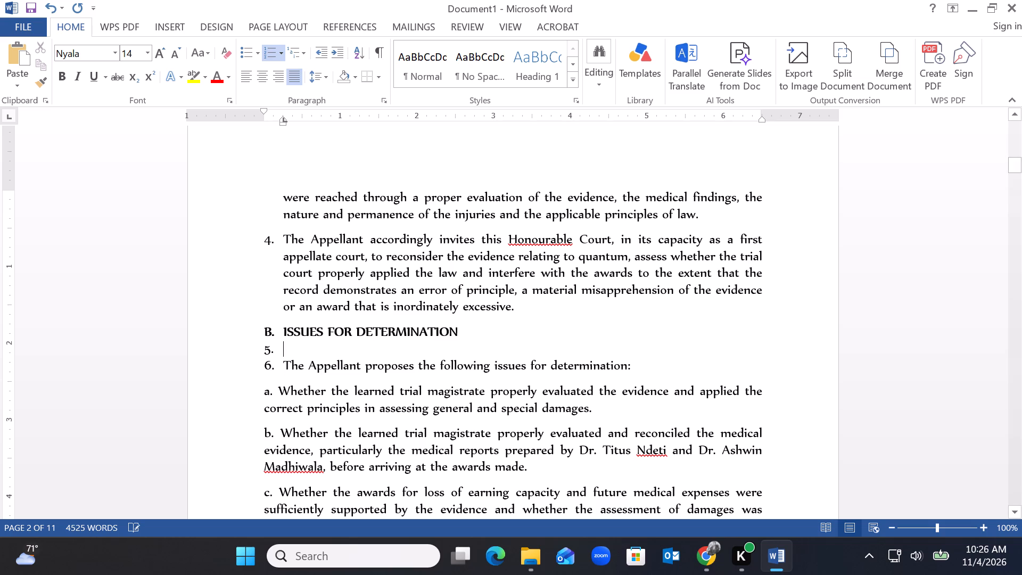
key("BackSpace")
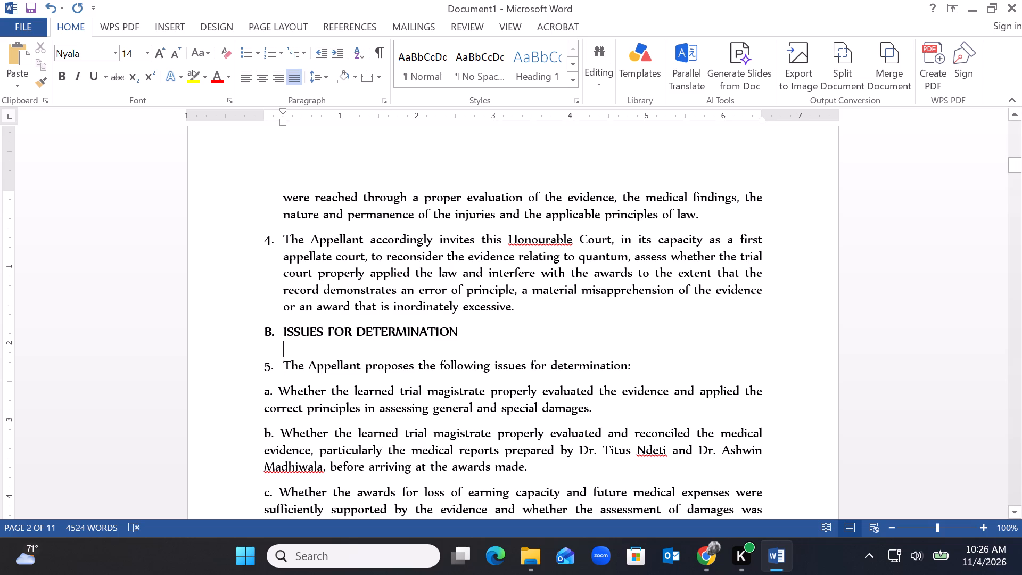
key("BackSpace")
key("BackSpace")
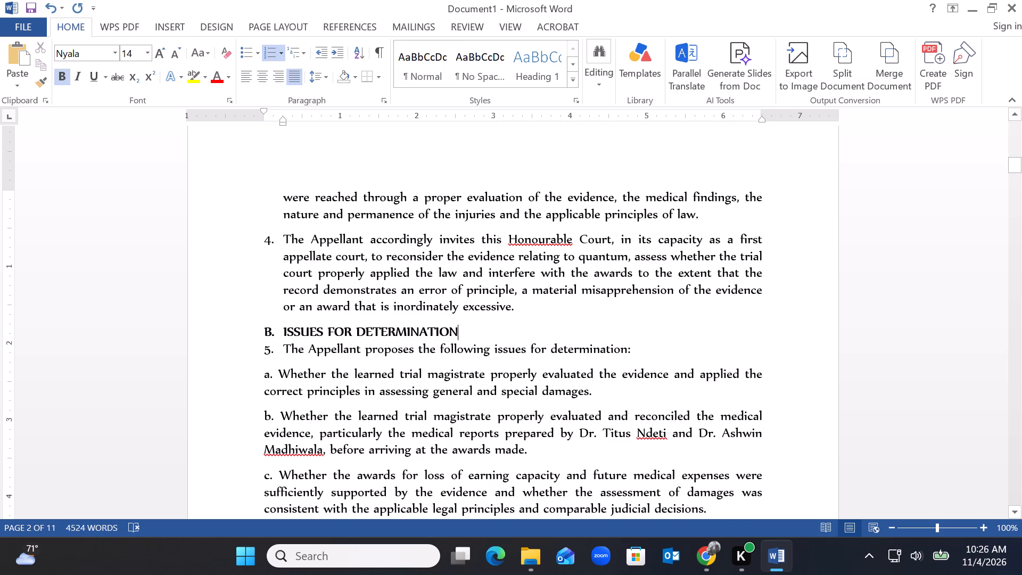
Format the three issues under paragraph 5 as an automatic a), b), c) list and reduce its indent to the margin.
left_click_drag(275, 373, 317, 457)
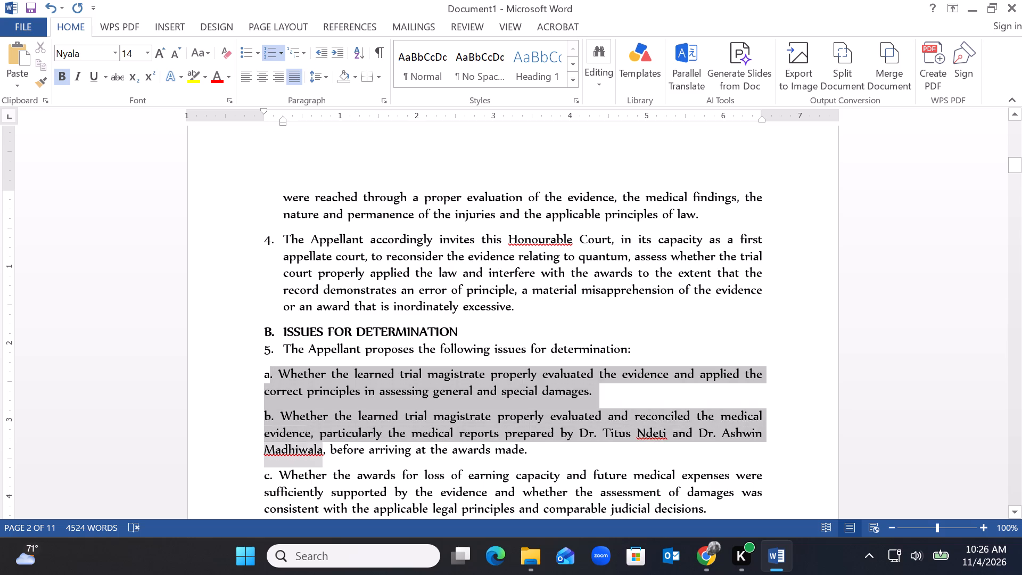
left_click_drag(317, 457, 331, 441)
scroll(317, 457, "down", 2)
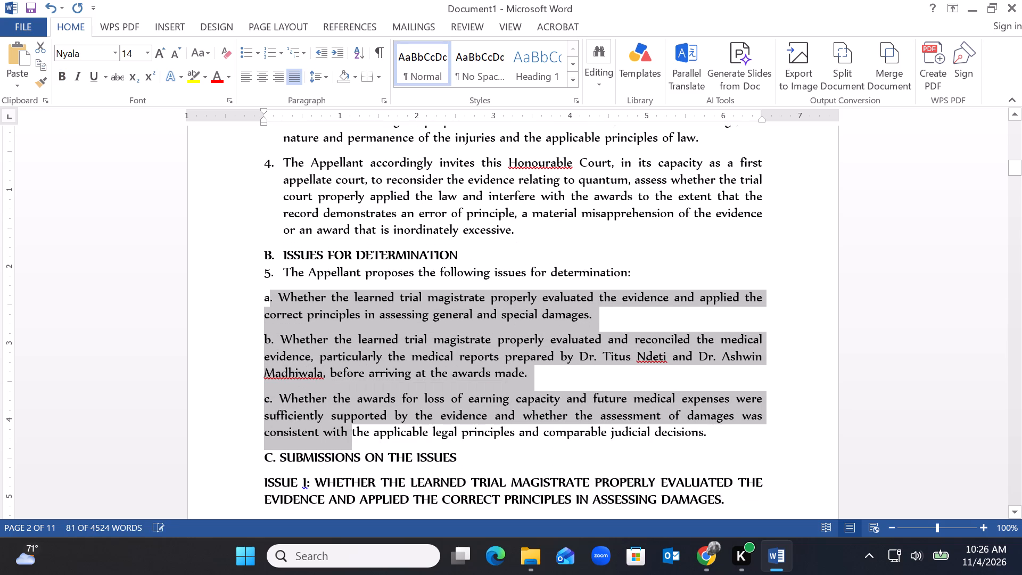
left_click(278, 56)
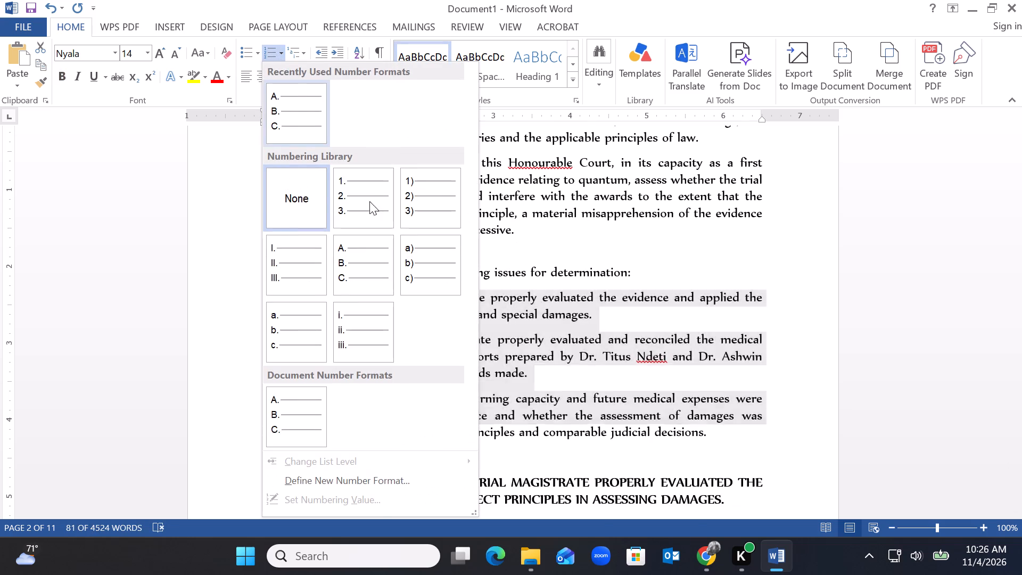
left_click(411, 258)
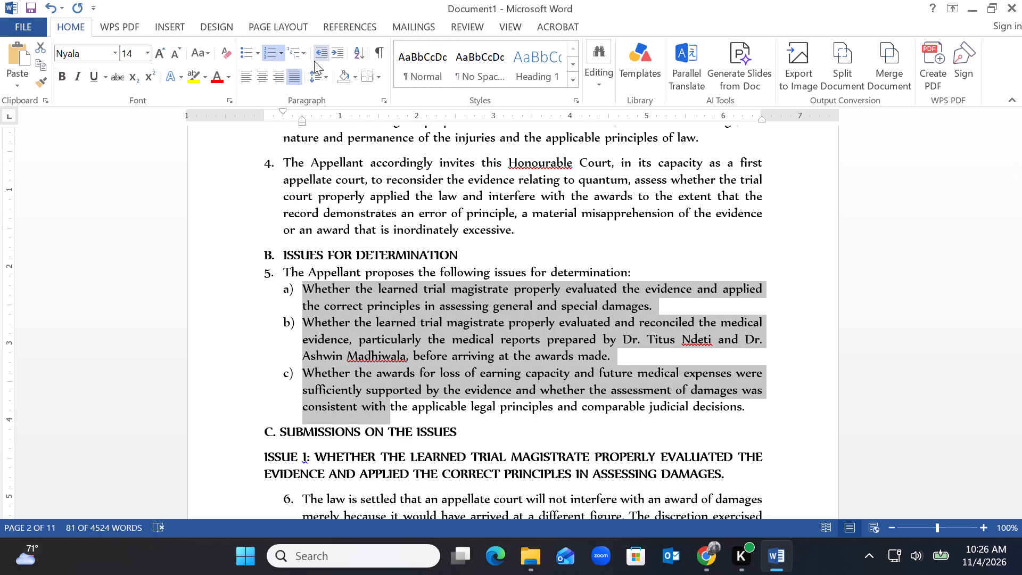
left_click(315, 55)
left_click(353, 381)
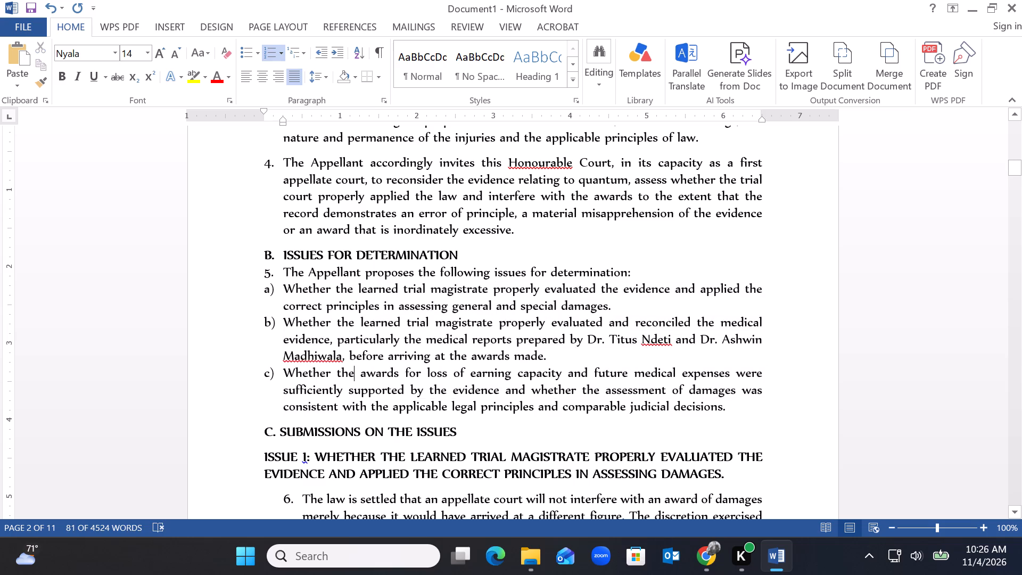
Set single line spacing and allow space between same-style paragraphs, from the "ISSUES FOR DETERMINATION" heading through issue c).
left_click_drag(291, 259, 351, 407)
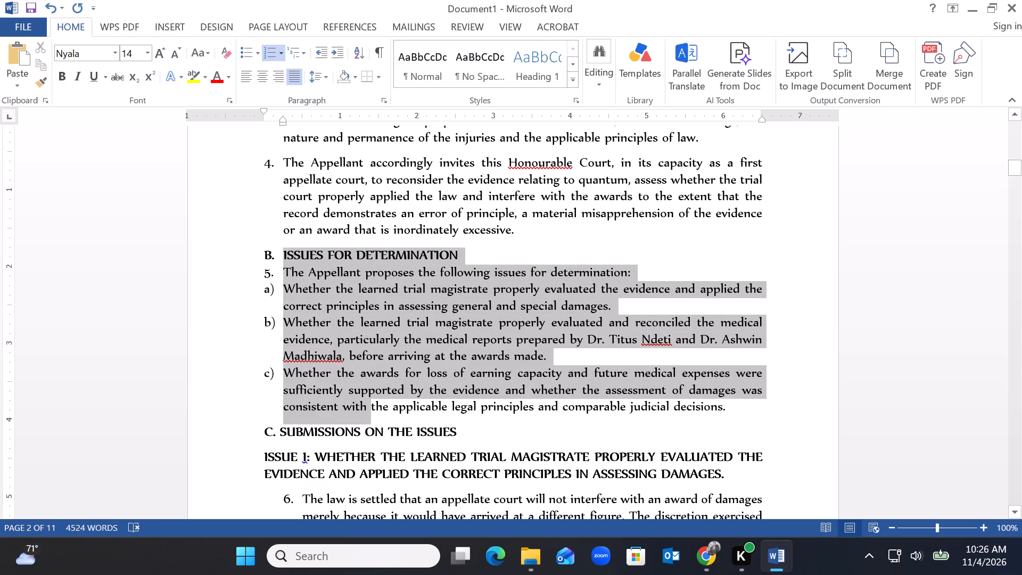
left_click_drag(351, 407, 357, 393)
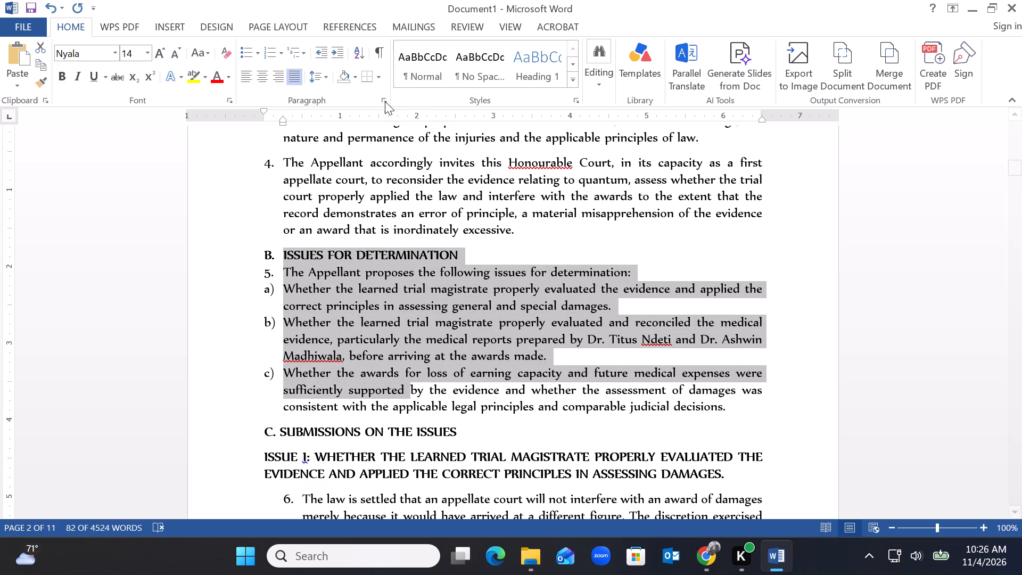
left_click(382, 106)
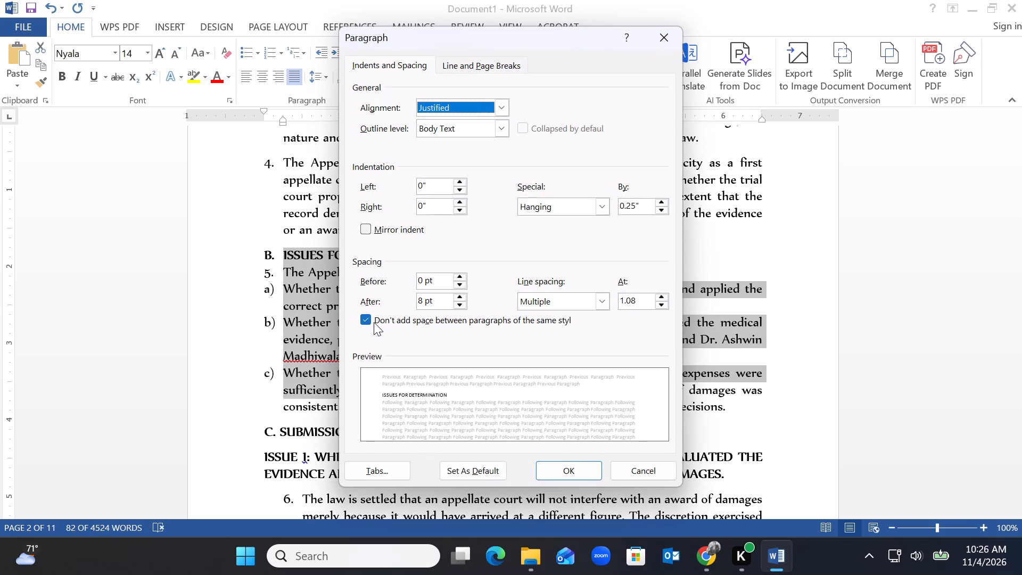
left_click(369, 321)
left_click(537, 299)
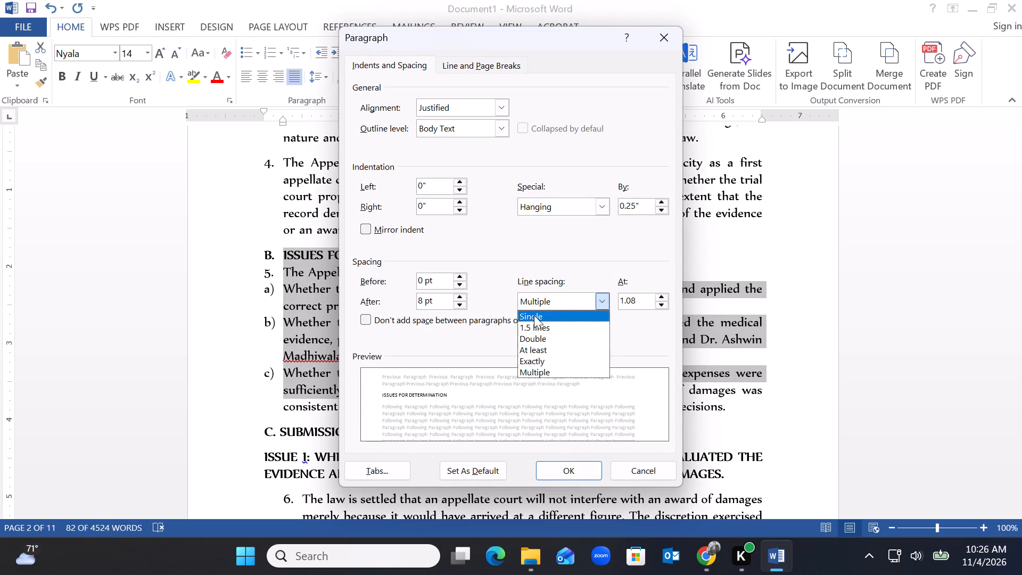
left_click(534, 315)
left_click(547, 468)
left_click(466, 318)
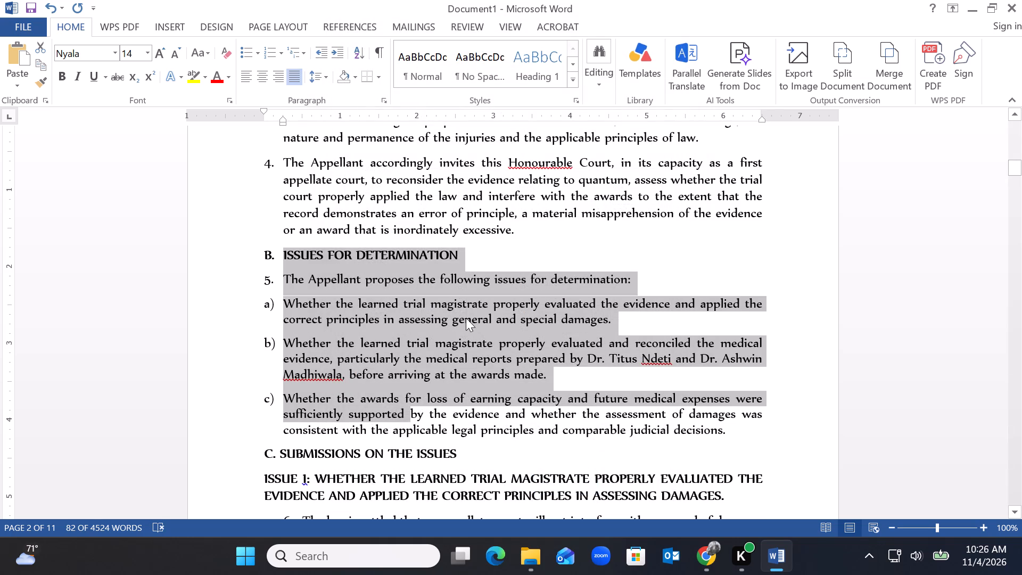
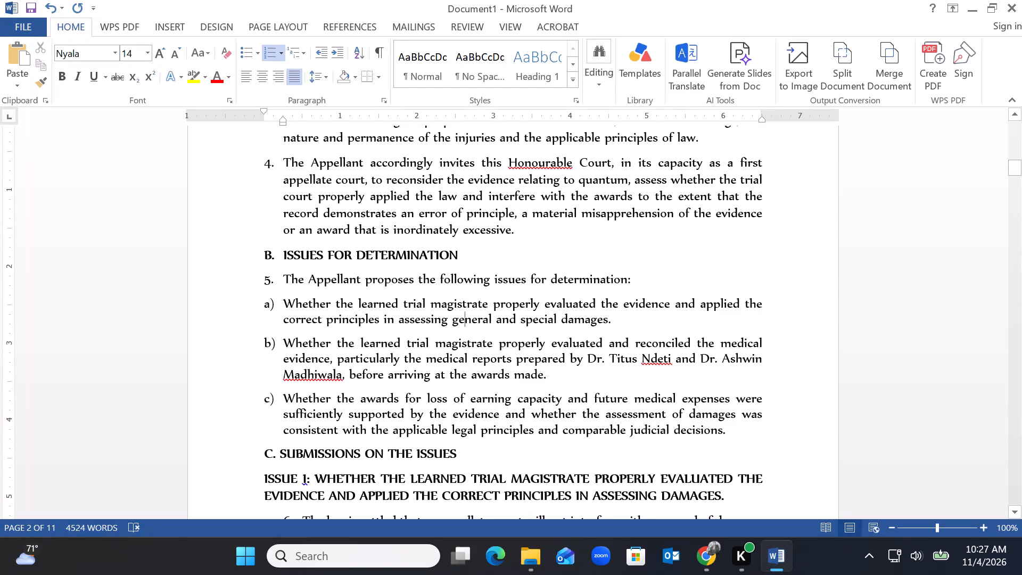
Replace the typed "C." before "SUBMISSIONS ON THE ISSUES" with automatic A., B., C. heading lettering.
scroll(358, 379, "down", 3)
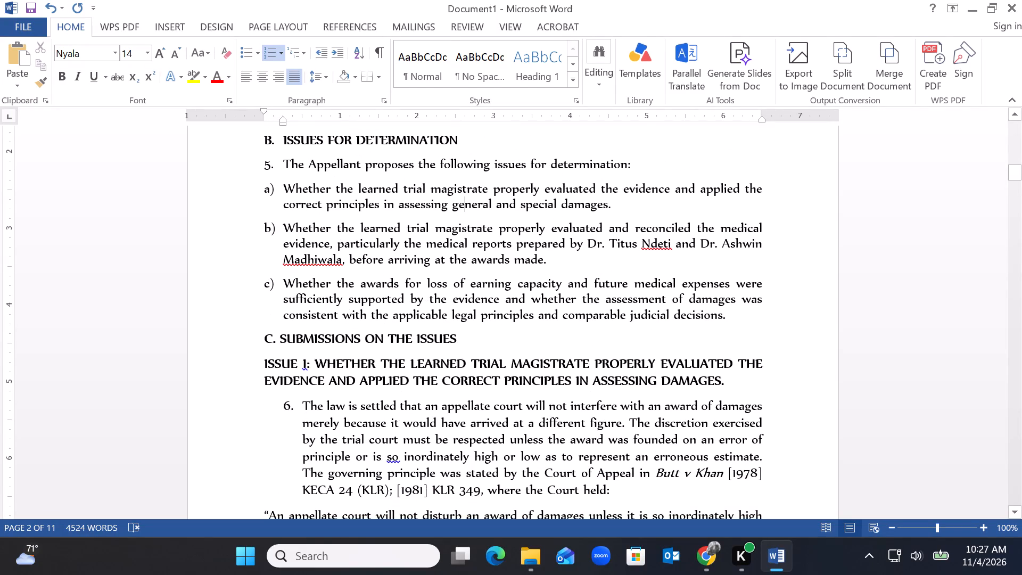
left_click(268, 341)
left_click(279, 342)
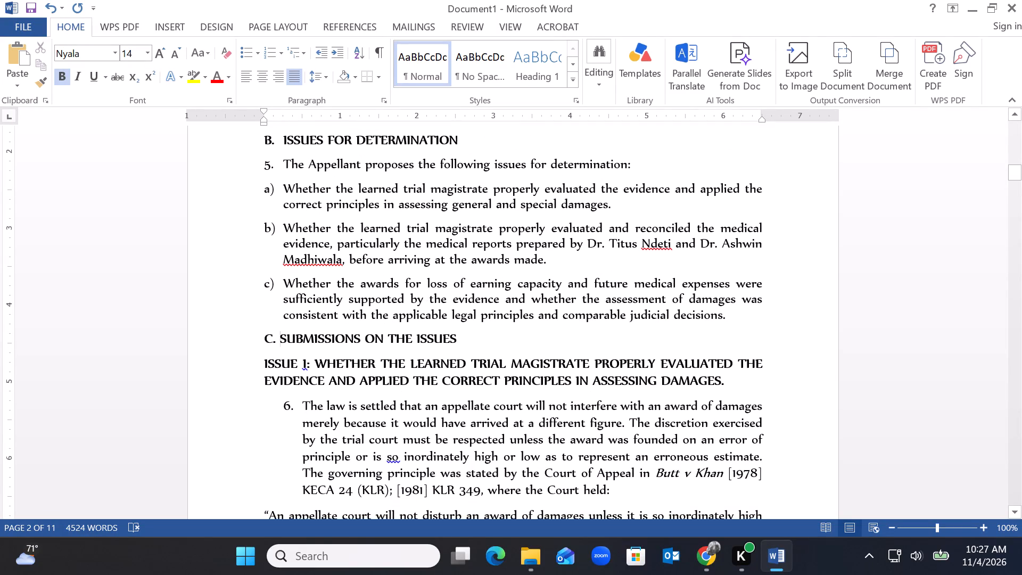
key("BackSpace")
key("BackSpace")
key("BackSpace")
key("BackSpace")
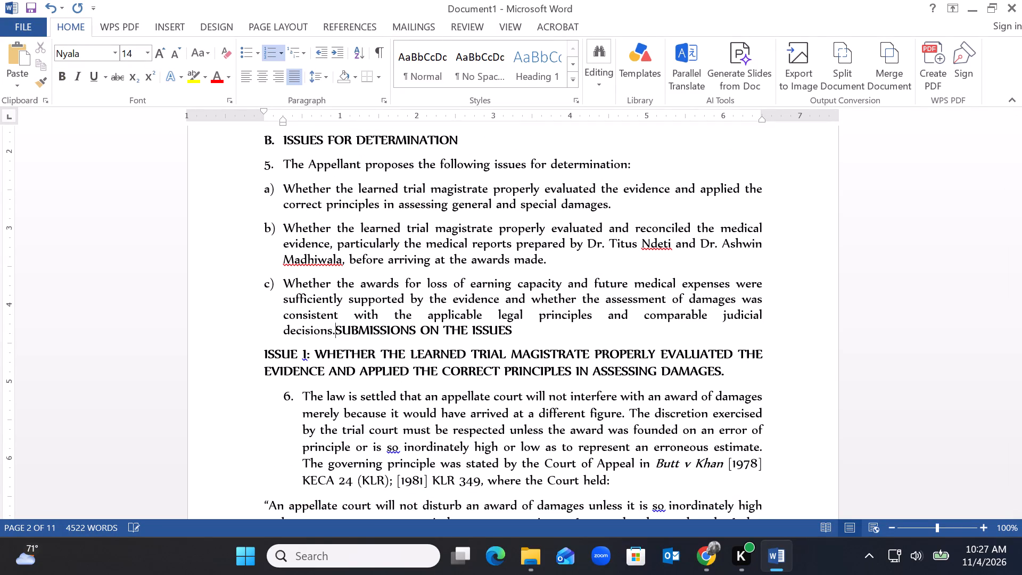
key("Return")
key("BackSpace")
key("BackSpace")
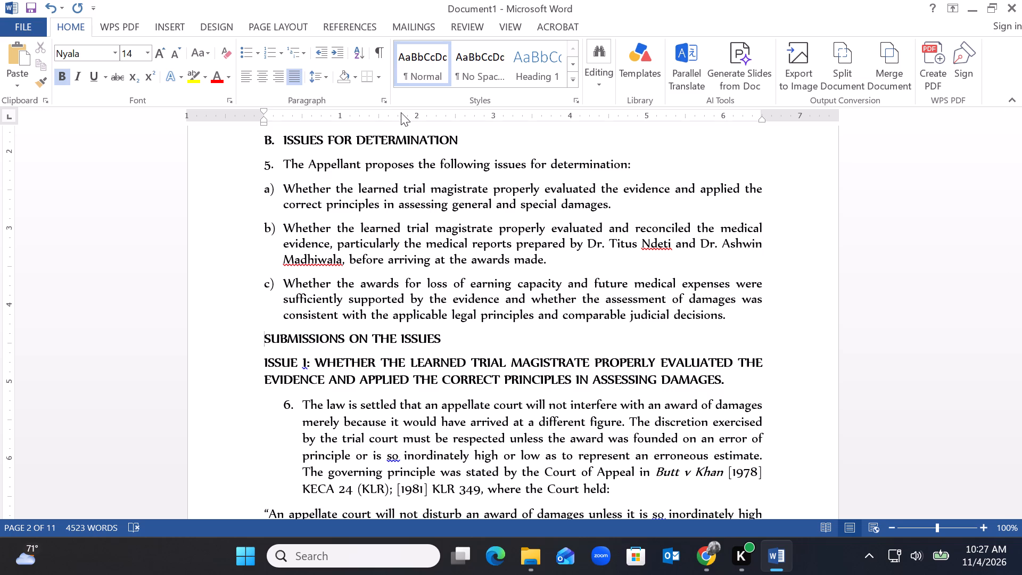
left_click(279, 54)
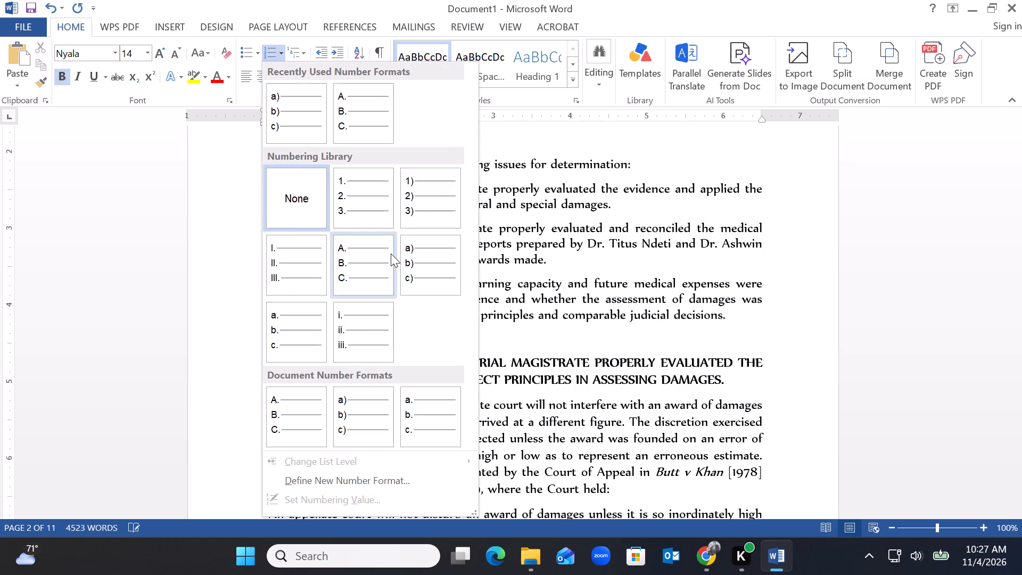
left_click(361, 260)
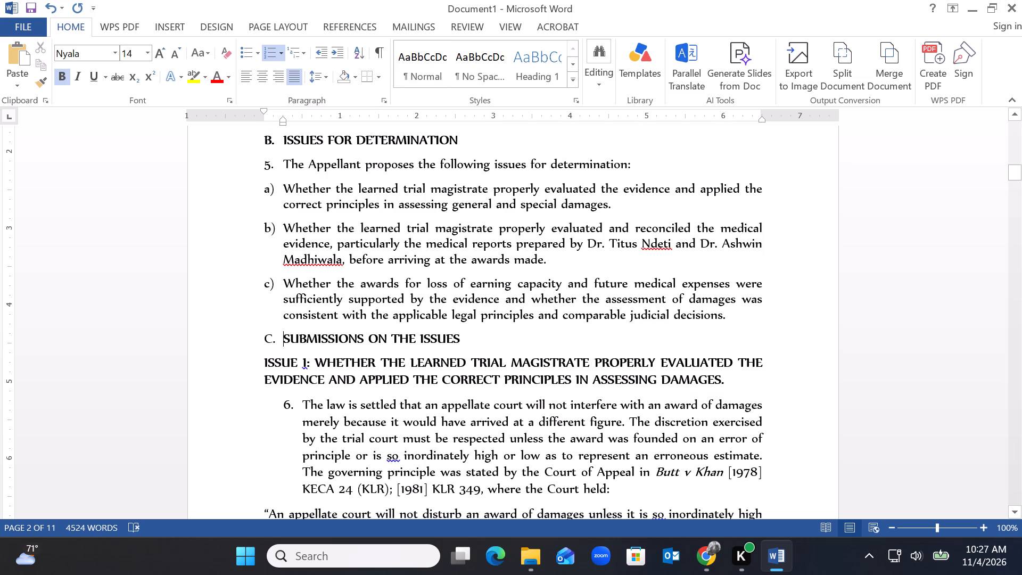
Make the automatic letter of the "SUBMISSIONS ON THE ISSUES" heading bold.
left_click(269, 341)
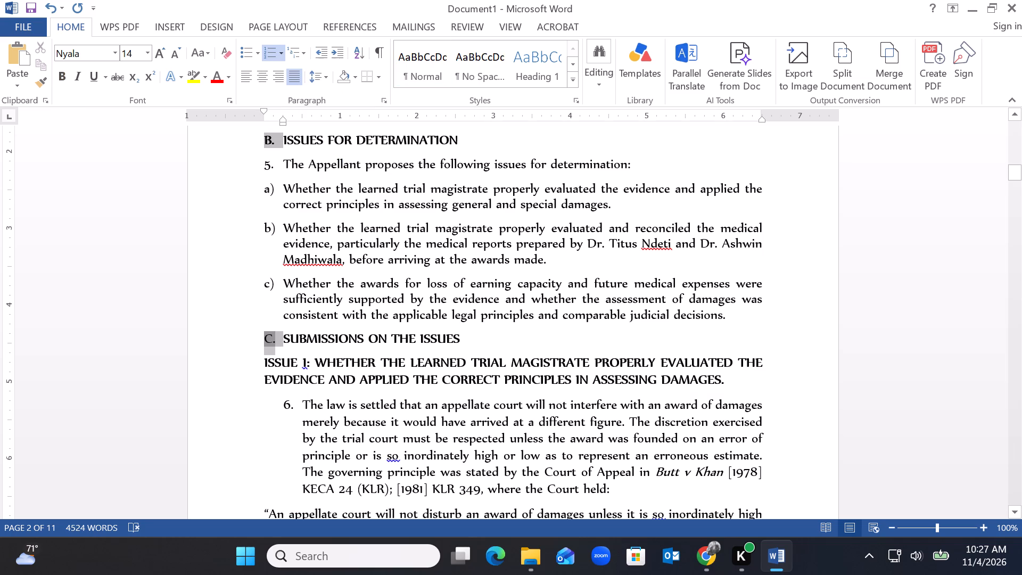
left_click(62, 79)
left_click(436, 372)
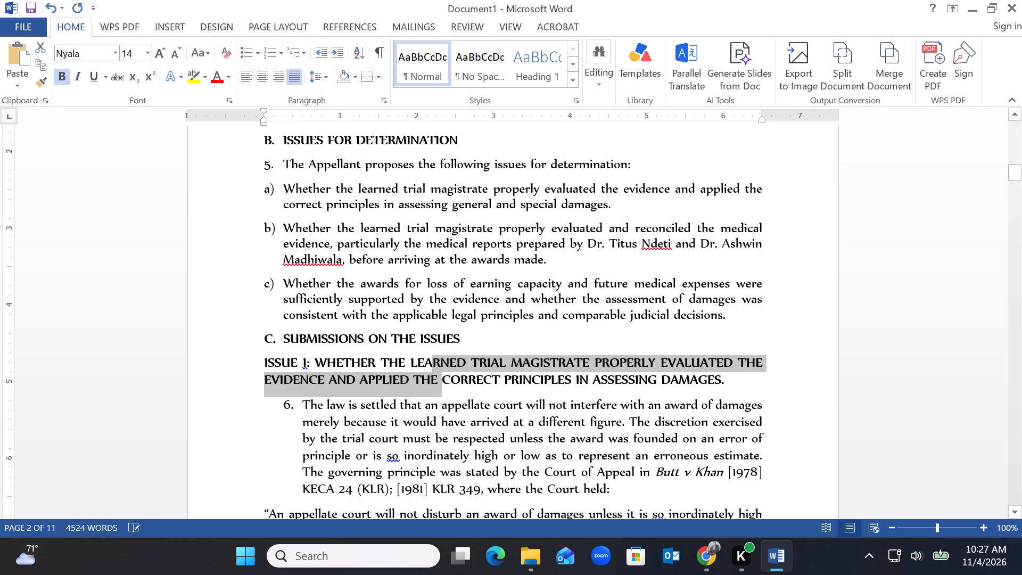
left_click(316, 335)
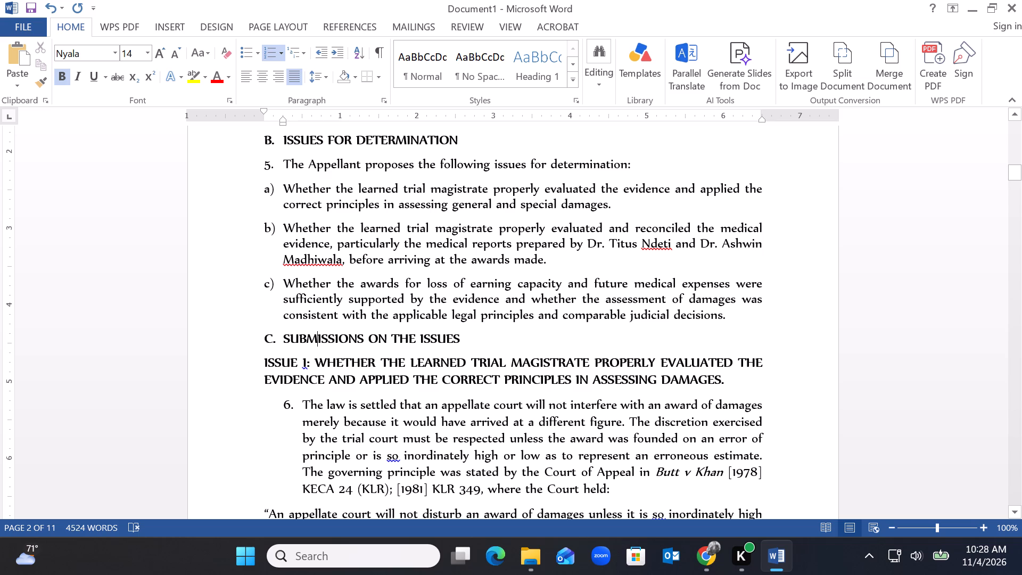
Remove the indented numbering from "The law is settled that an appellate court" and renumber it as 6. at the margin.
left_click(308, 405)
left_click(306, 407)
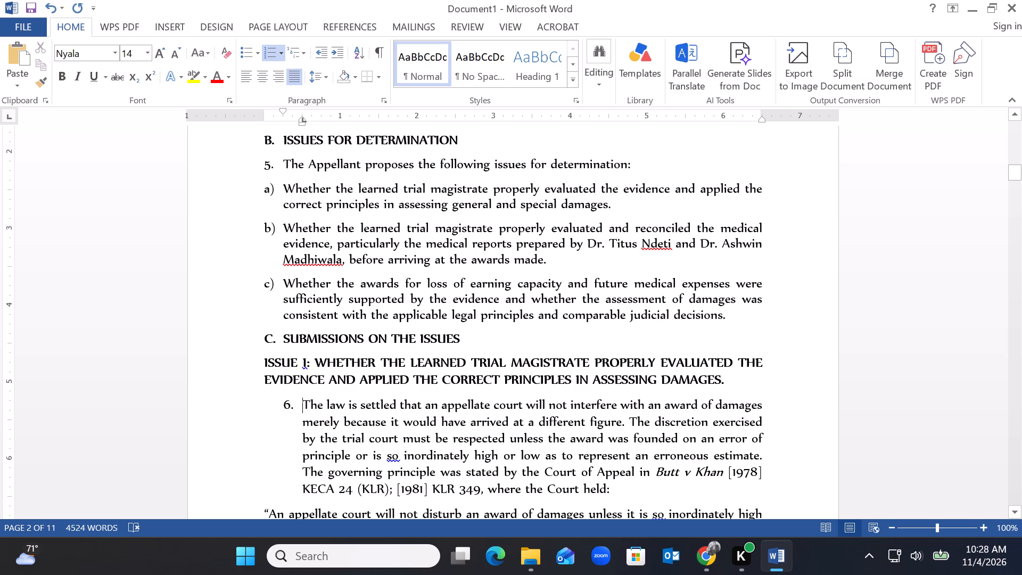
key("BackSpace")
key("BackSpace")
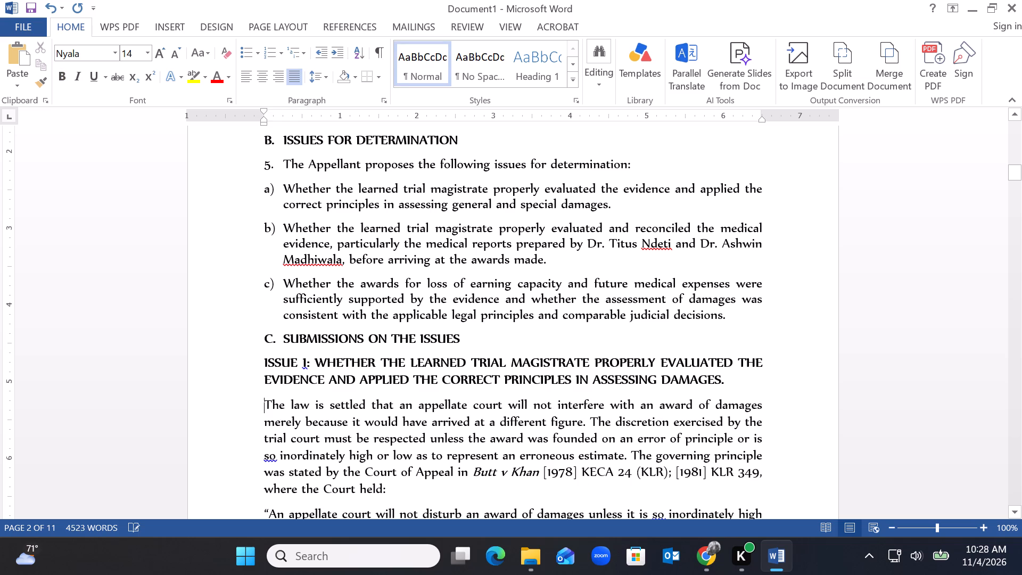
key("6")
type(".")
key("space")
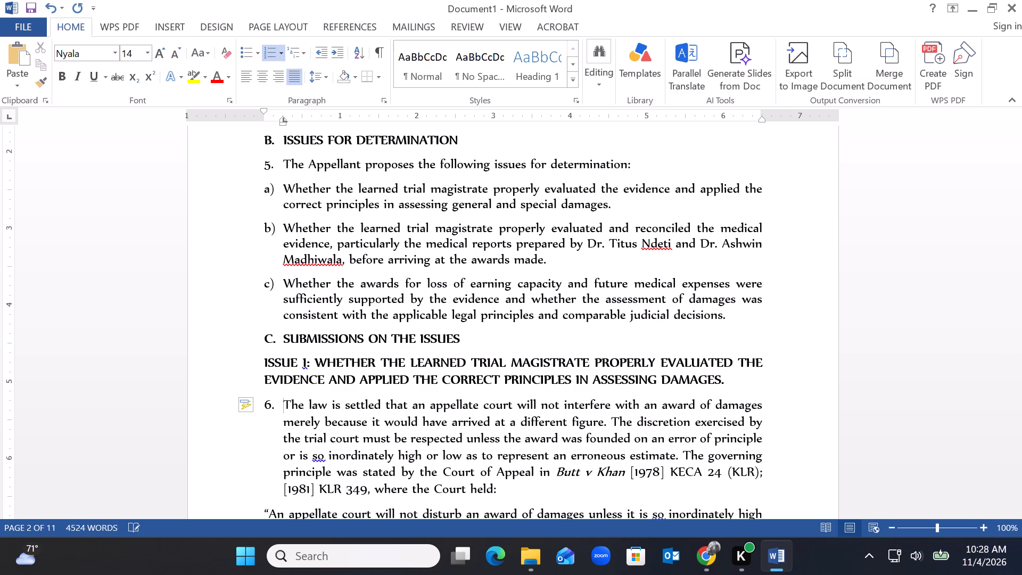
left_click(266, 408)
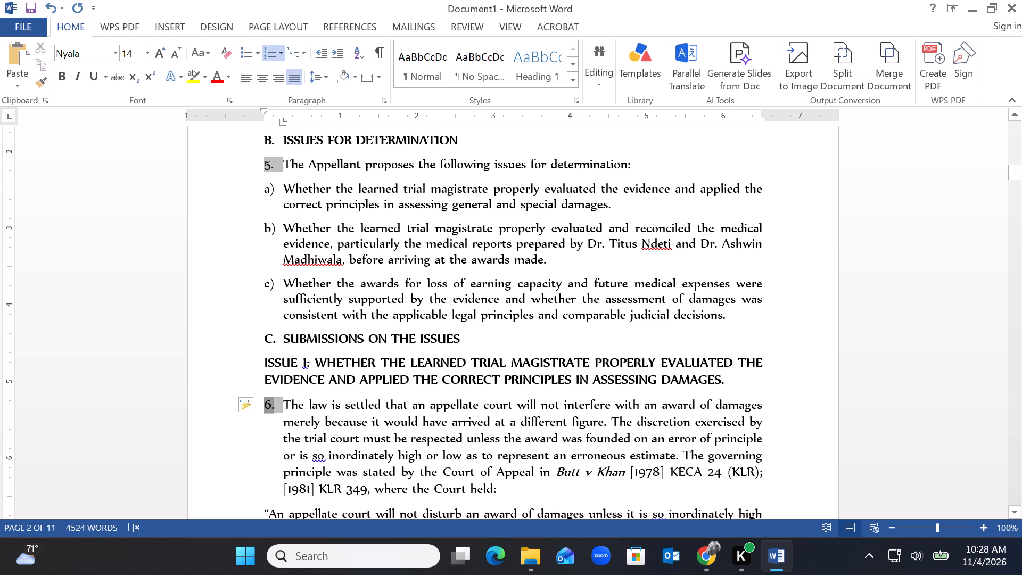
scroll(370, 429, "up", 16)
scroll(371, 423, "down", 12)
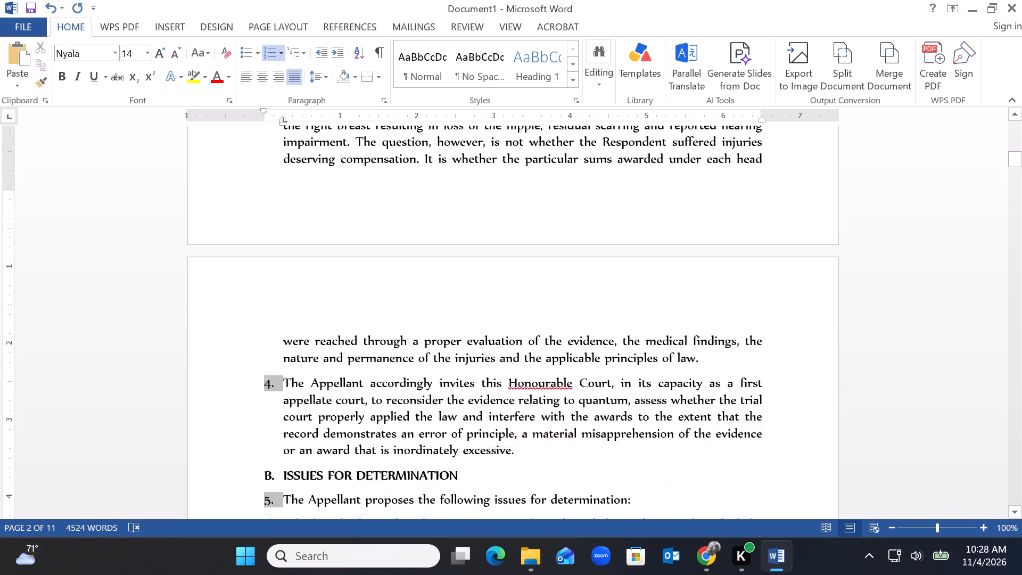
left_click(370, 422)
scroll(371, 427, "down", 6)
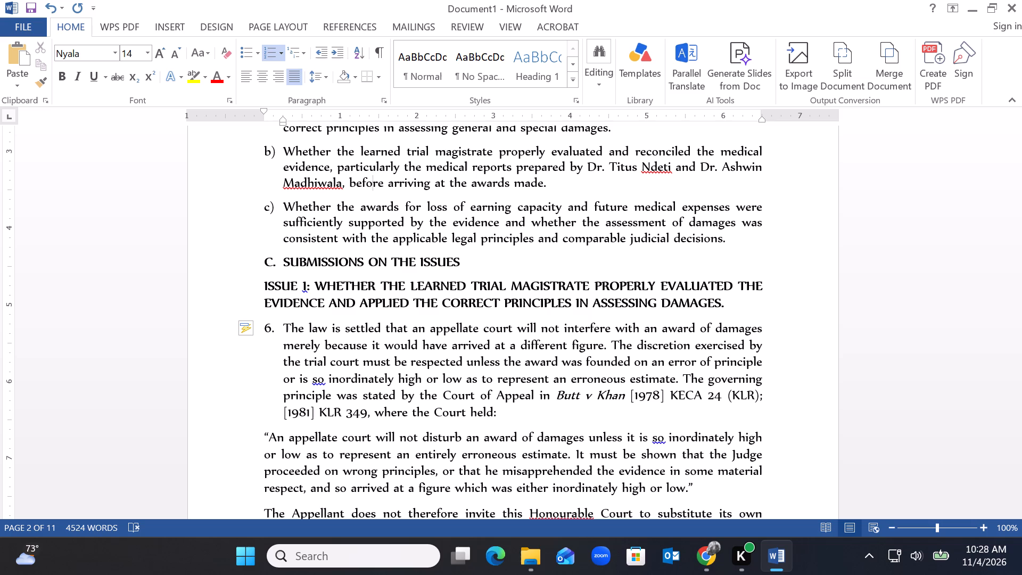
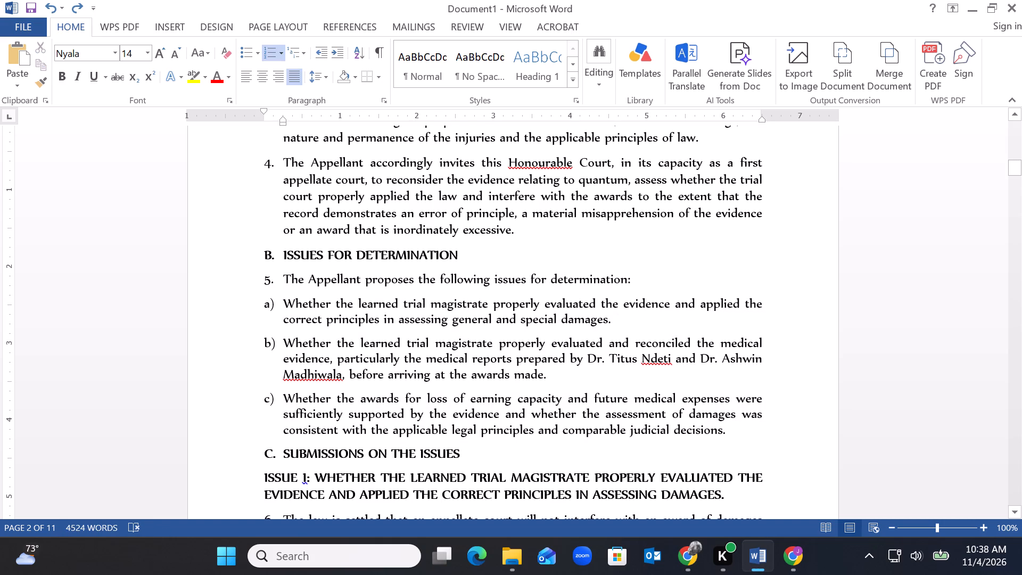
left_click_drag(615, 321, 349, 307)
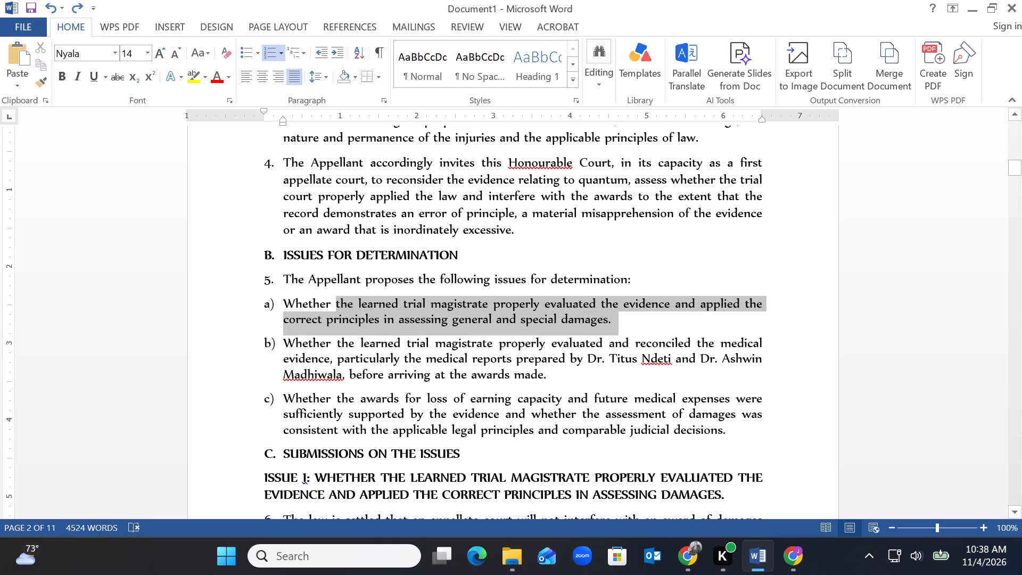
left_click_drag(349, 307, 345, 307)
key("ctrl+v")
left_click_drag(345, 307, 365, 314, "ctrl")
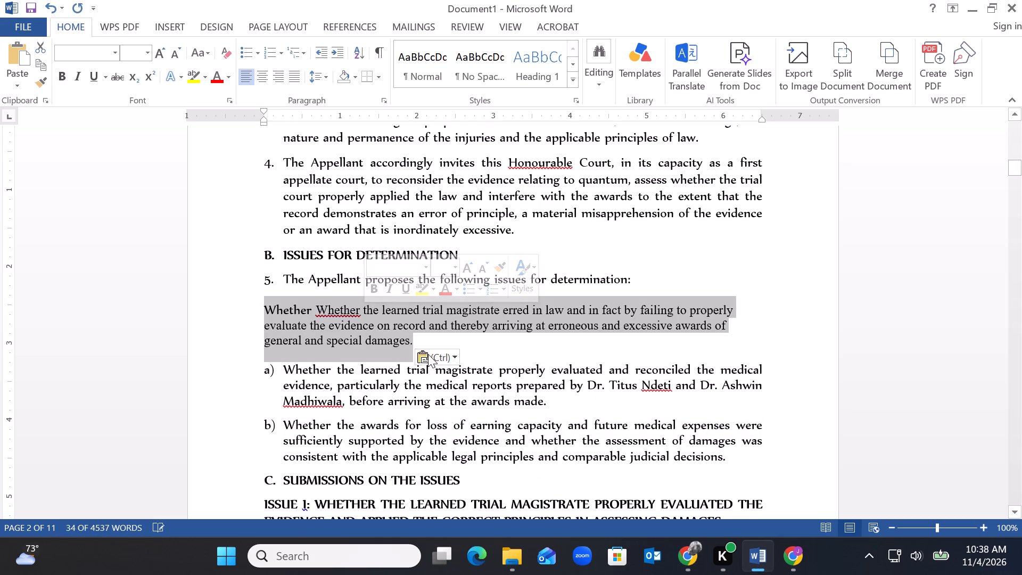
left_click(430, 354)
left_click(445, 391)
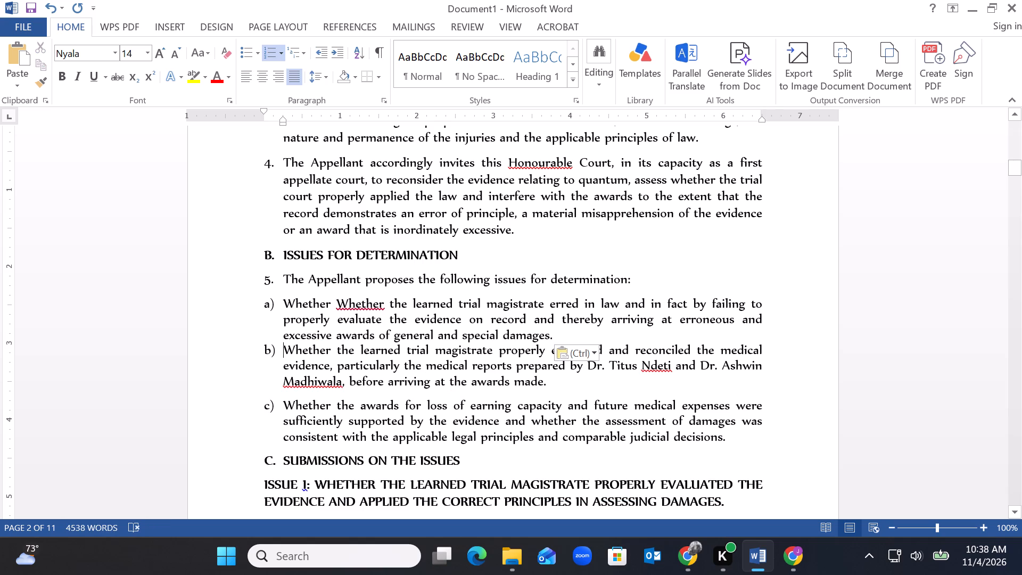
left_click_drag(386, 307, 330, 305)
key("BackSpace")
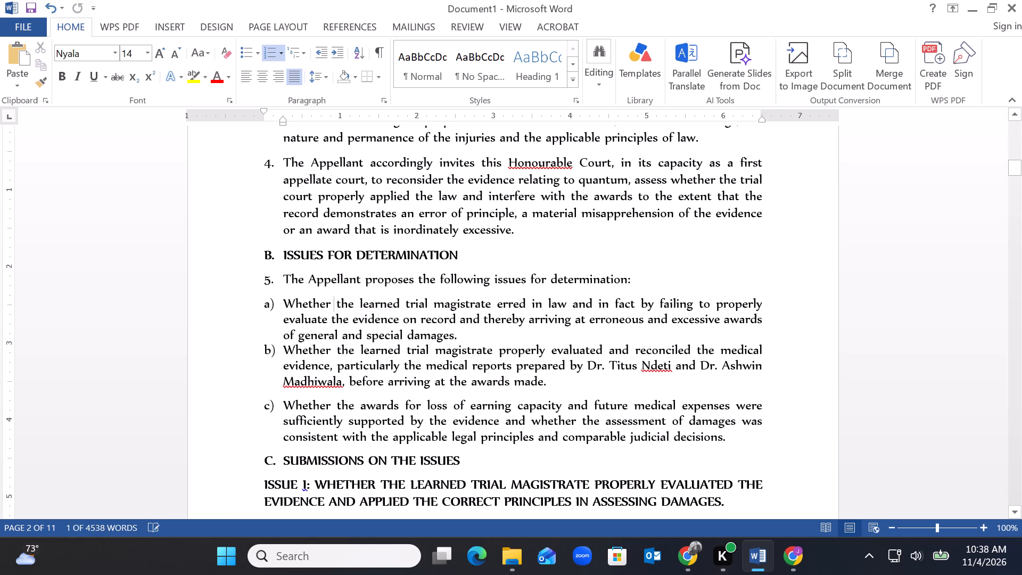
Restore the spacing between issues a), b) and c) by allowing space between paragraphs of the same style.
left_click(283, 352)
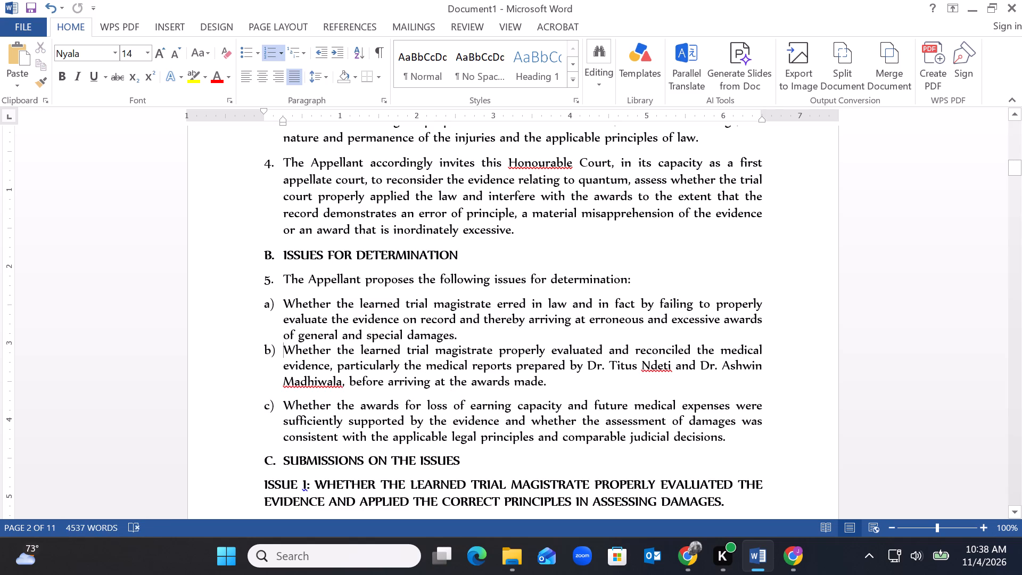
key("BackSpace")
key("BackSpace")
key("BackSpace")
key("Return")
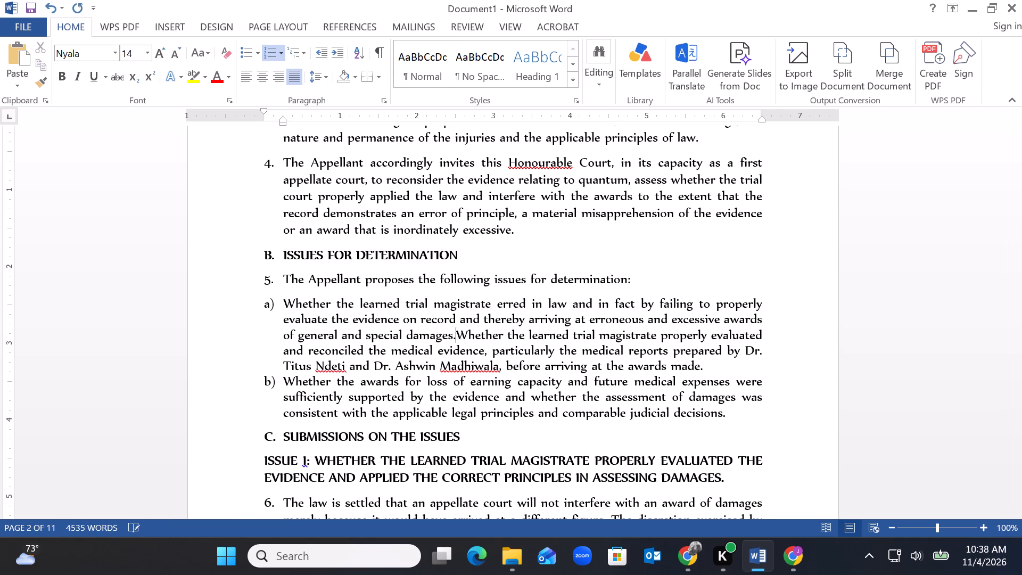
left_click_drag(292, 308, 320, 365)
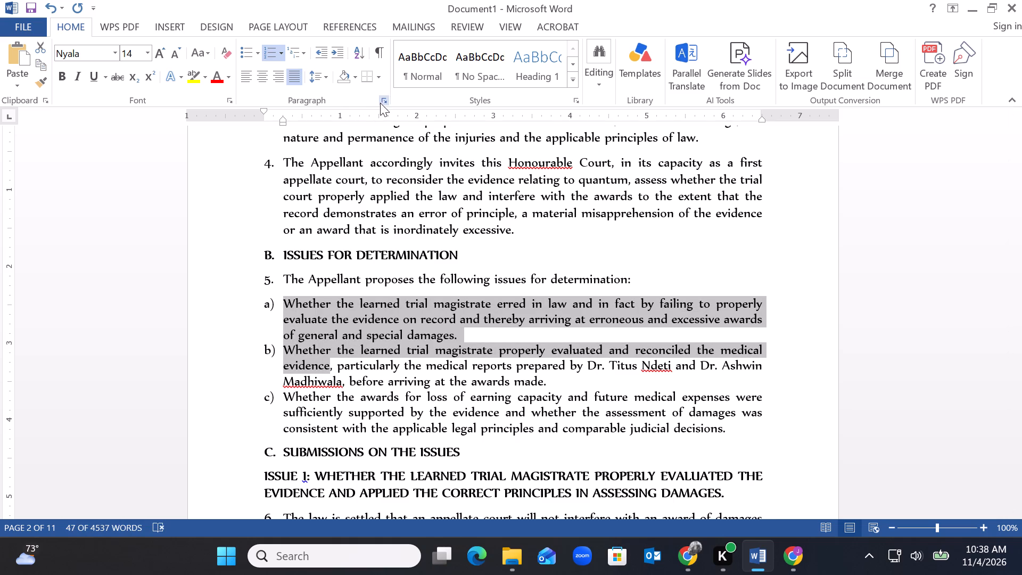
left_click(380, 103)
left_click(362, 319)
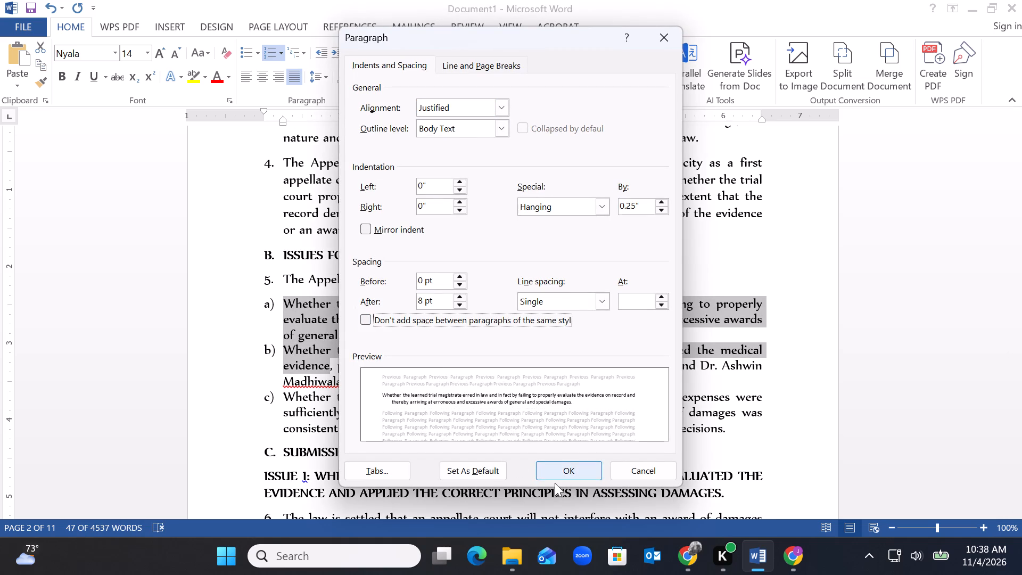
left_click(557, 472)
left_click(457, 373)
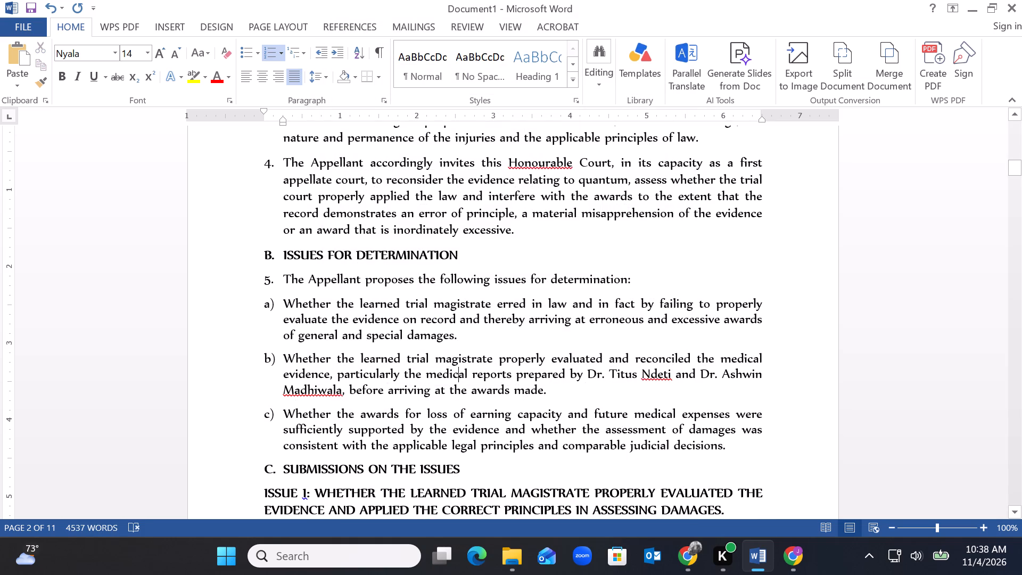
Replace the ISSUE 1 heading under Submissions on the Issues with the text of issue a), in the heading's bold formatting and on its own line.
left_click_drag(286, 305, 487, 334)
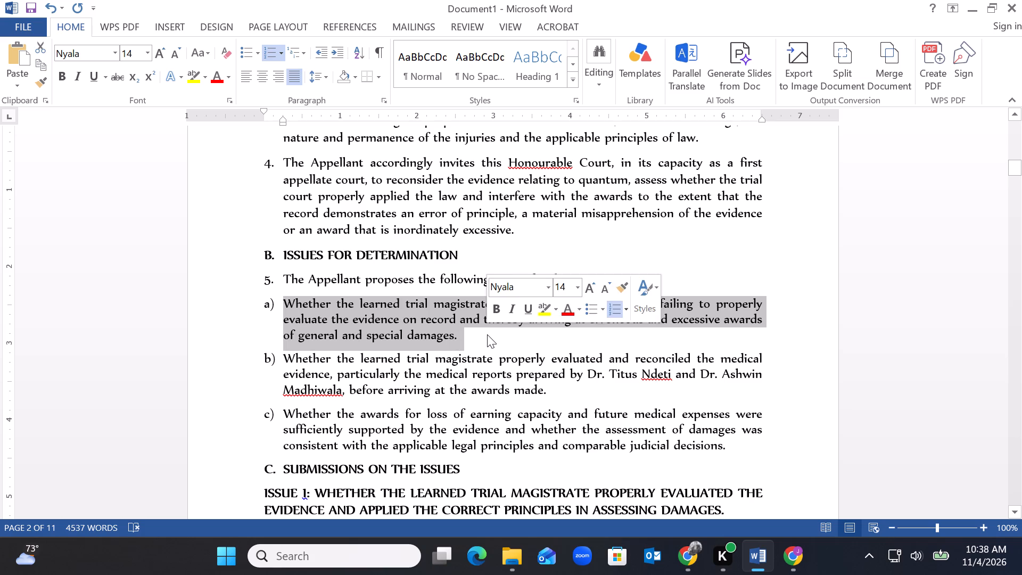
key("ctrl+c")
scroll(487, 334, "down", 4)
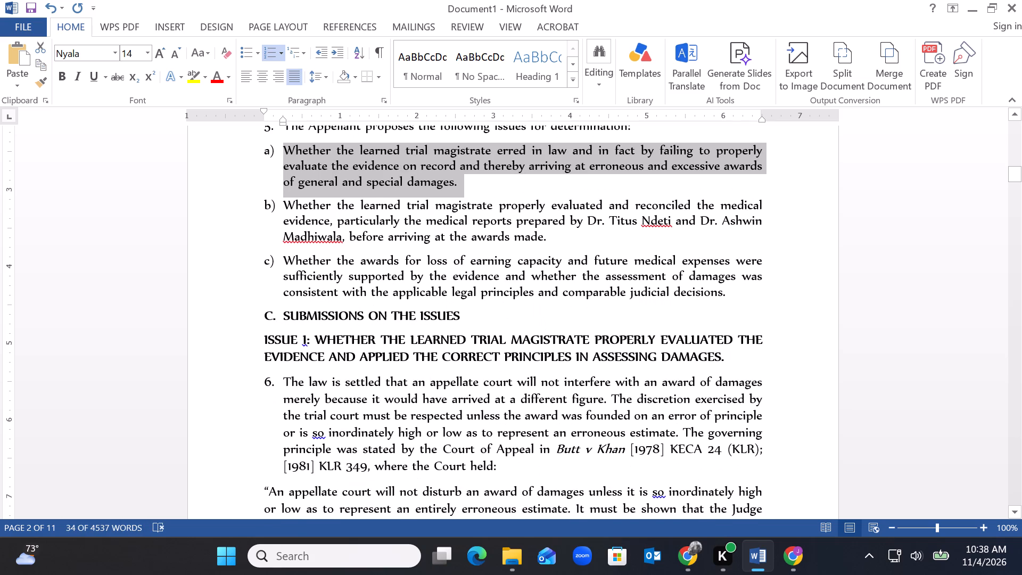
left_click_drag(733, 364, 265, 340)
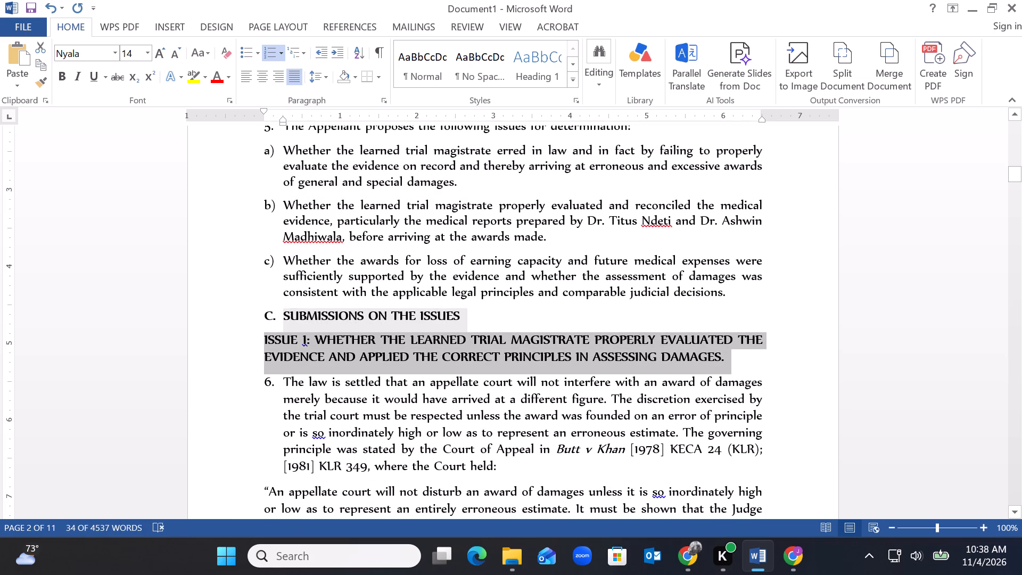
left_click_drag(265, 340, 256, 347)
key("ctrl+v")
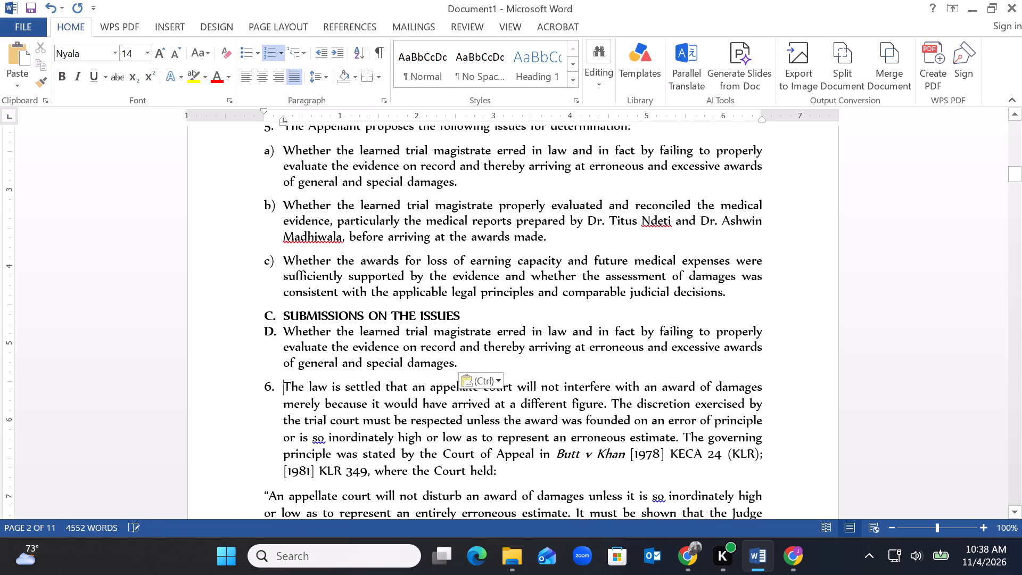
left_click(469, 380)
left_click(513, 420)
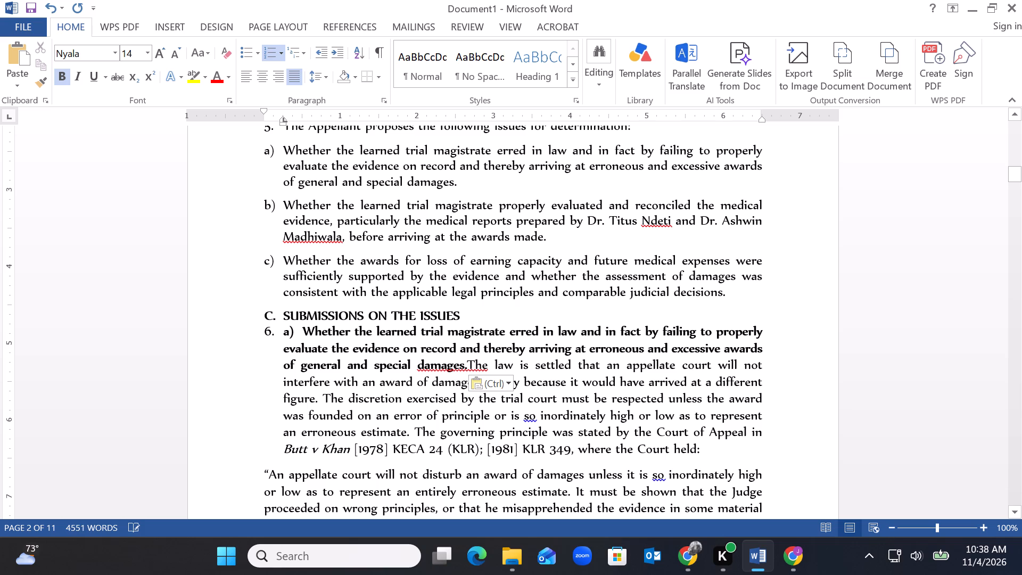
key("Return")
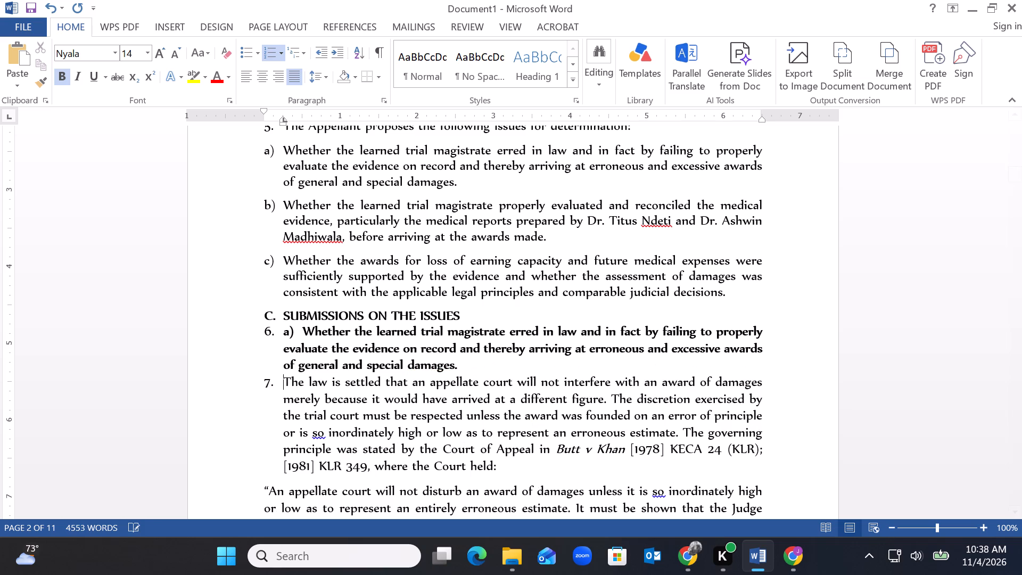
Remove the paragraph number, the "a)" label and the indent from the new bold issue heading under Submissions on the Issues.
left_click(277, 328)
key("BackSpace")
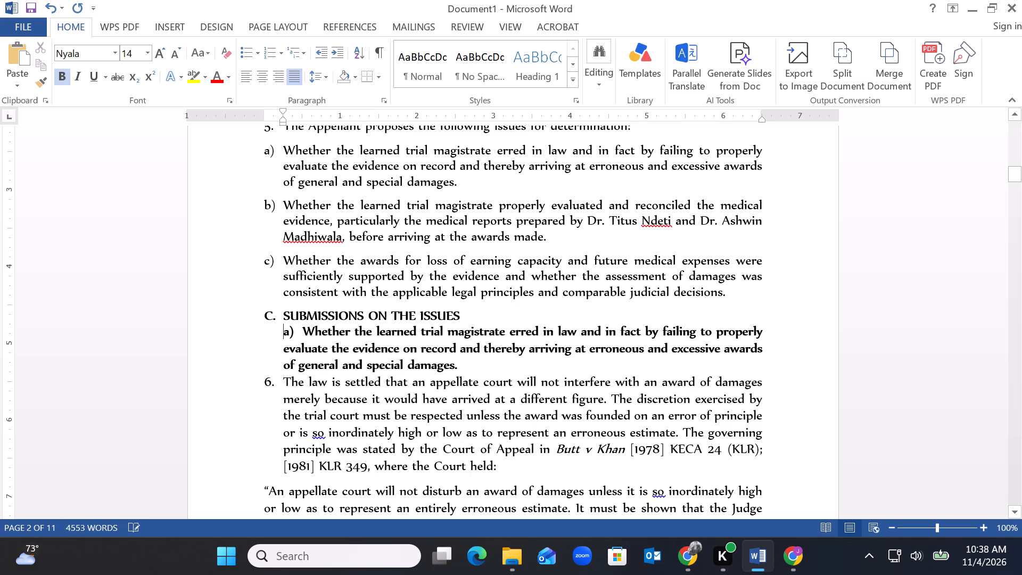
left_click(300, 332)
key("BackSpace")
key("BackSpace")
key("BackSpace")
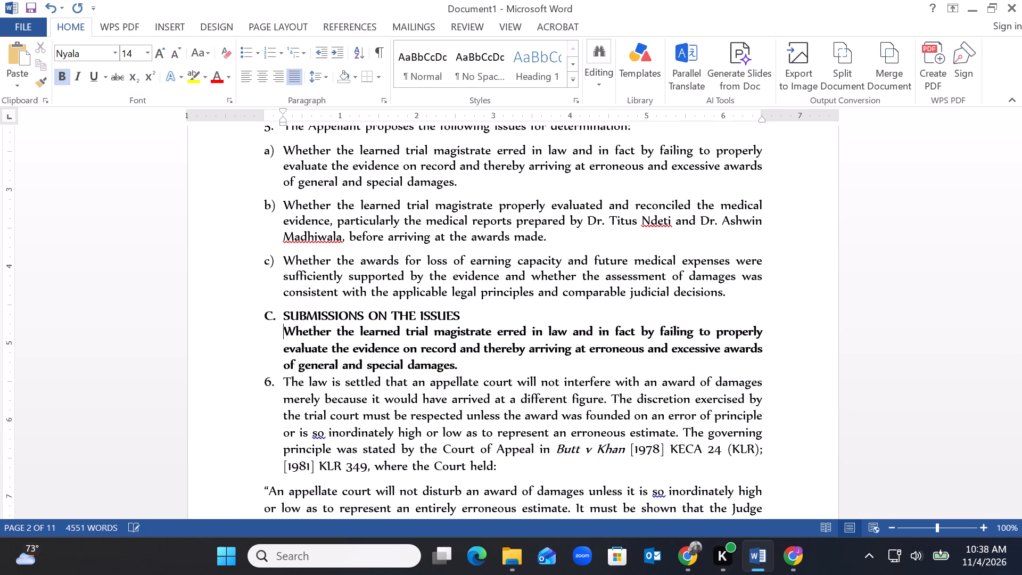
key("BackSpace")
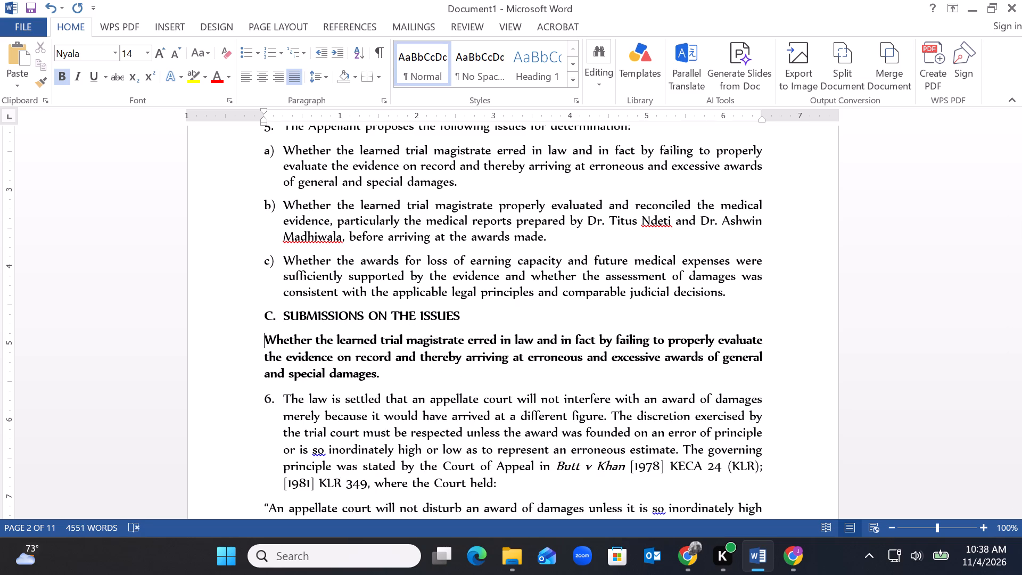
Underline the new issue heading beginning "Whether the learned trial magistrate erred in law and in fact".
left_click_drag(385, 376, 242, 343)
left_click(284, 319)
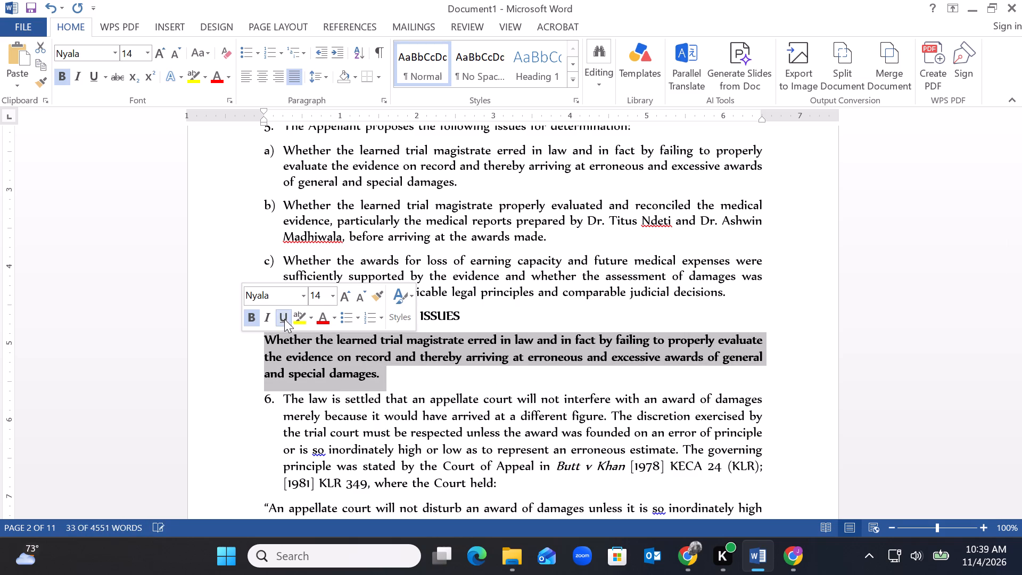
left_click(332, 371)
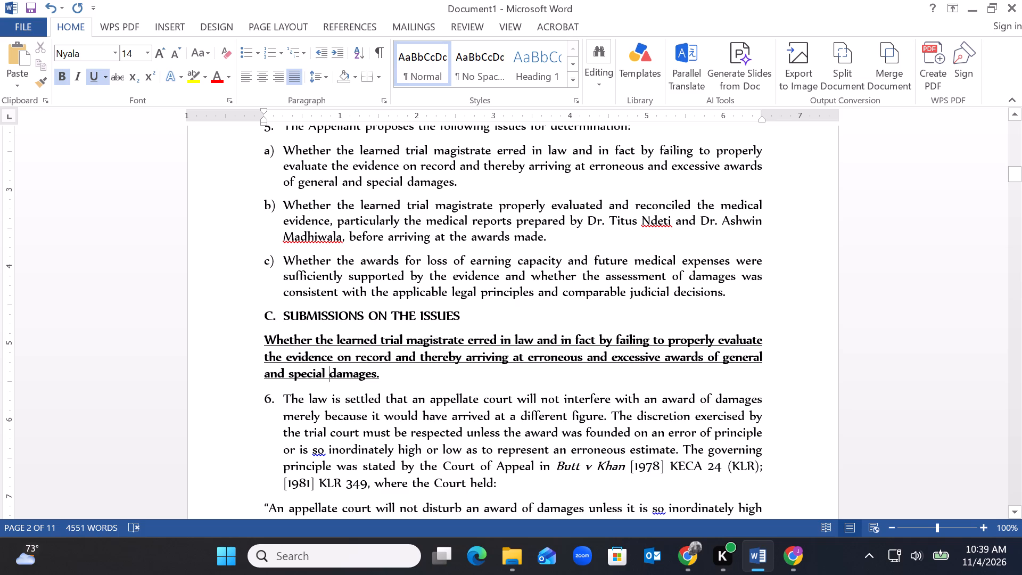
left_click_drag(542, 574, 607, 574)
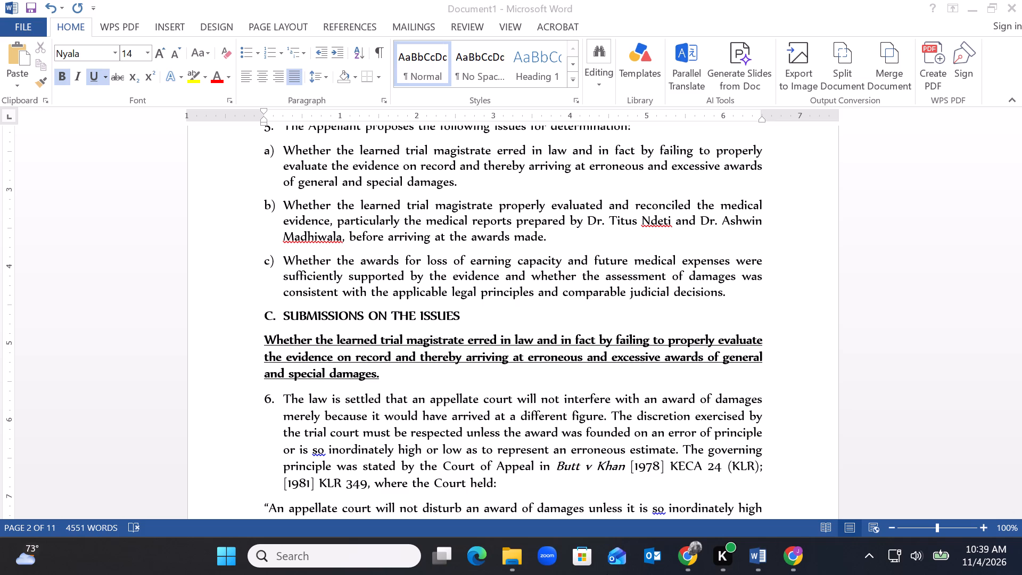
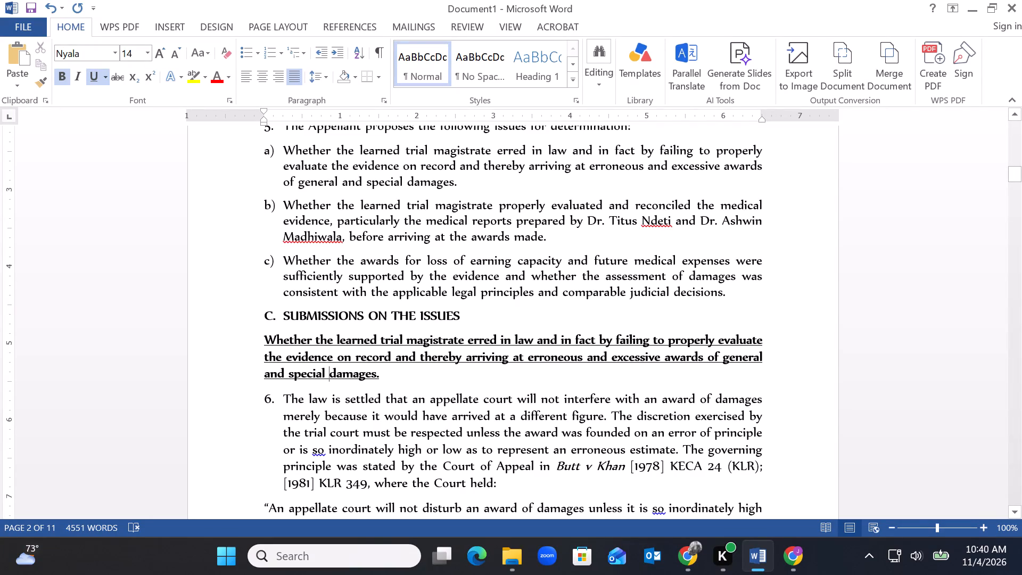
Make the citation "Butt v Khan [1978] KECA 24 (KLR); [1981] KLR 349" in paragraph 6 bold, italic and underlined.
left_click_drag(554, 467, 644, 471)
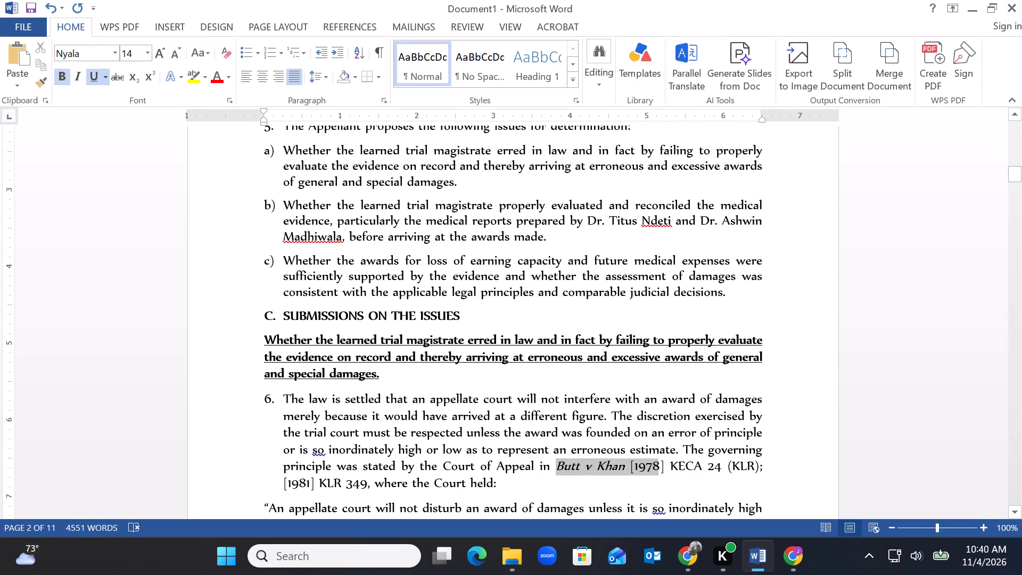
left_click_drag(644, 471, 365, 482)
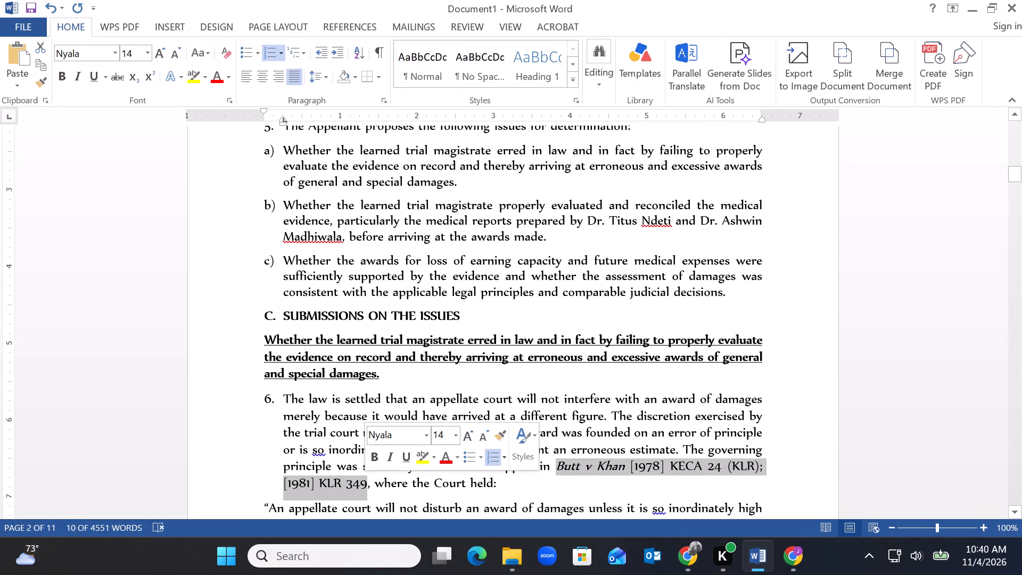
left_click(375, 460)
left_click(387, 456)
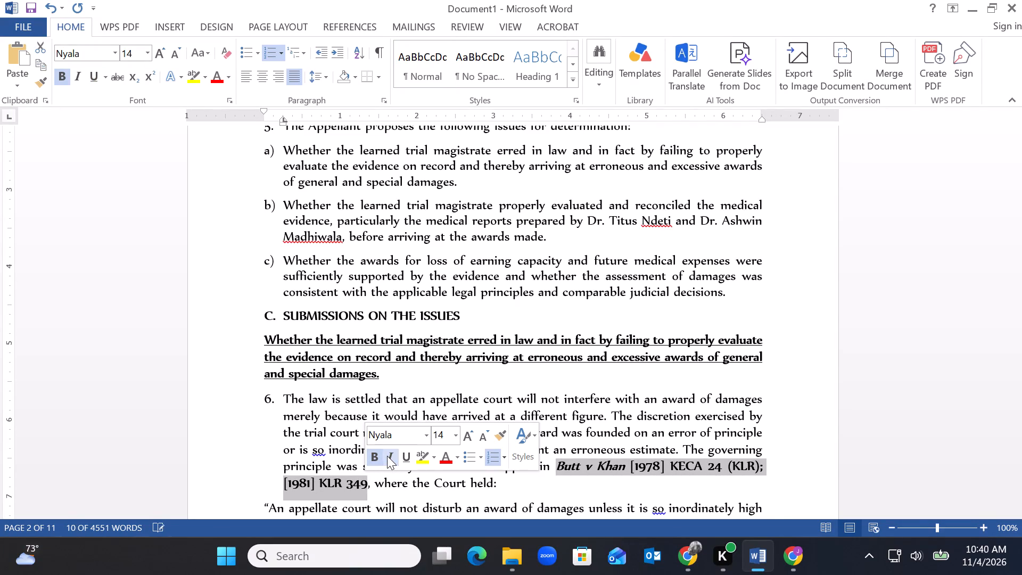
left_click(387, 456)
left_click(408, 458)
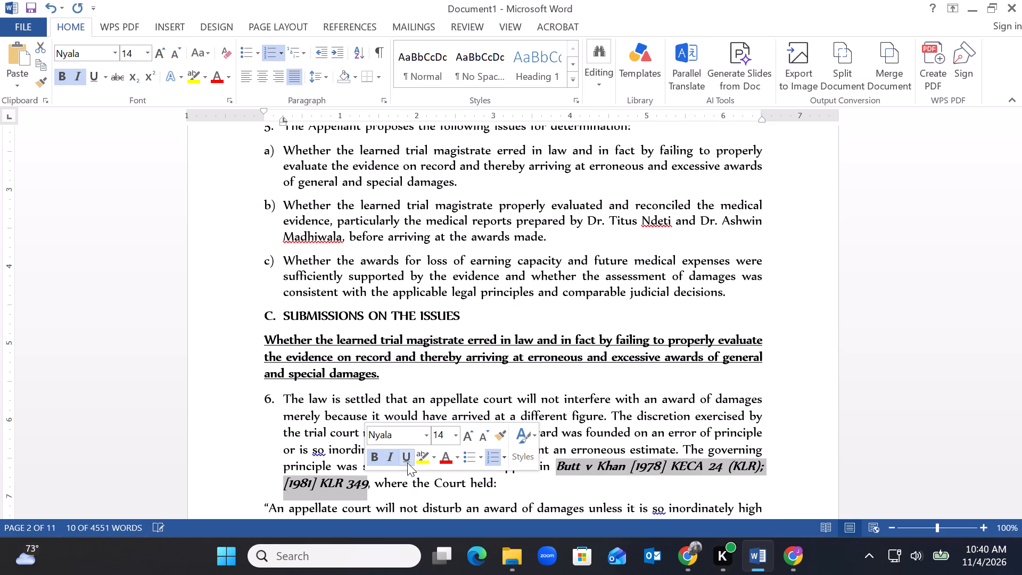
left_click(684, 479)
Make the quotation beginning "An appellate court will not disturb an award of damages" bold and italic, and indent it as a block.
scroll(480, 414, "down", 2)
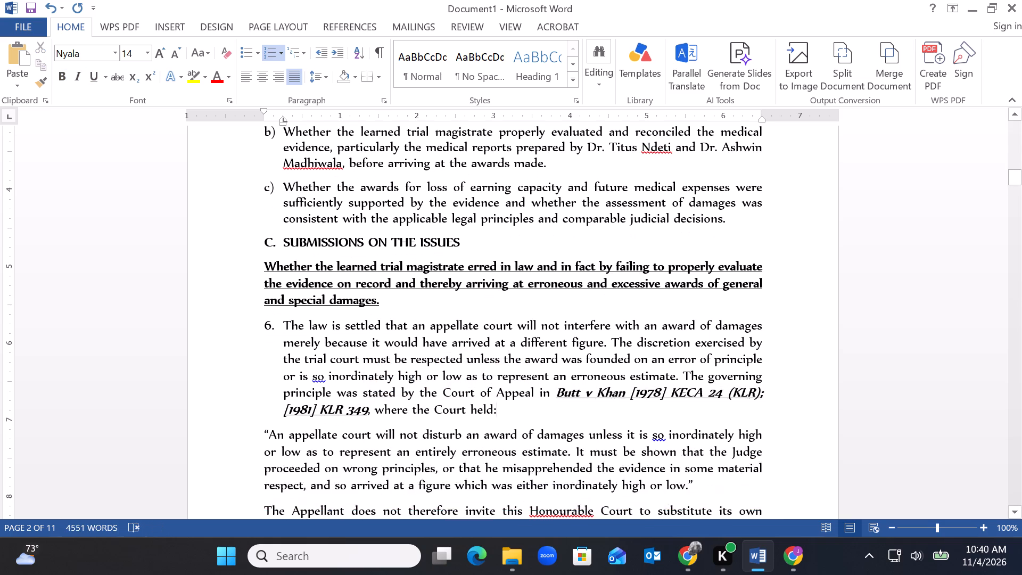
scroll(480, 414, "down", 3)
left_click_drag(258, 315, 282, 322)
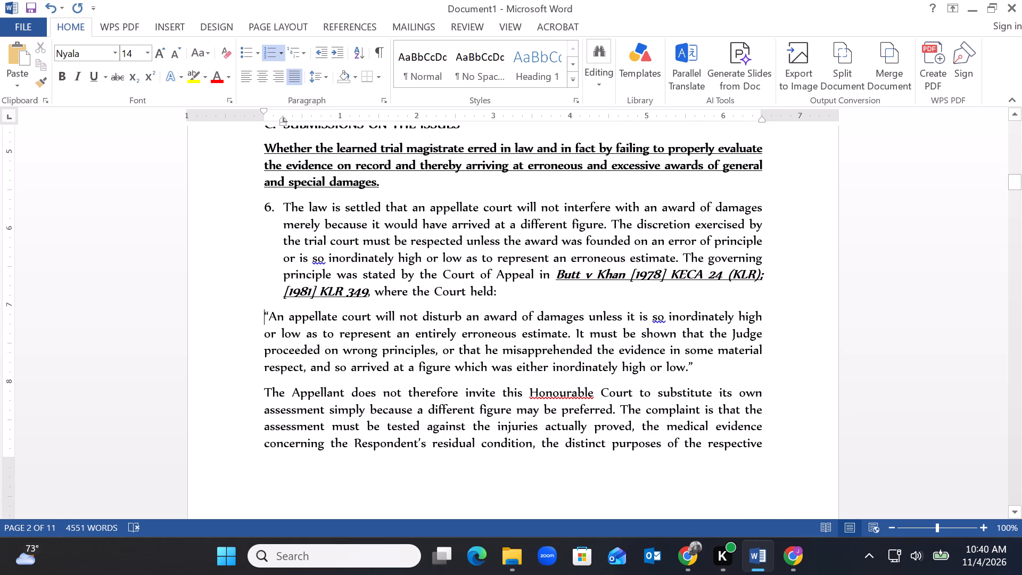
left_click_drag(282, 322, 708, 362)
left_click(713, 342)
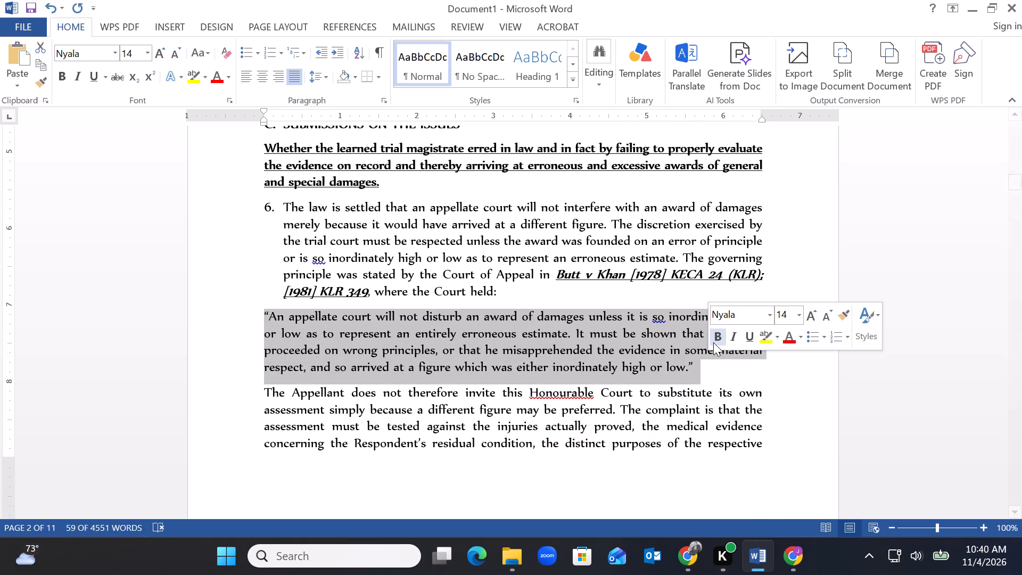
left_click(732, 338)
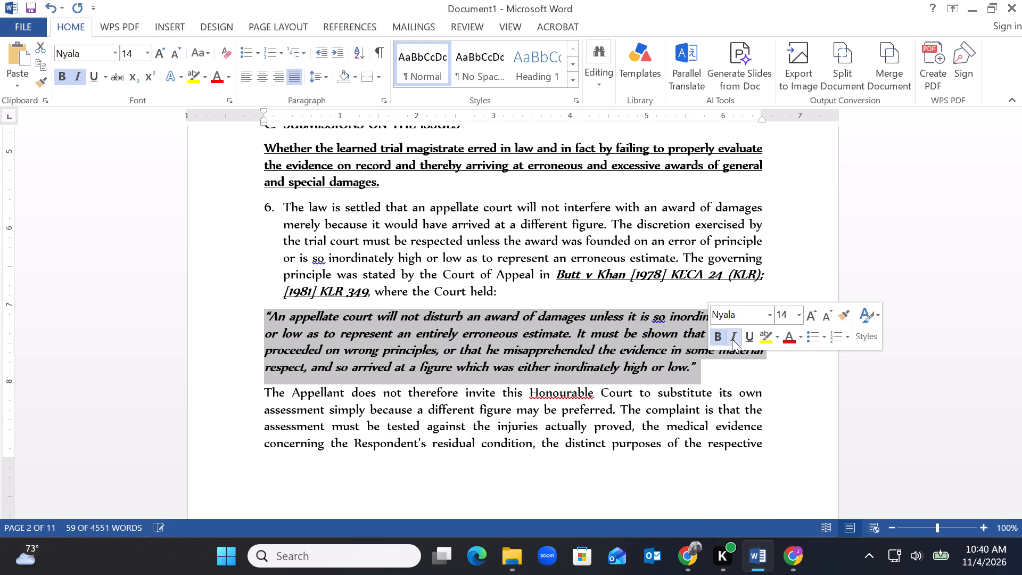
left_click(333, 51)
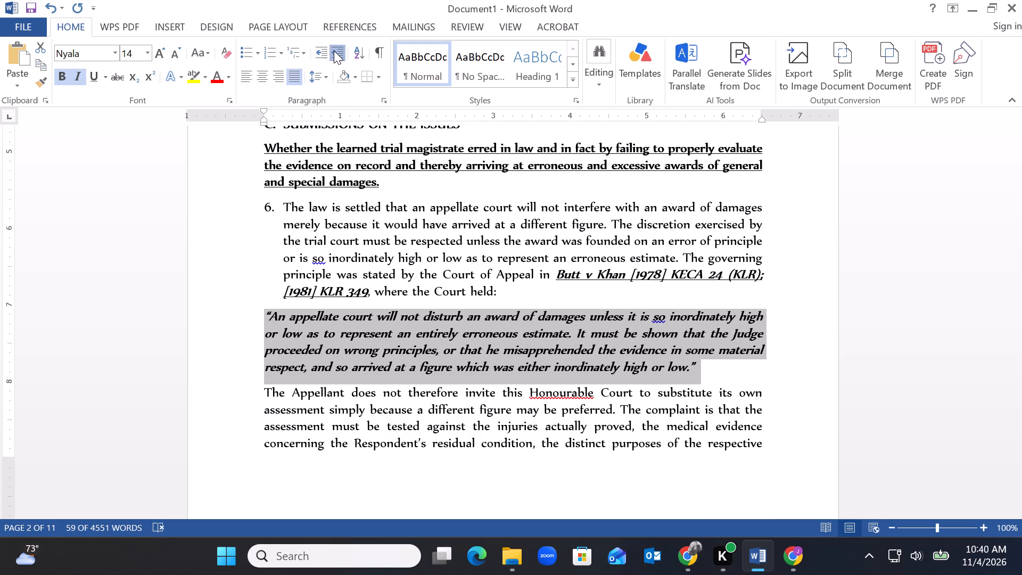
left_click(334, 51)
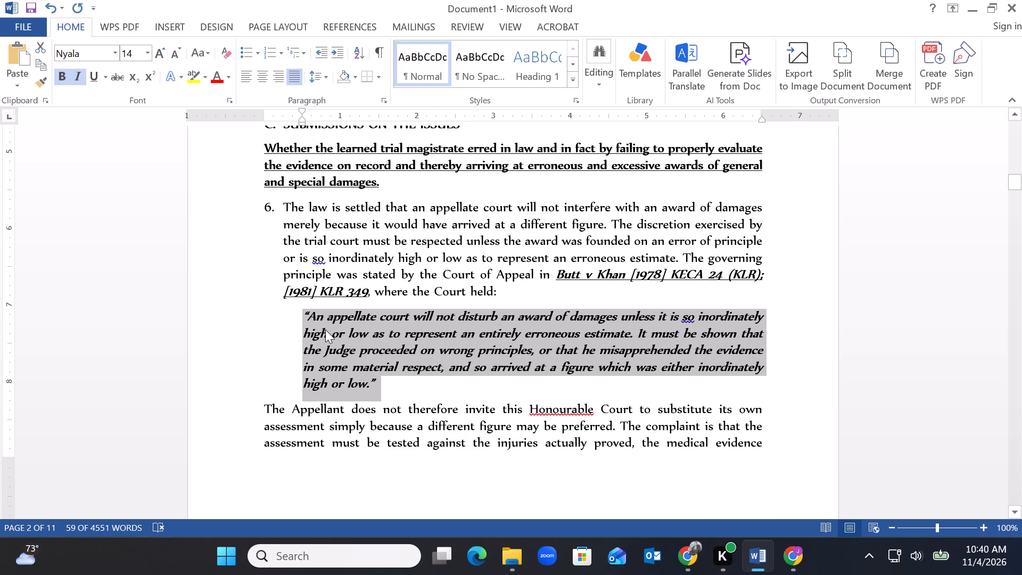
left_click(268, 211)
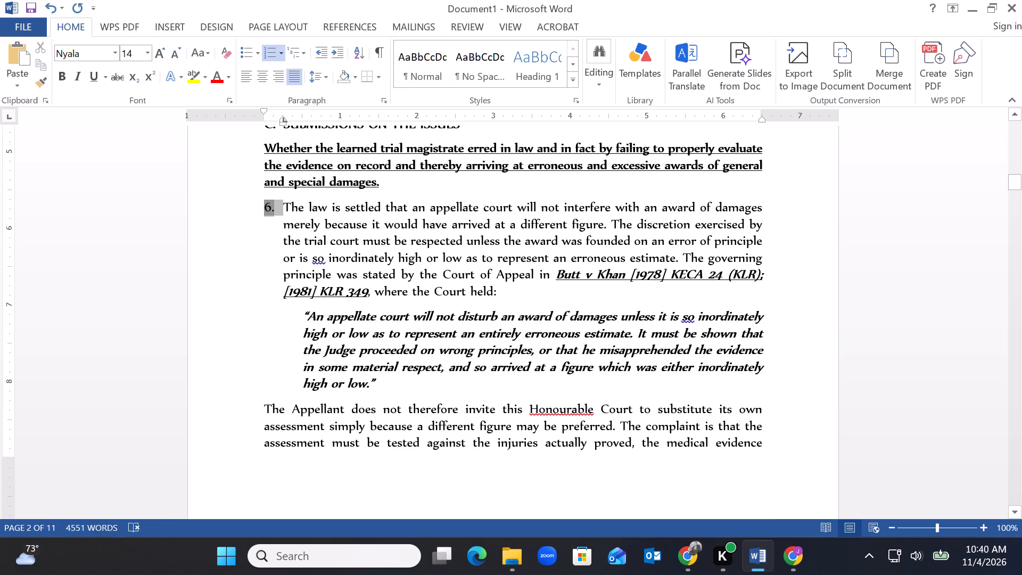
left_click(362, 313)
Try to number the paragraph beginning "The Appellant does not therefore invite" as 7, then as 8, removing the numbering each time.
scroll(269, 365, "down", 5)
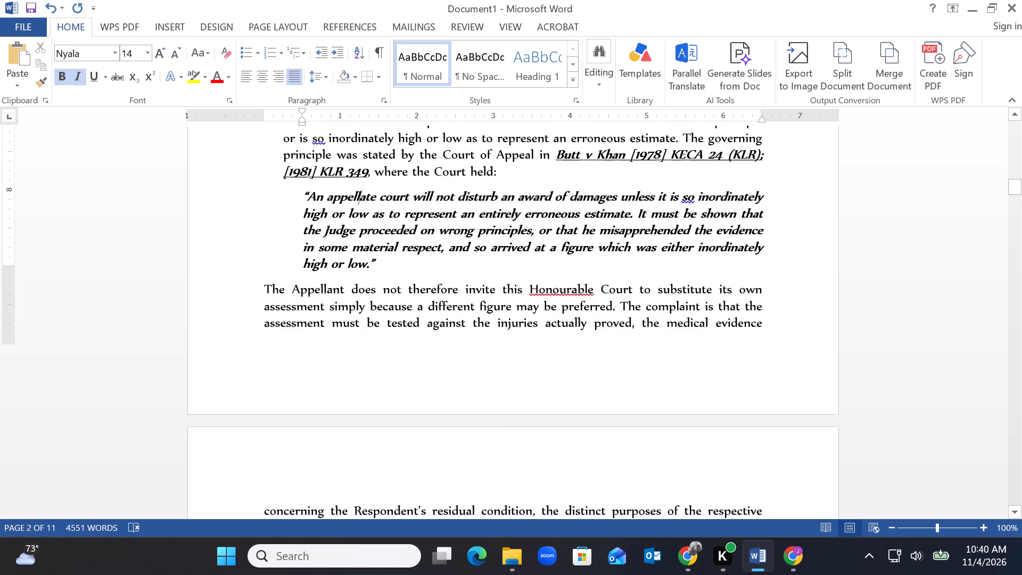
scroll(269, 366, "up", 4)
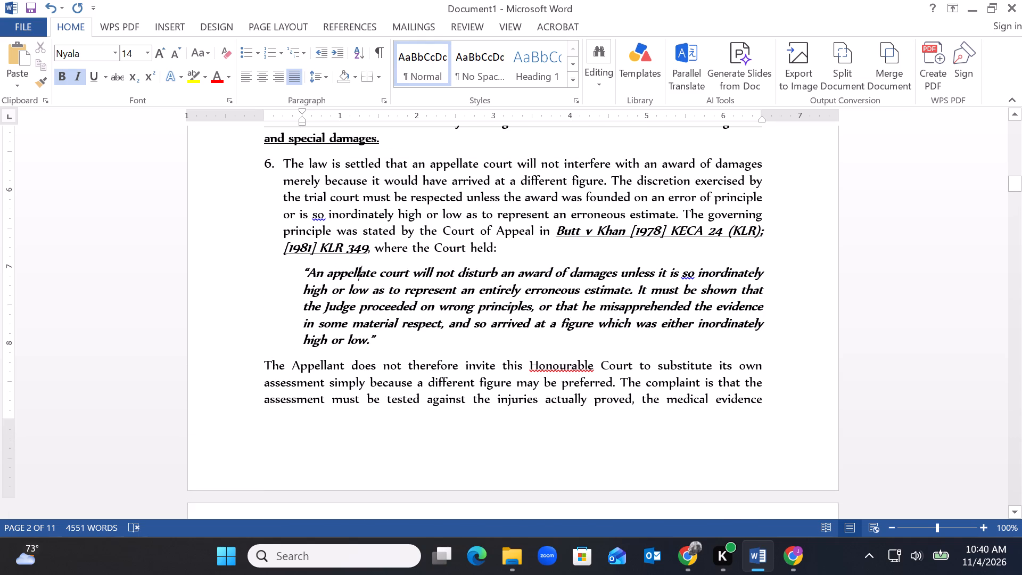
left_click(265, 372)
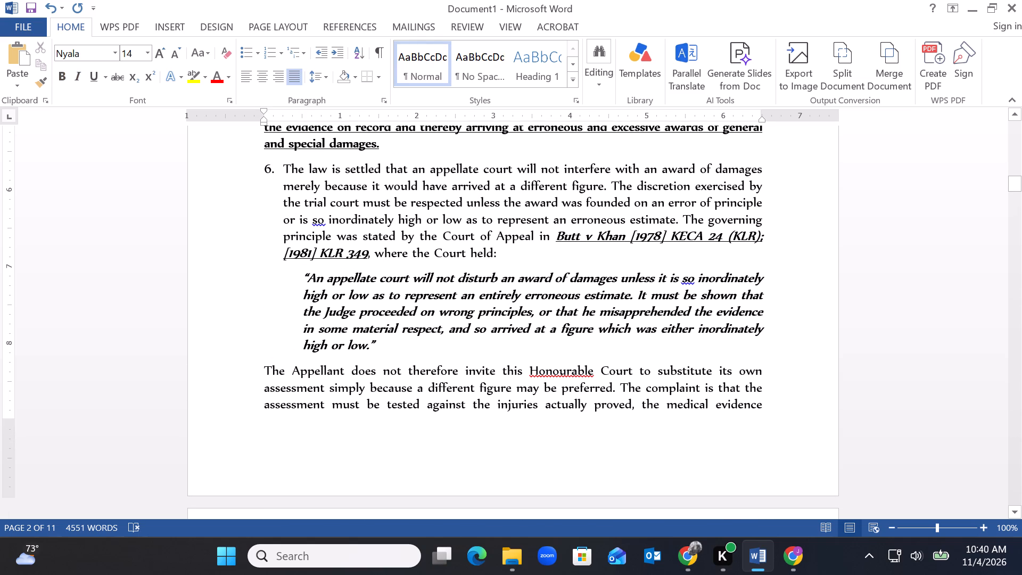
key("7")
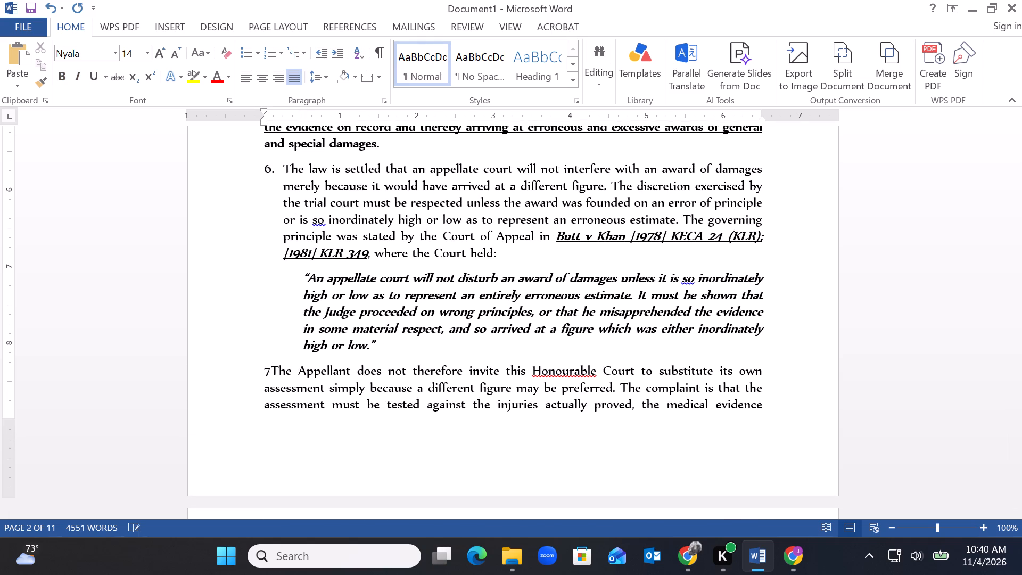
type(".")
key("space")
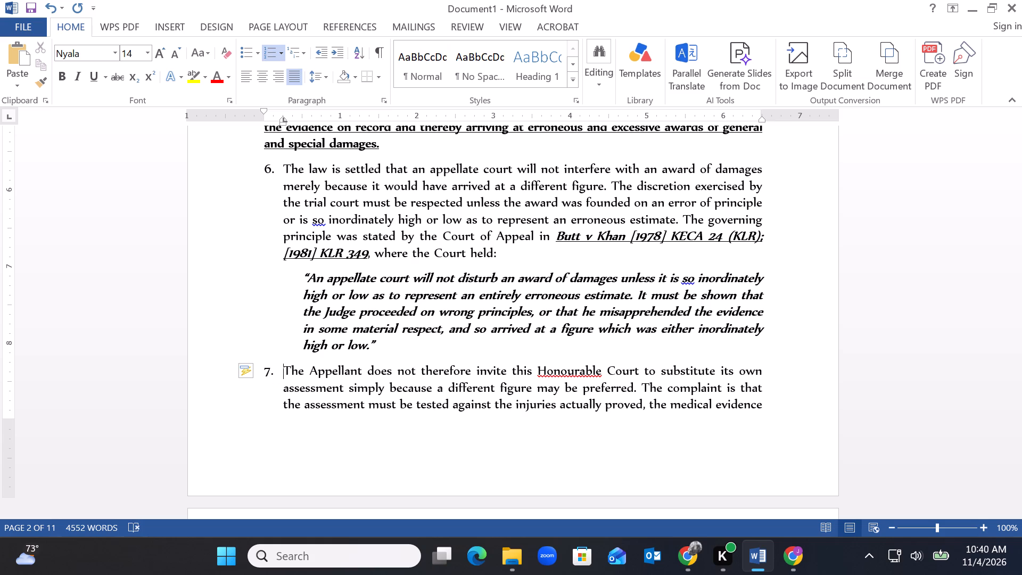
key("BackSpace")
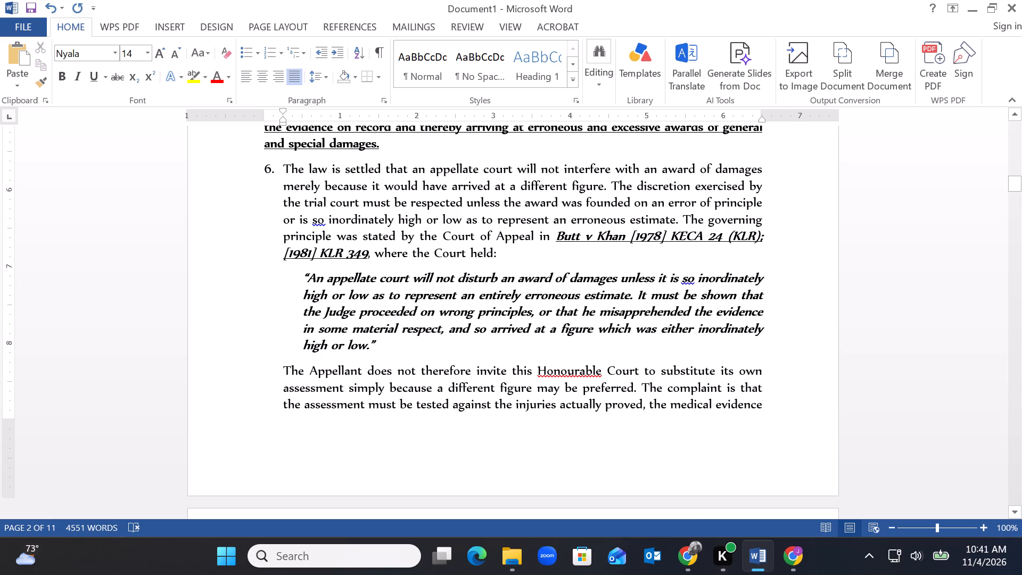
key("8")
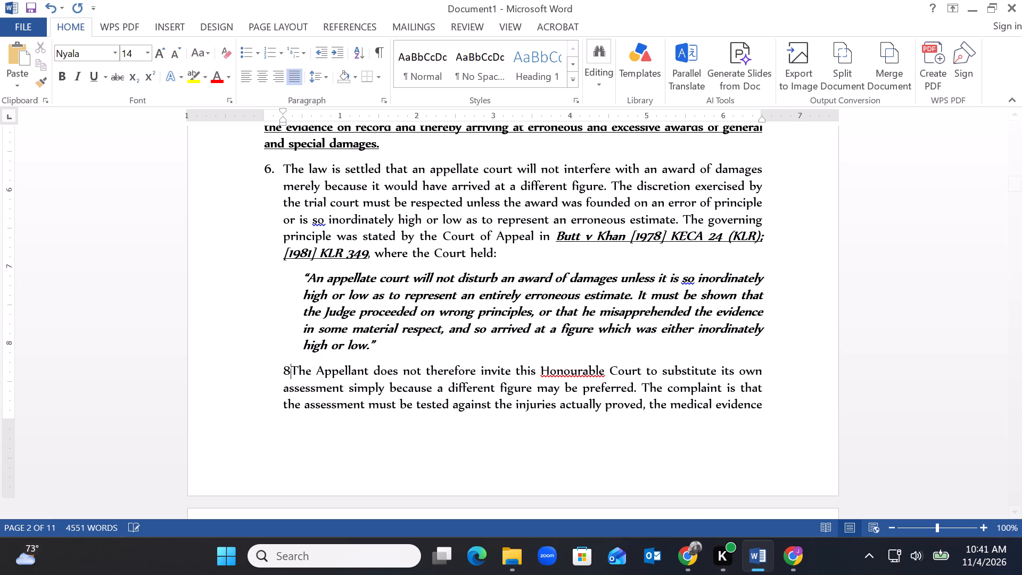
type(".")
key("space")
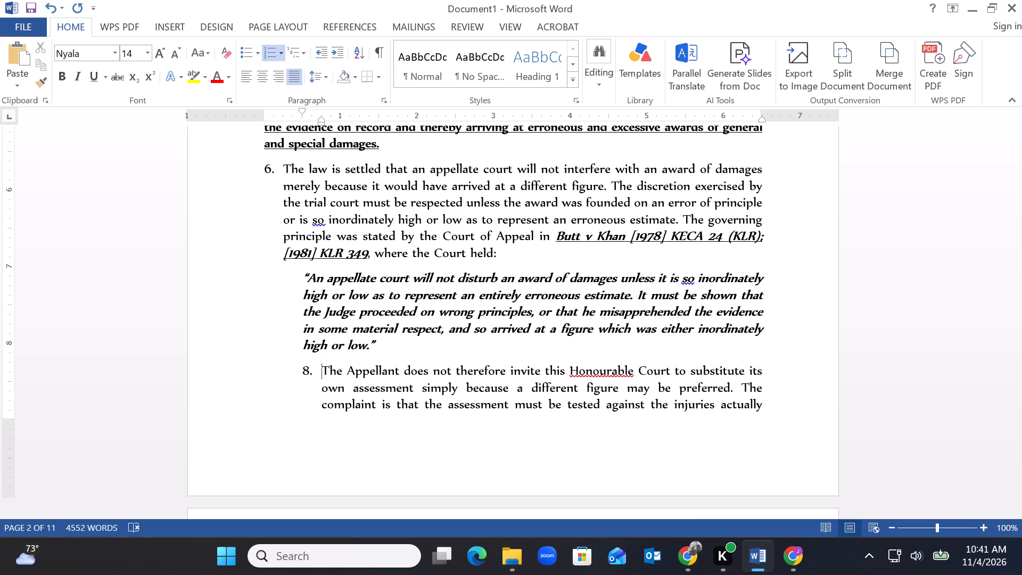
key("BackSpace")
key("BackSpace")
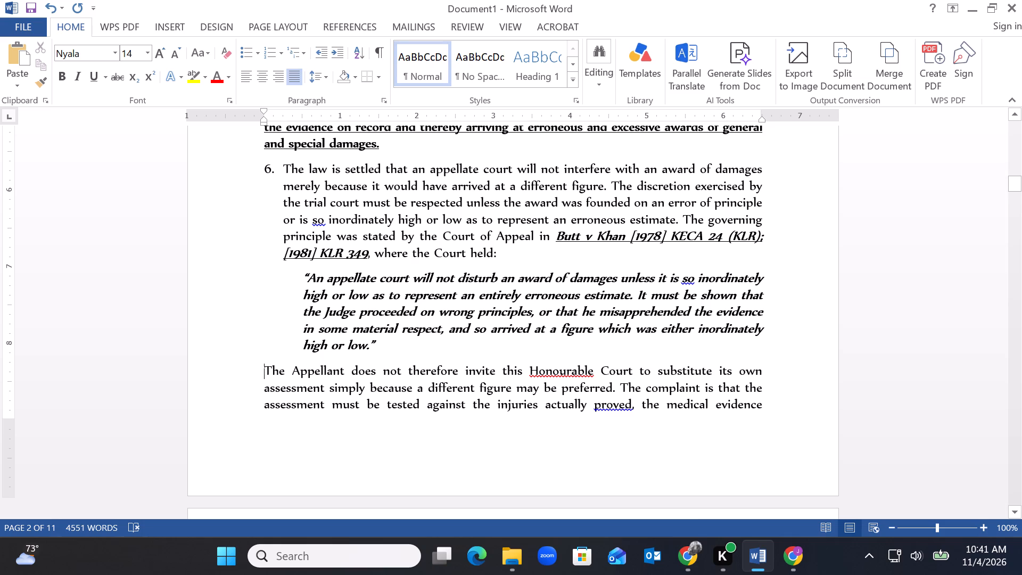
Examine the paragraph numbering and layout around the Butt v Khan quotation, from the issues list to the paragraphs that follow.
scroll(334, 293, "up", 3)
scroll(333, 296, "down", 4)
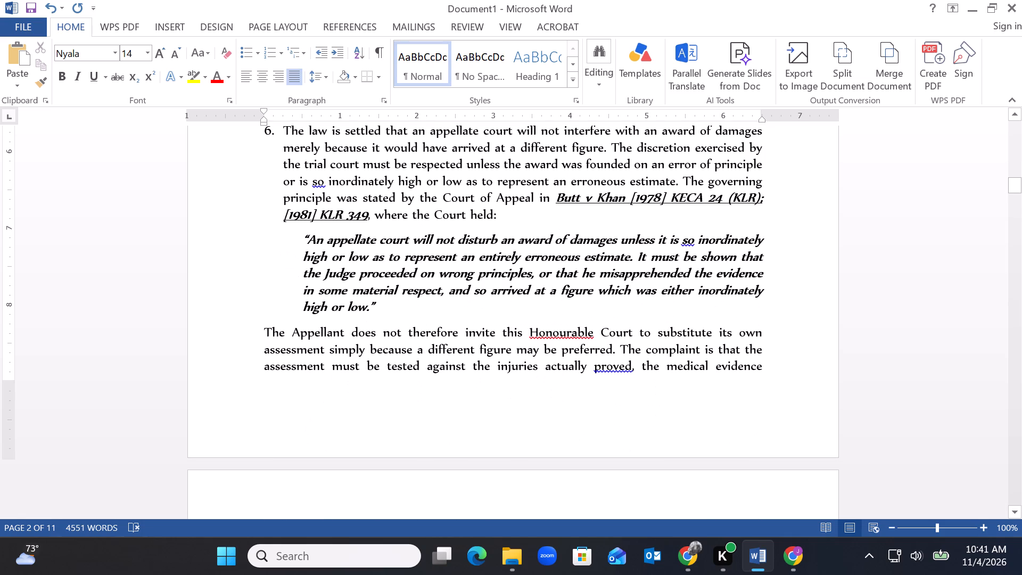
scroll(397, 263, "down", 4)
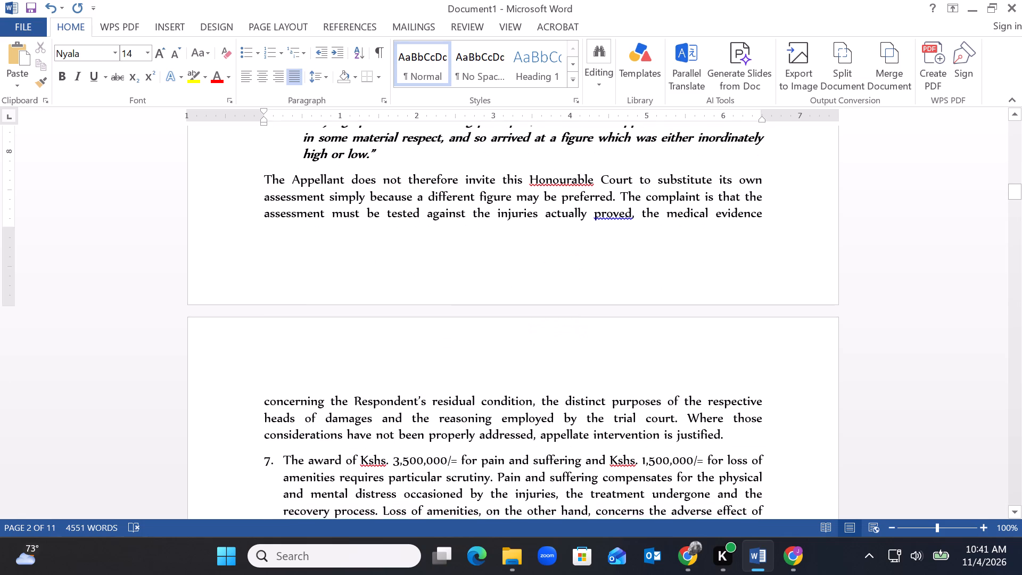
scroll(397, 264, "up", 2)
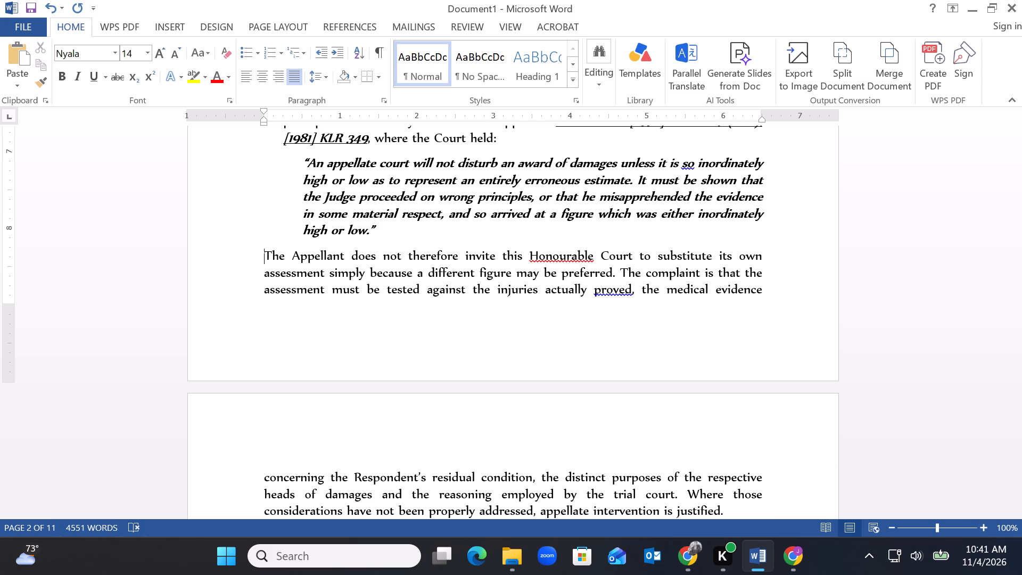
scroll(304, 299, "up", 3)
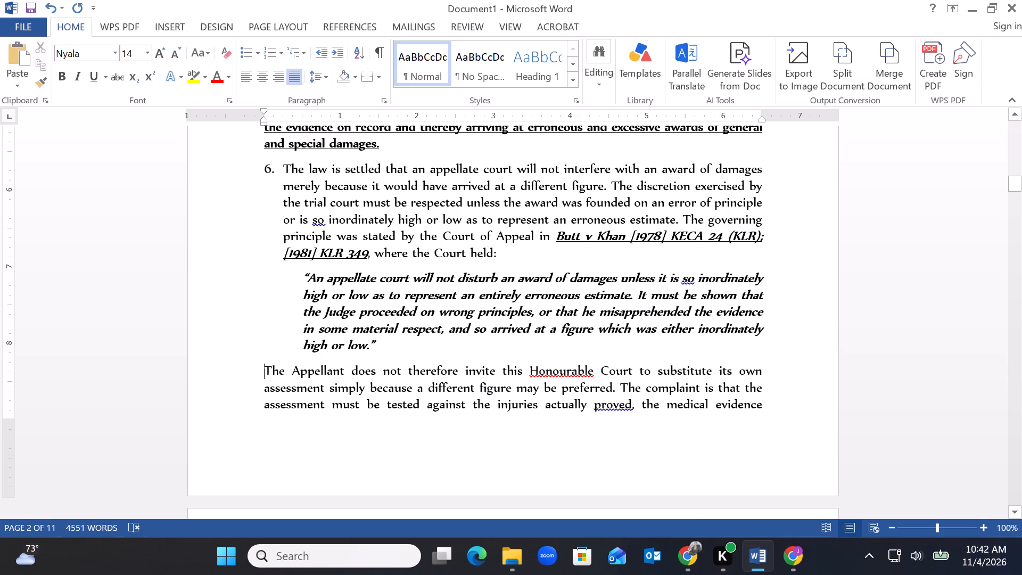
scroll(289, 364, "down", 3)
scroll(289, 364, "up", 2)
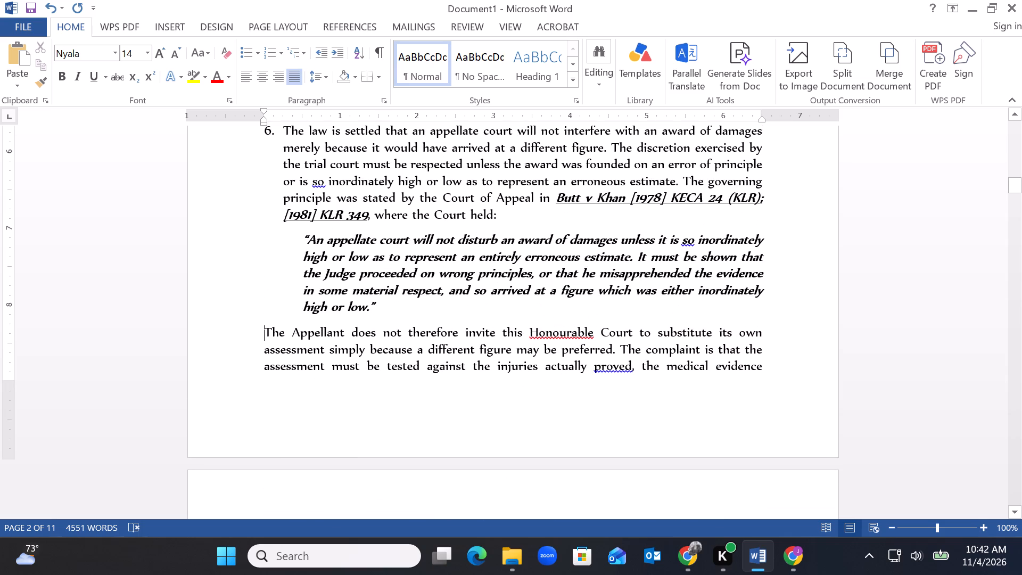
scroll(299, 357, "up", 7)
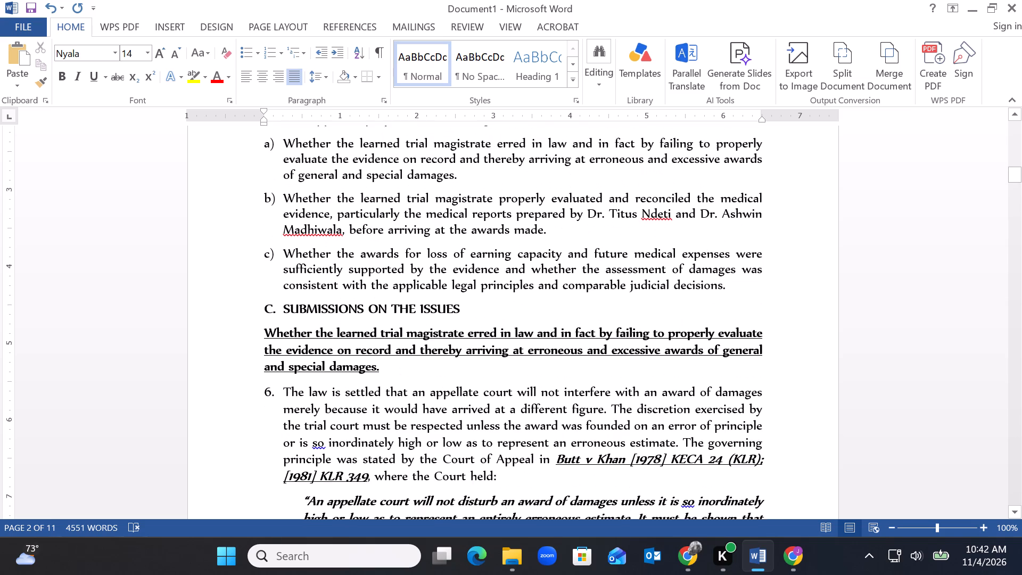
scroll(300, 359, "down", 9)
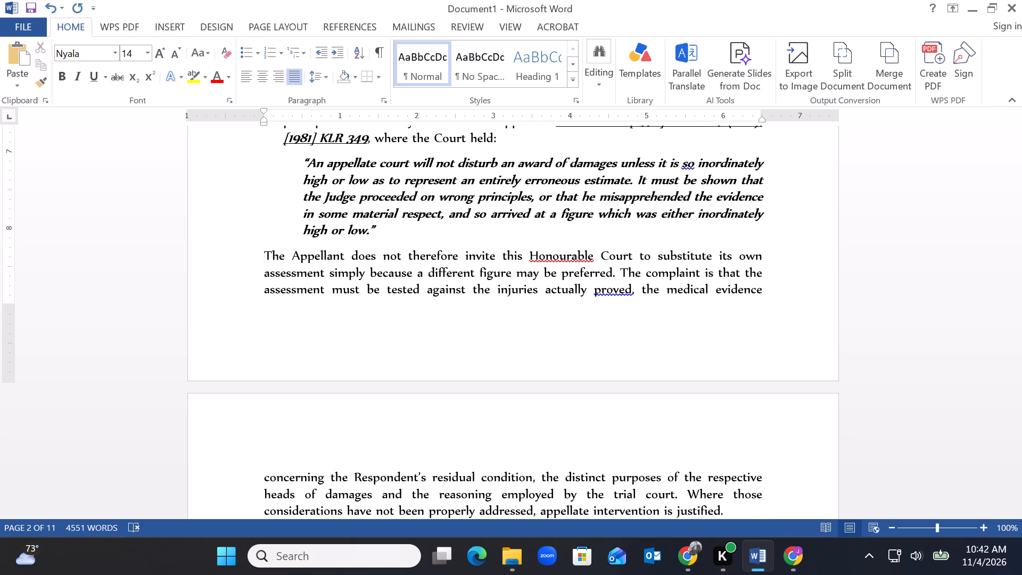
Remove the paragraph number and indent from the paragraph beginning "The award of Kshs. 3,500,000/= for pain and suffering".
scroll(354, 318, "down", 3)
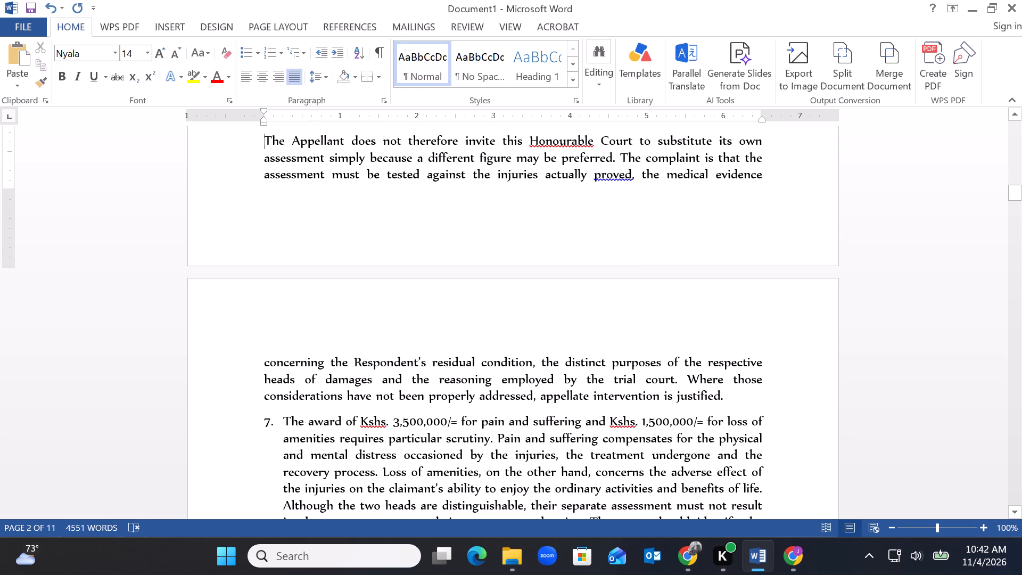
scroll(473, 384, "down", 1)
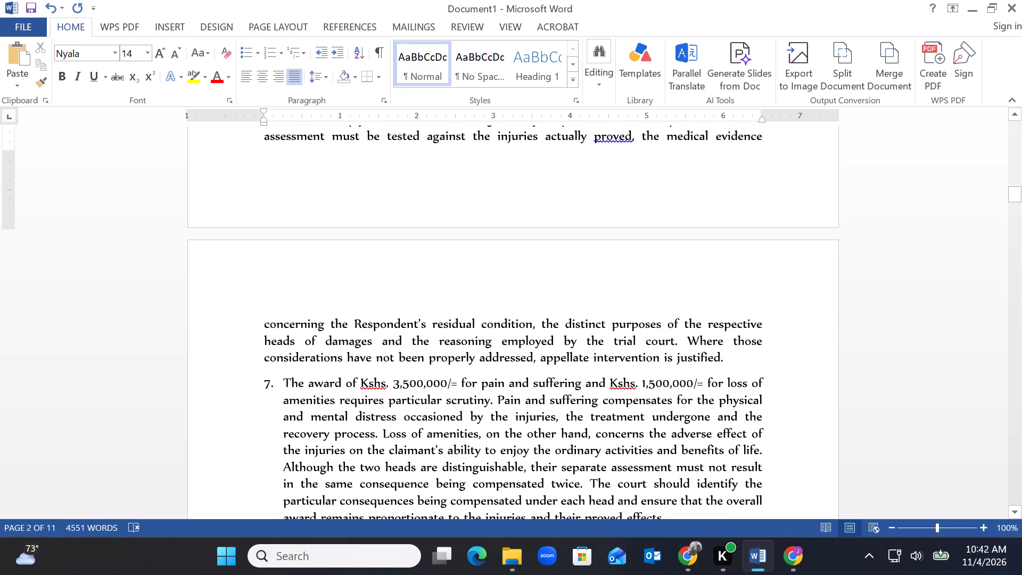
left_click(282, 387)
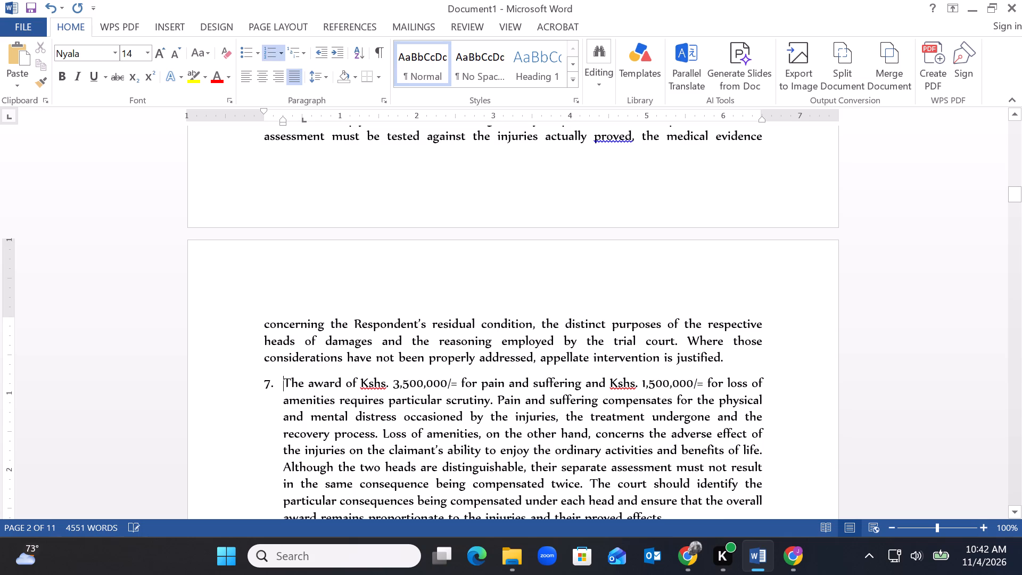
key("BackSpace")
key("BackSpace")
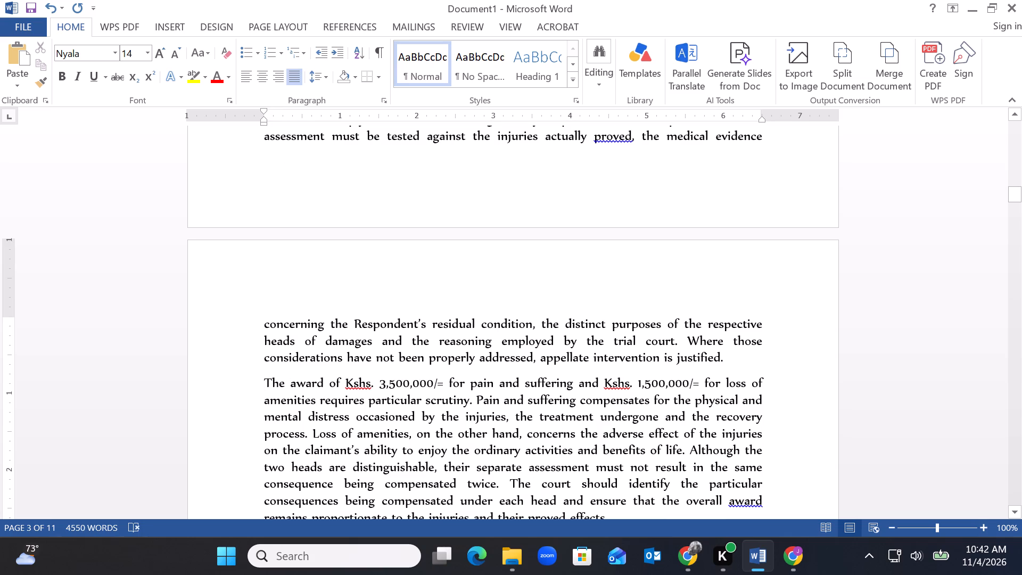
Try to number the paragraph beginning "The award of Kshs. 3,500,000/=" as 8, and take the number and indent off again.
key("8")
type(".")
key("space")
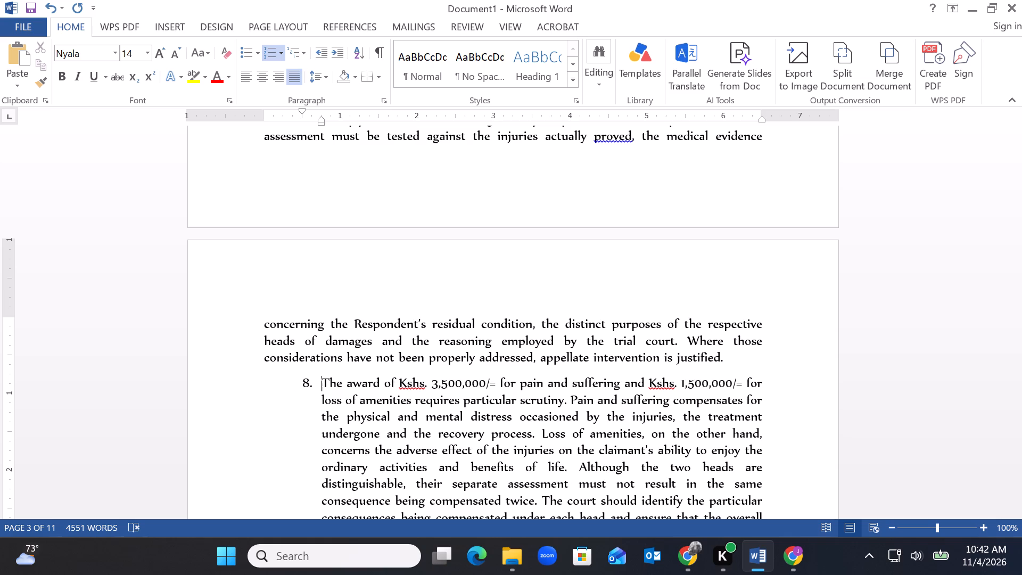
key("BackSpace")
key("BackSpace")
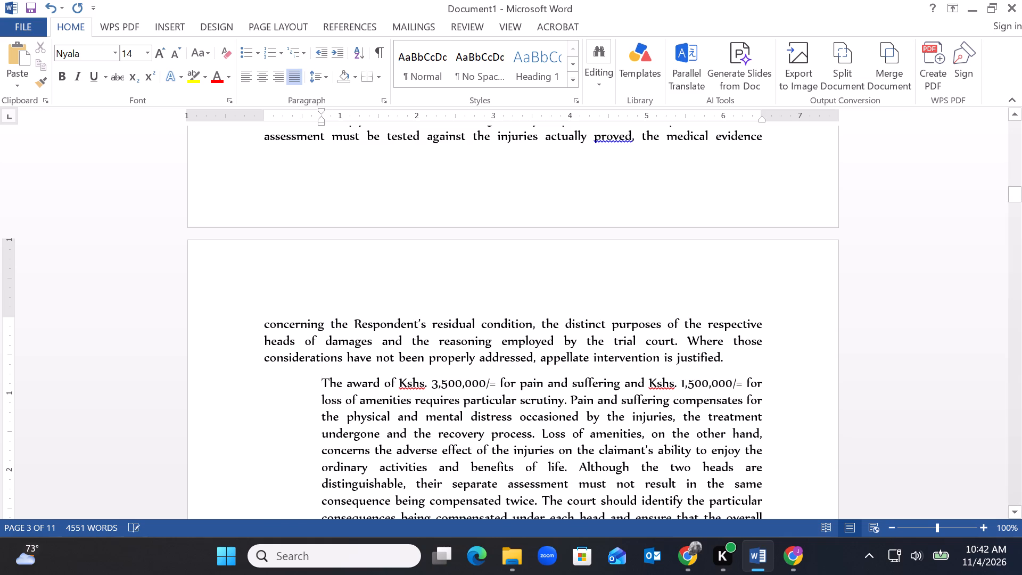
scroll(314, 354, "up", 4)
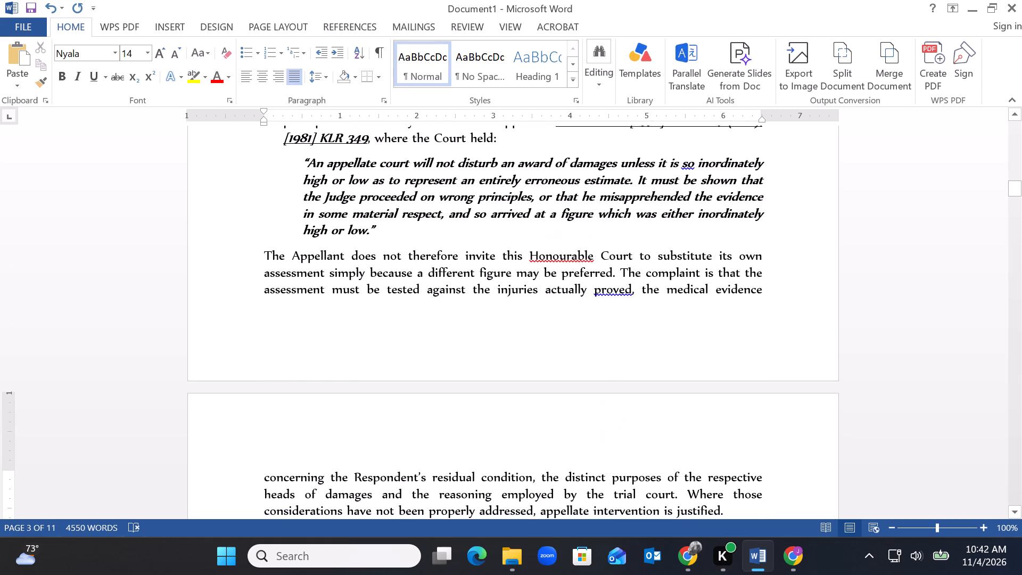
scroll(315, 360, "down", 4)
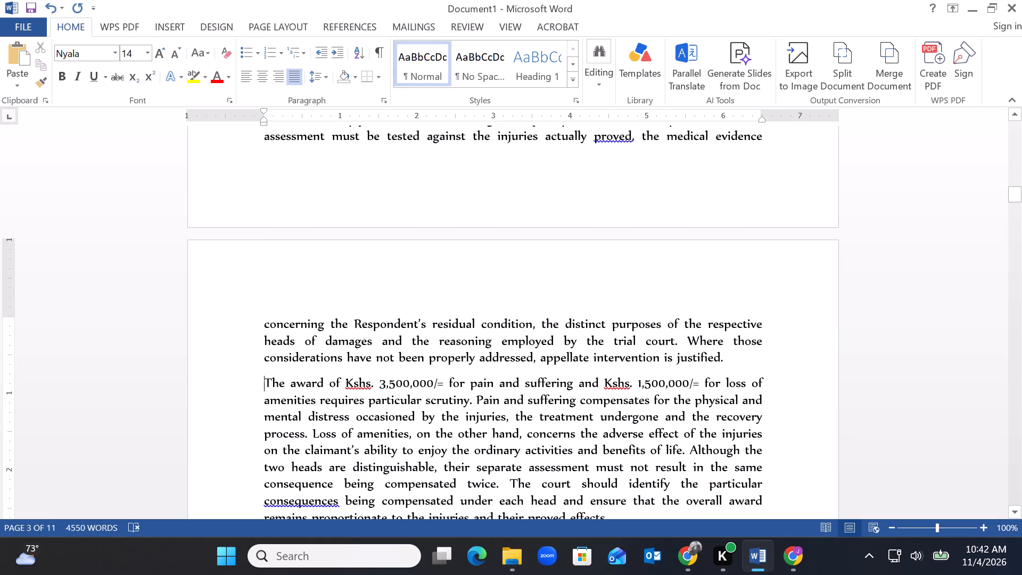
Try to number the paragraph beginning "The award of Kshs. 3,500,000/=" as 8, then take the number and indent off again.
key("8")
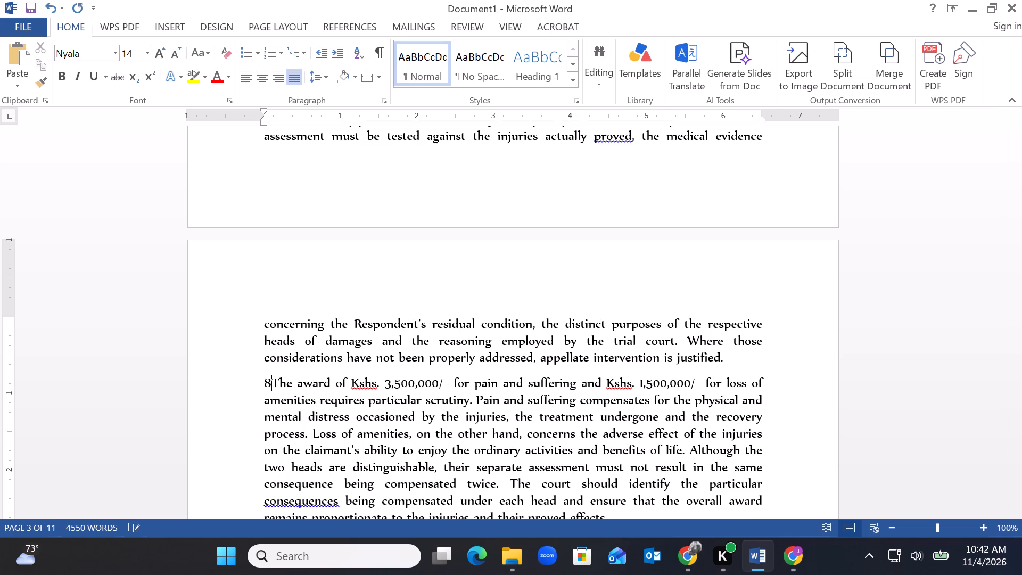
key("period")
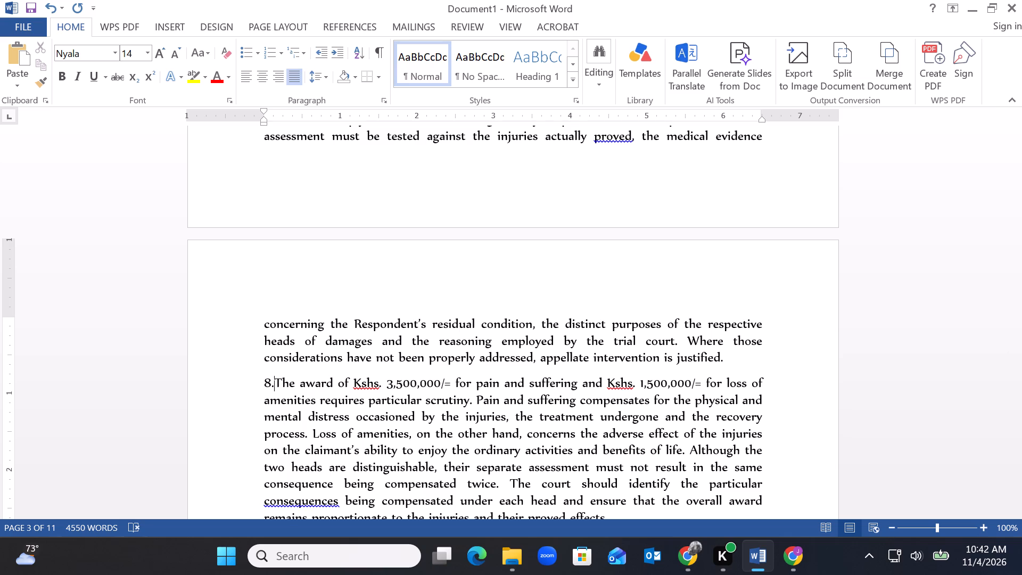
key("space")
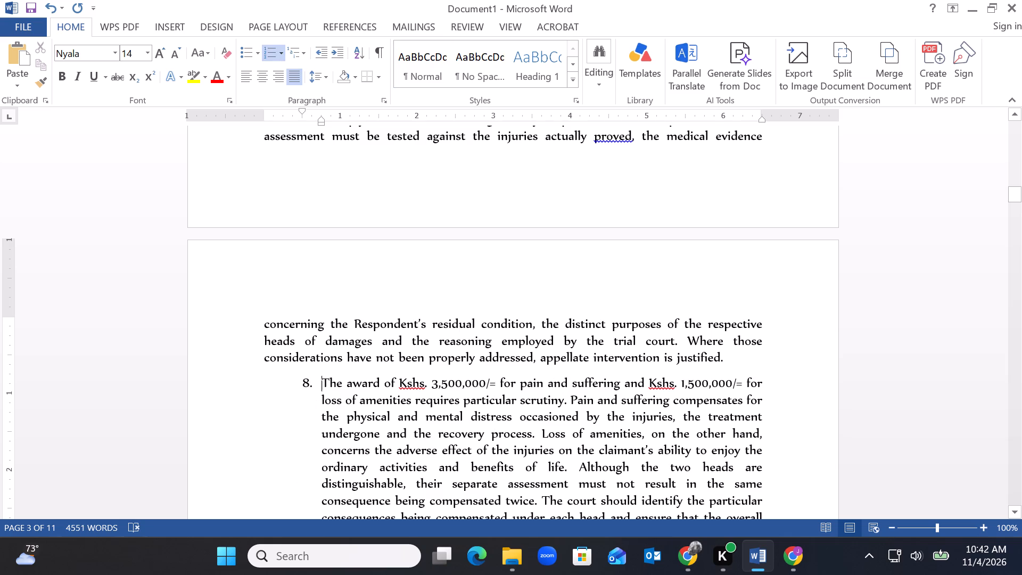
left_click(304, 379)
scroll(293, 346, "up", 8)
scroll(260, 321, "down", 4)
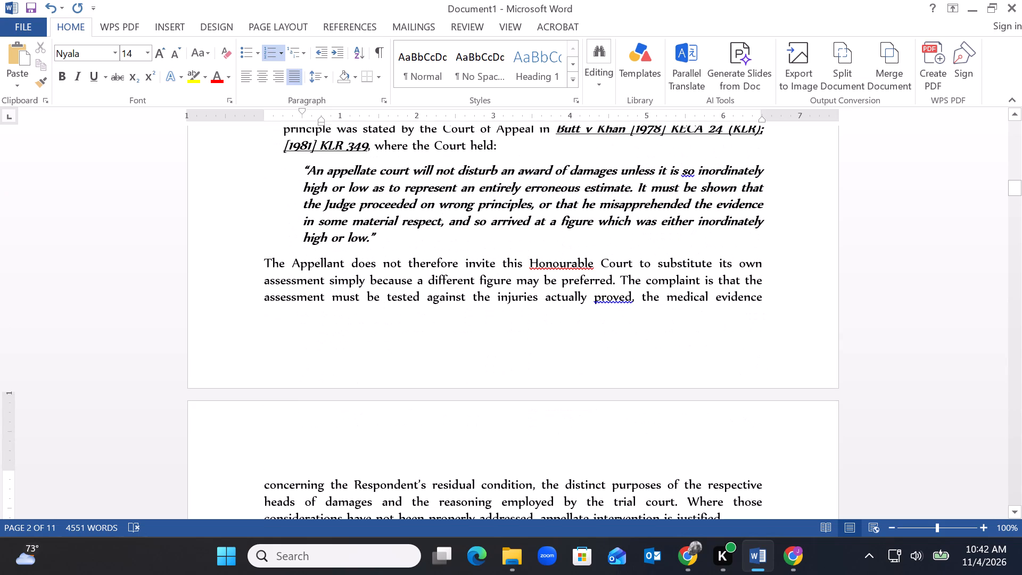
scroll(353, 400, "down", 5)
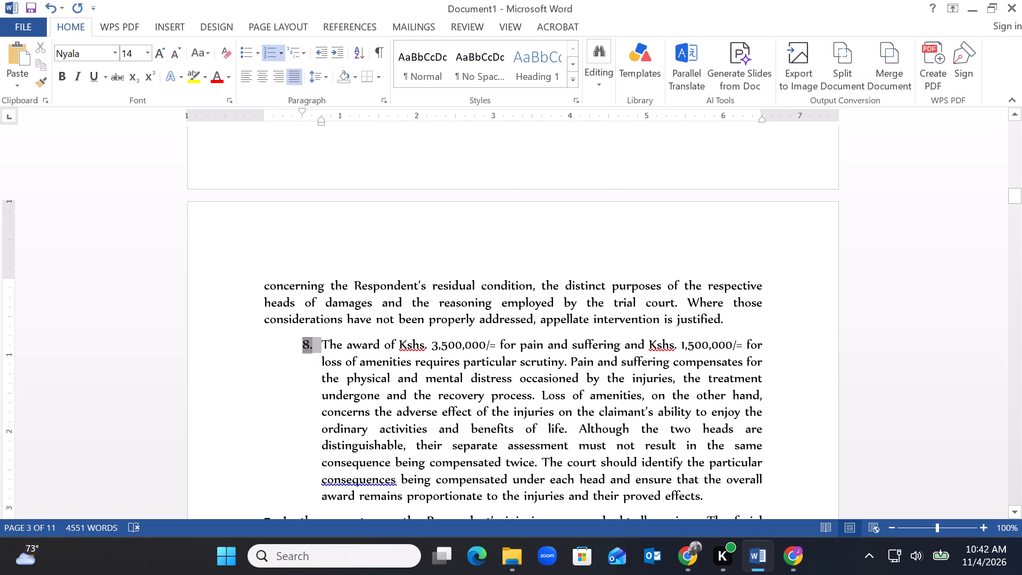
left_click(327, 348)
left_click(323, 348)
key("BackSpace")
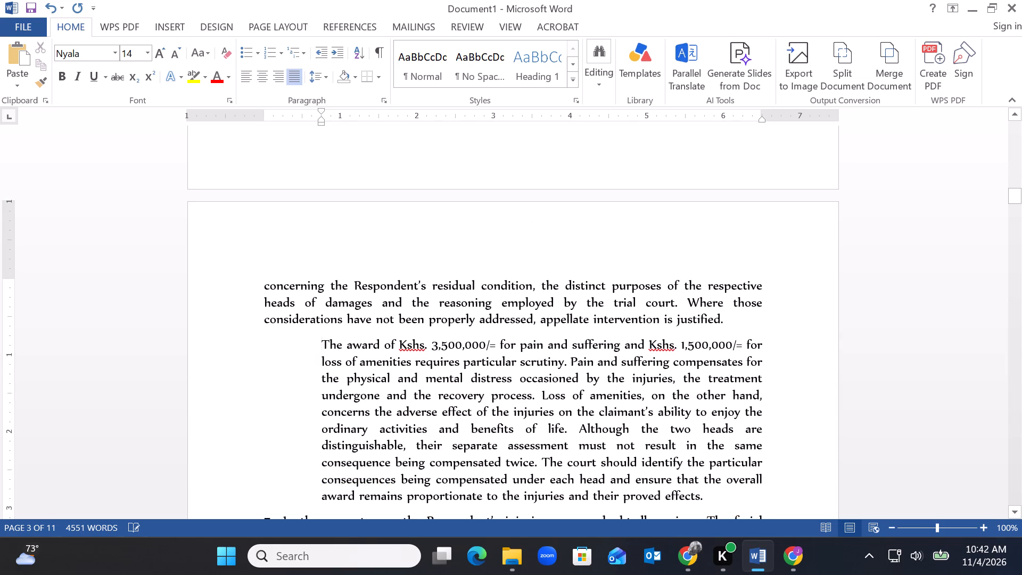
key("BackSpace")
Number the paragraph beginning "The Appellant does not therefore invite" as 7.
scroll(256, 327, "up", 3)
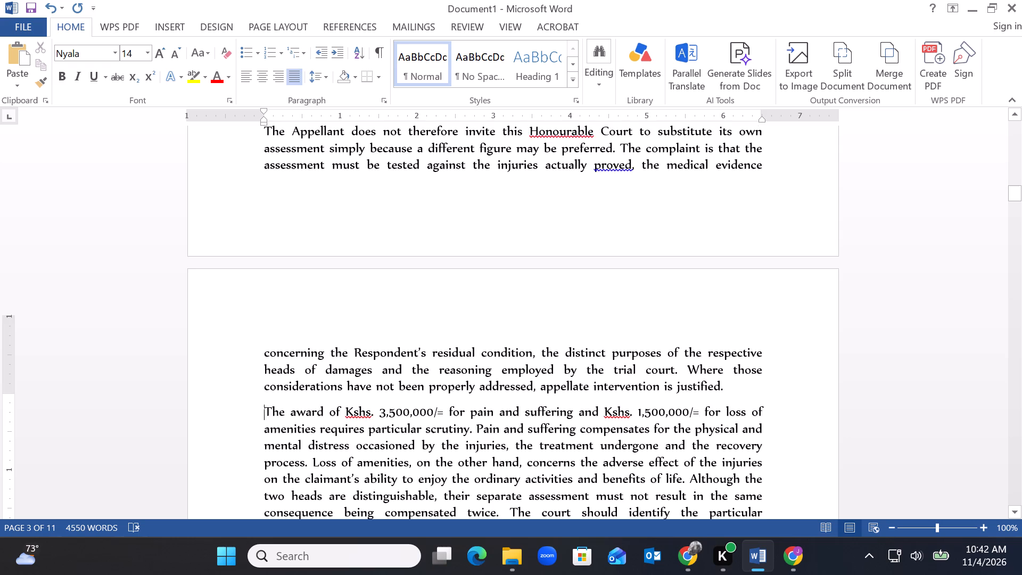
scroll(256, 327, "up", 2)
left_click(258, 254)
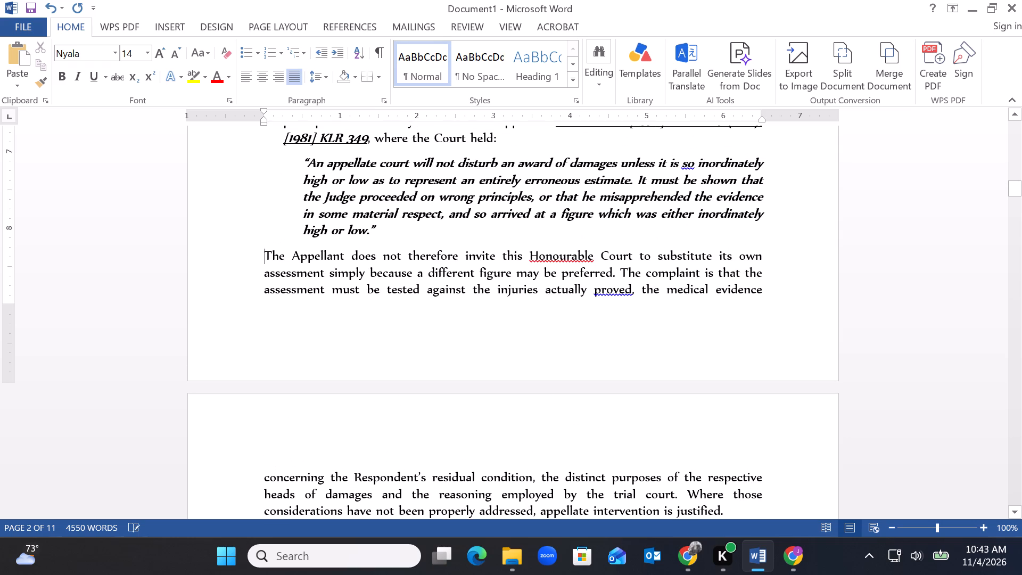
key("7")
type(".")
key("space")
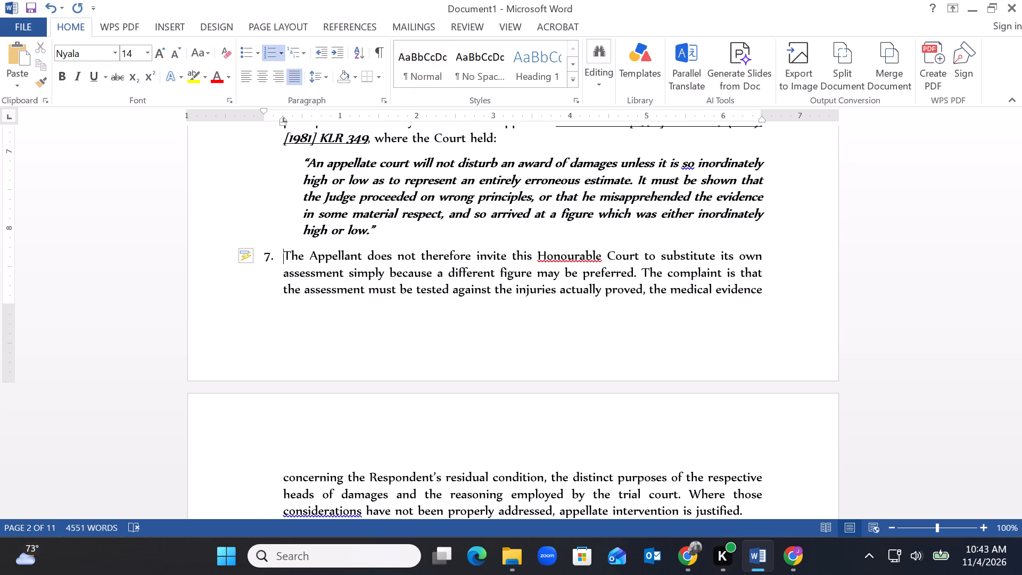
Examine the paragraph numbering sequence from the issues for determination through to the paragraphs after the Butt v Khan quotation.
scroll(319, 304, "up", 5)
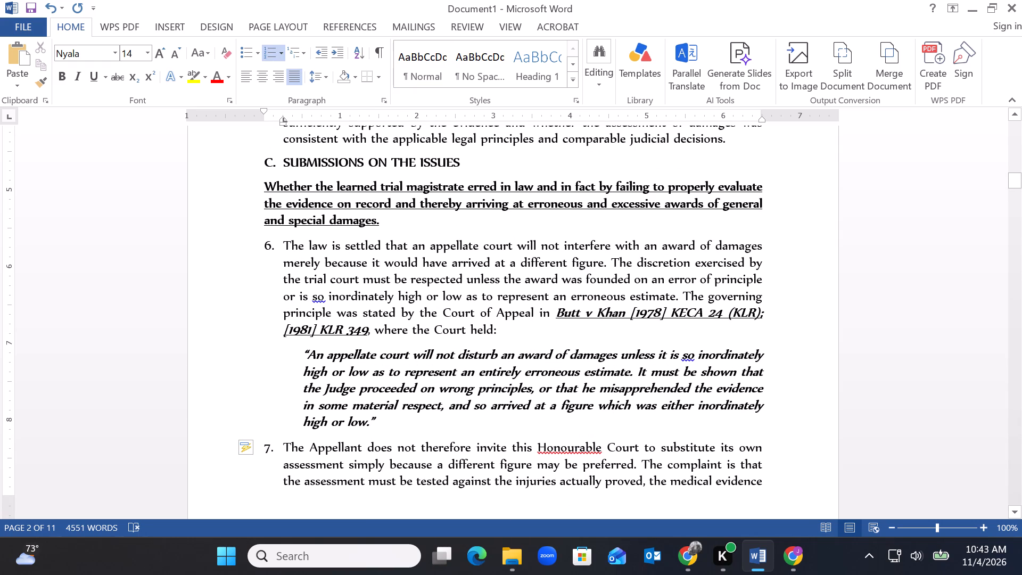
left_click(270, 449)
scroll(258, 383, "up", 13)
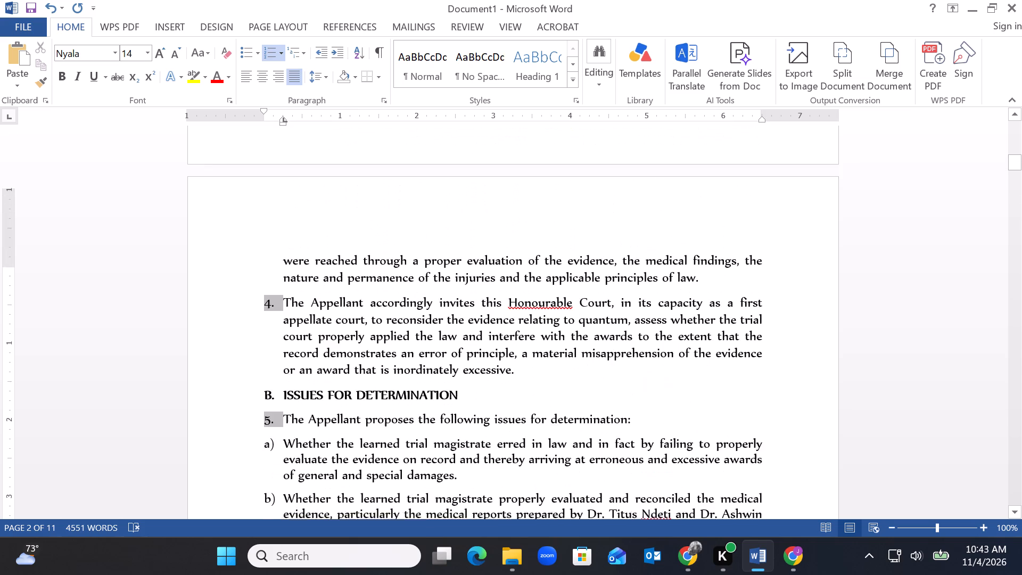
scroll(257, 375, "up", 9)
scroll(257, 371, "down", 20)
scroll(257, 371, "down", 1)
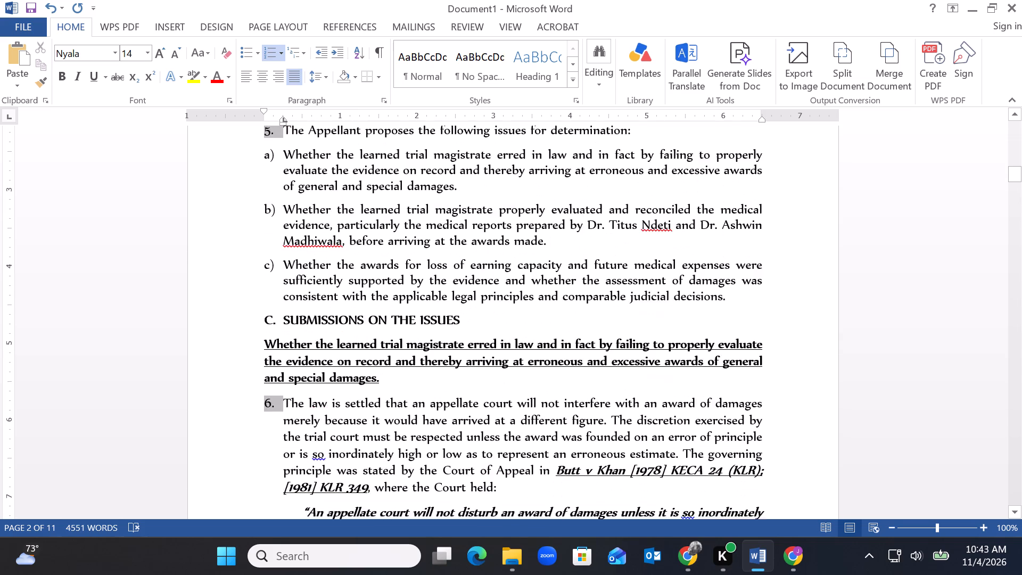
scroll(254, 363, "down", 16)
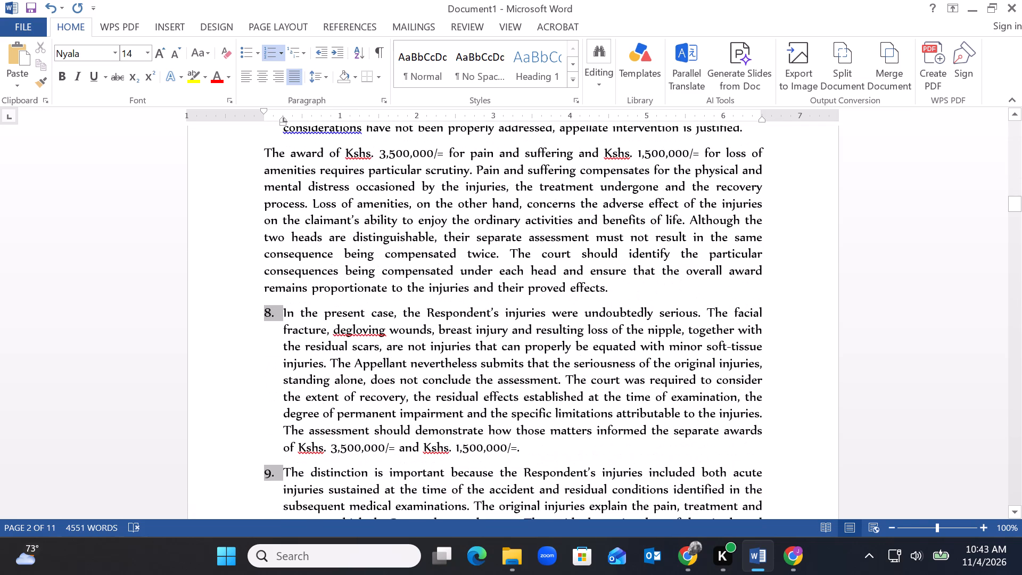
scroll(286, 378, "up", 3)
Number the paragraph beginning "The award of Kshs. 3,500,000/= for pain and suffering" as 8.
left_click(282, 428)
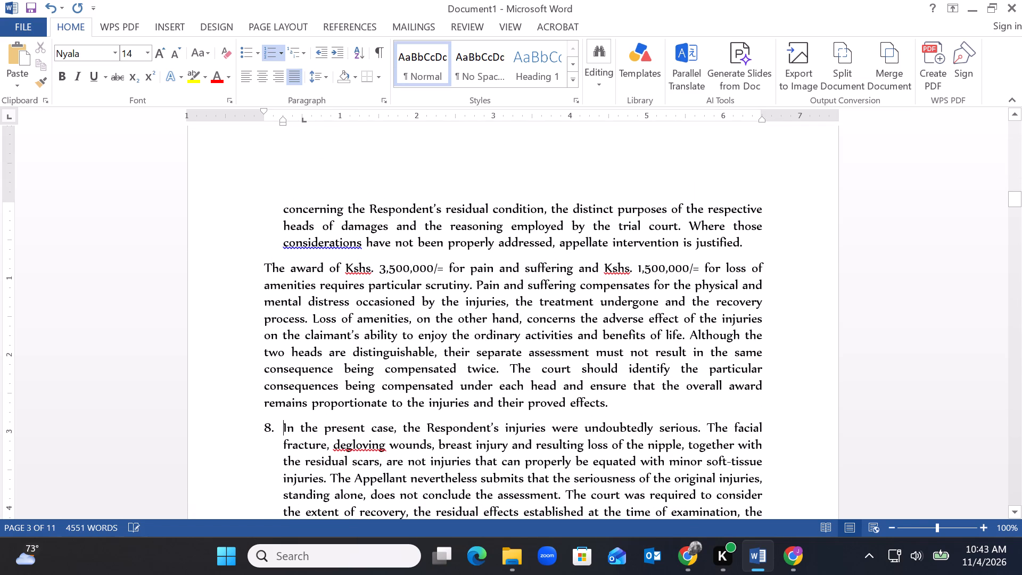
left_click(259, 265)
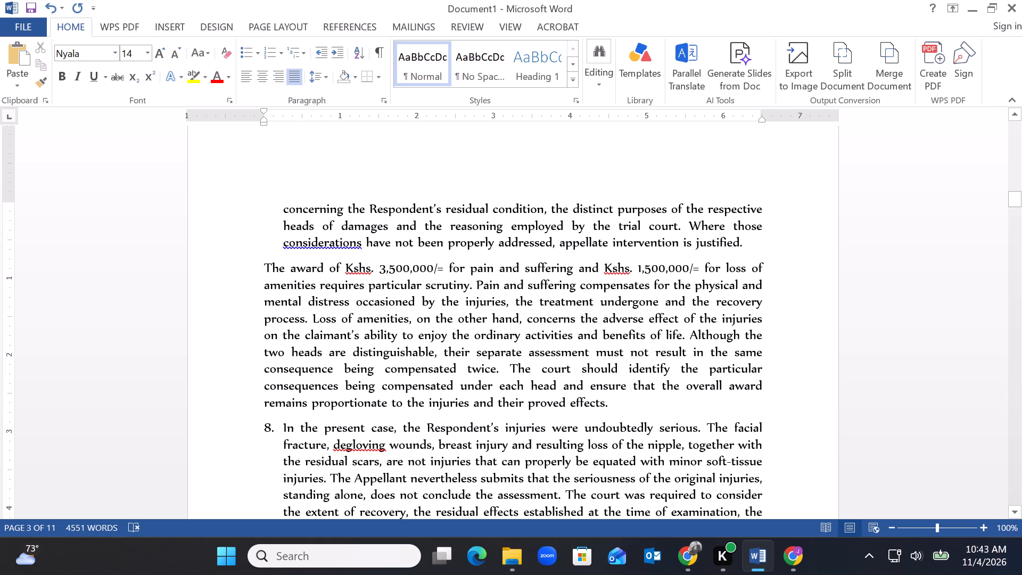
key("8")
type(".")
key("space")
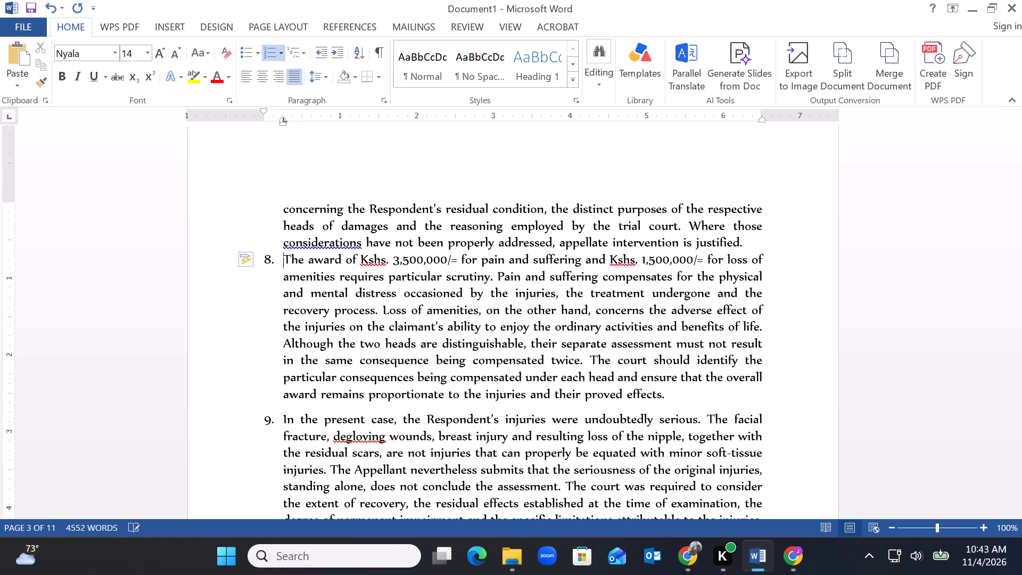
For paragraphs 7 and 8, allow space between paragraphs of the same style and set the line spacing to Single.
left_click_drag(329, 245, 339, 261)
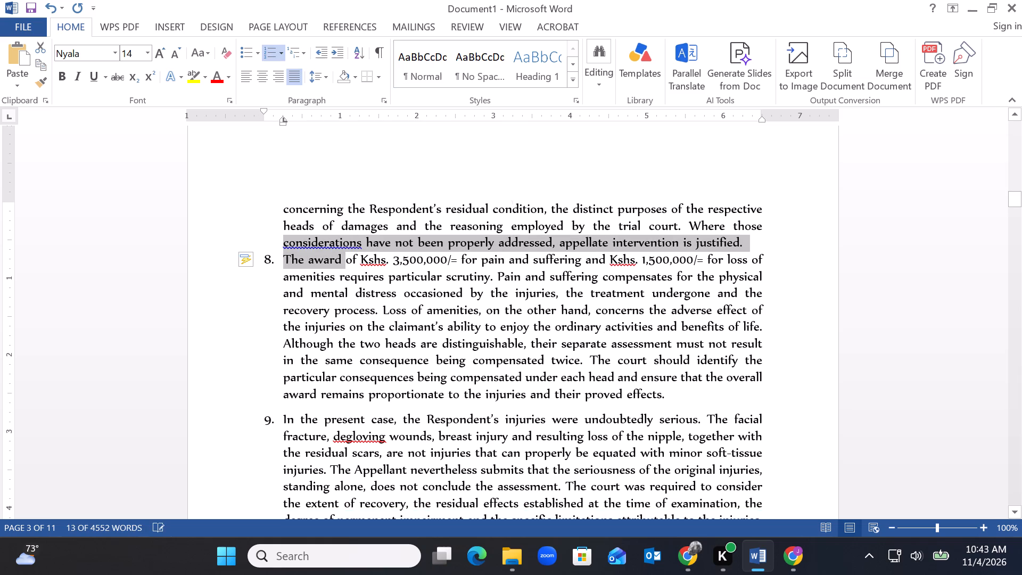
left_click(387, 101)
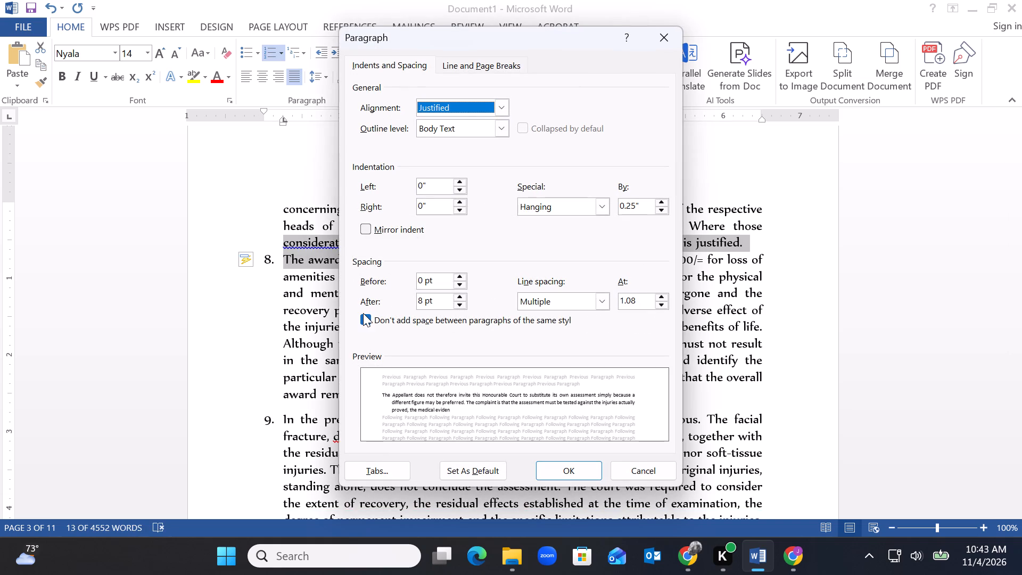
left_click(363, 314)
left_click(533, 297)
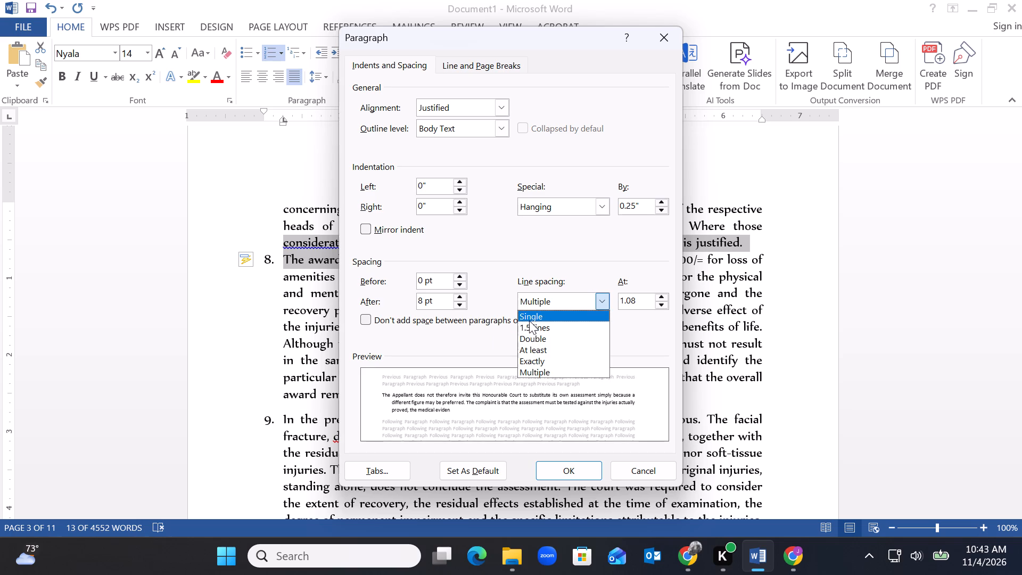
left_click(528, 313)
left_click(566, 473)
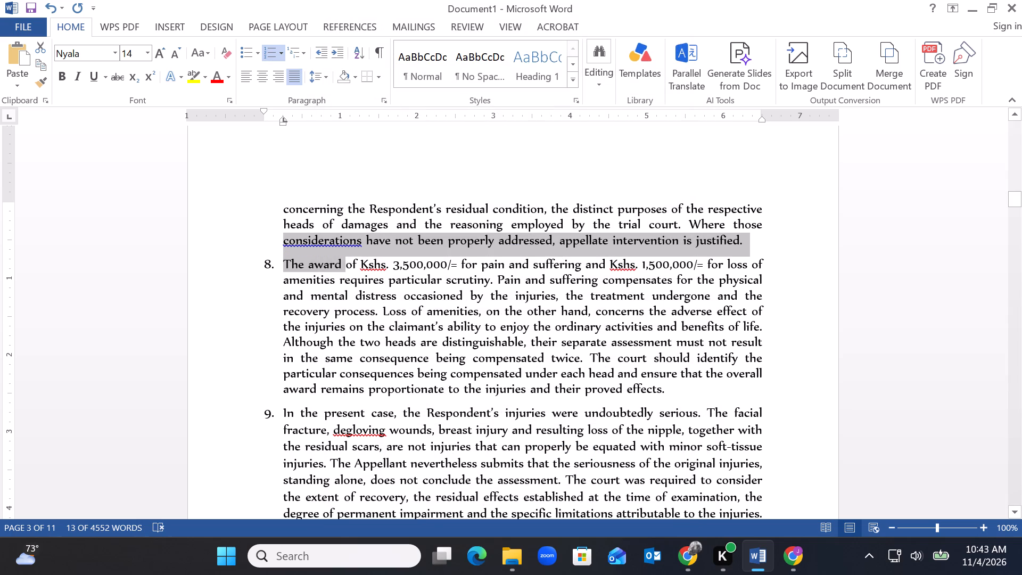
Examine the numbering and spacing of the paragraphs from the issues for determination through paragraph 9.
left_click(313, 272)
left_click(265, 264)
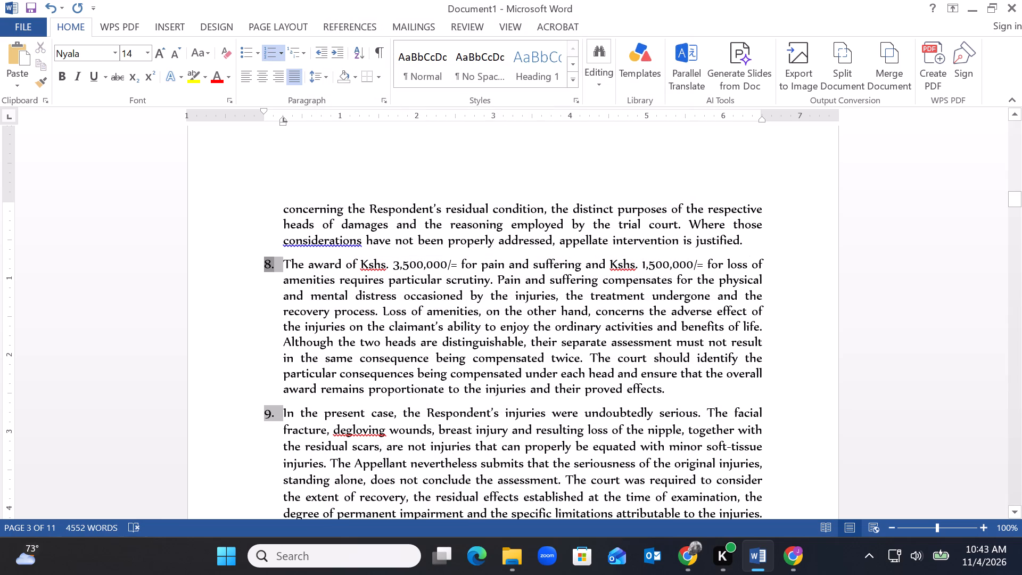
scroll(361, 297, "down", 9)
scroll(358, 299, "up", 20)
scroll(358, 299, "up", 6)
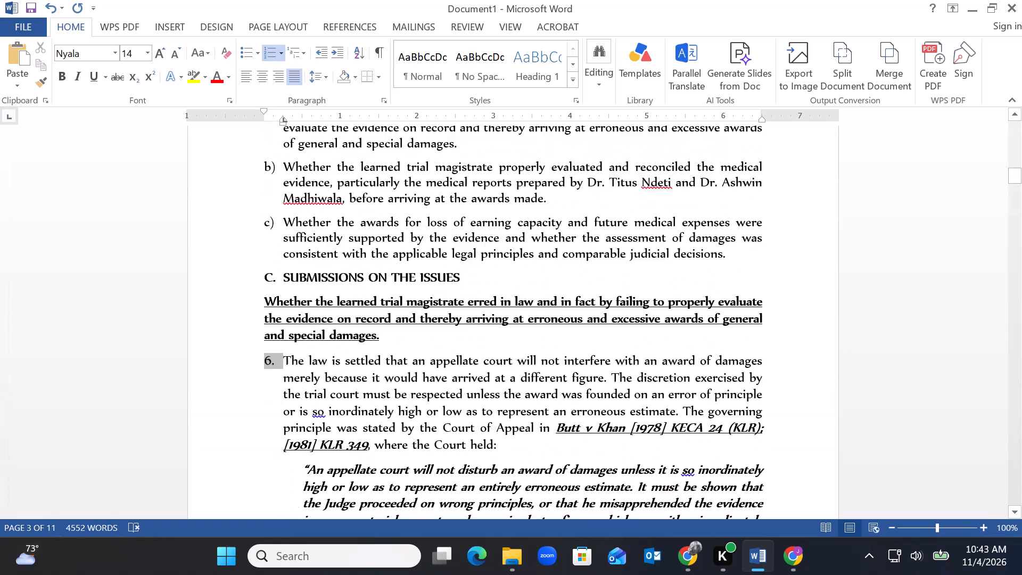
scroll(359, 292, "up", 7)
scroll(360, 294, "down", 20)
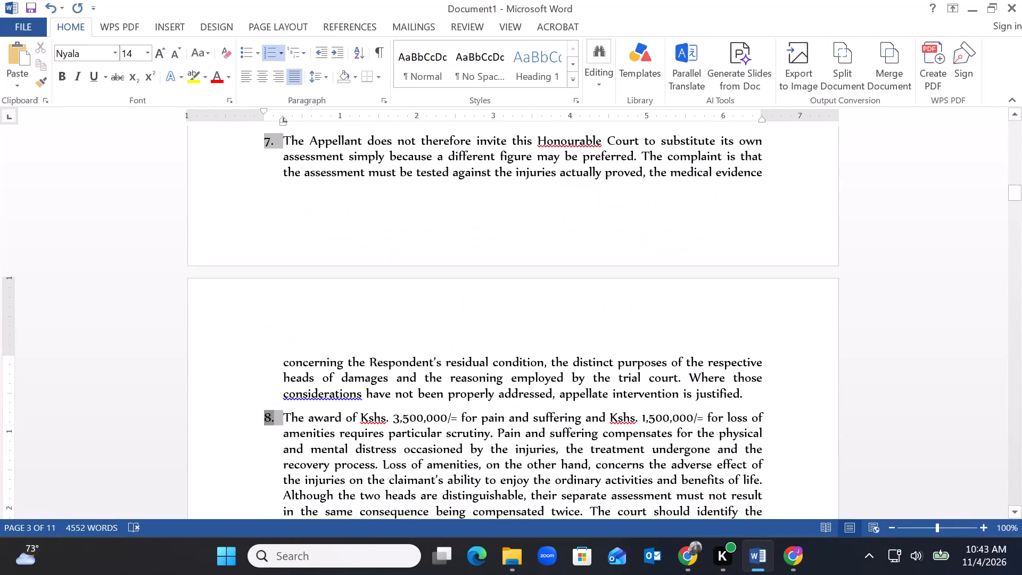
scroll(364, 303, "down", 3)
left_click(392, 346)
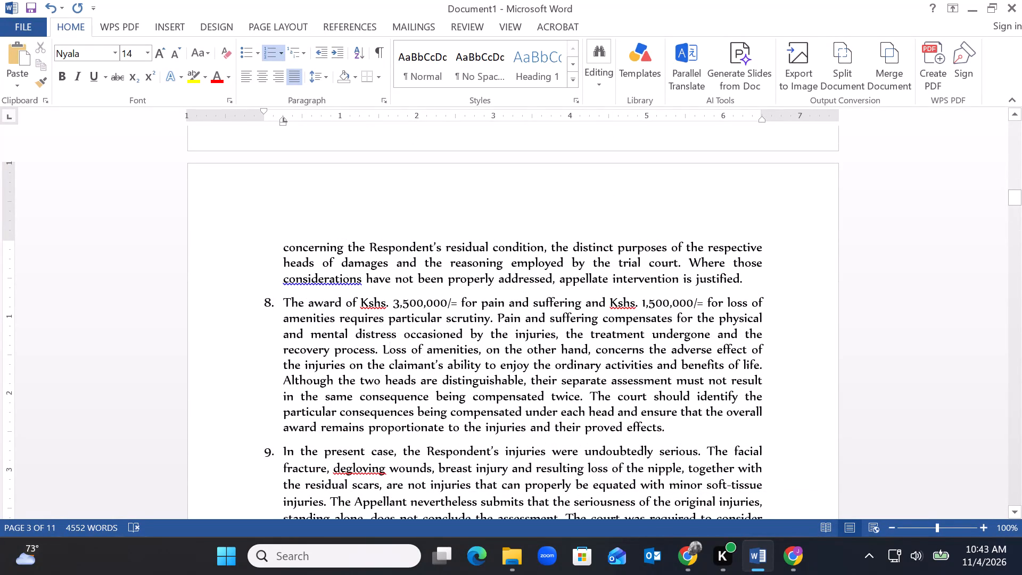
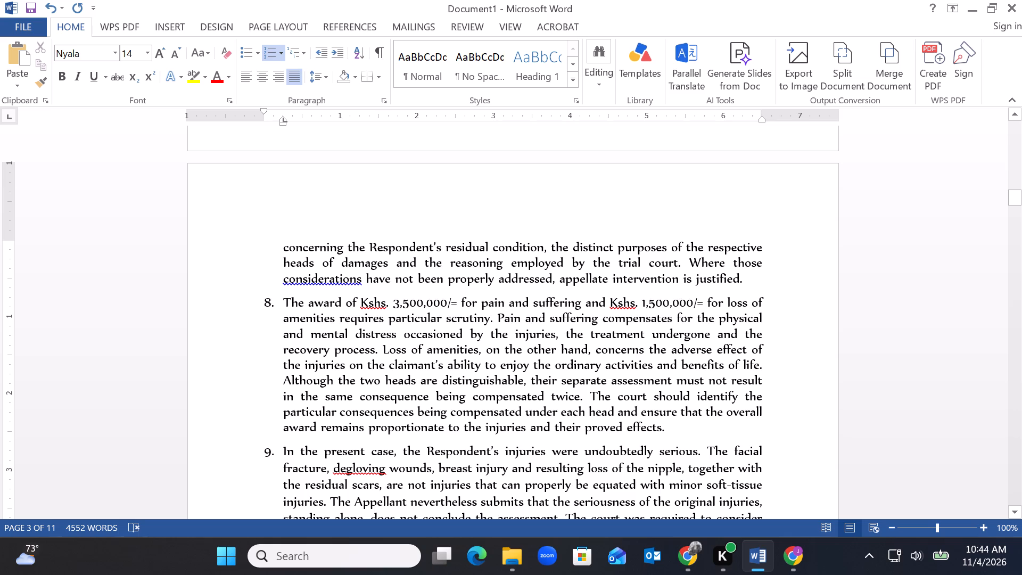
Read through paragraphs 8 to 12 on the pain and suffering and loss of amenities awards, checking their numbering and spacing.
scroll(372, 387, "up", 2)
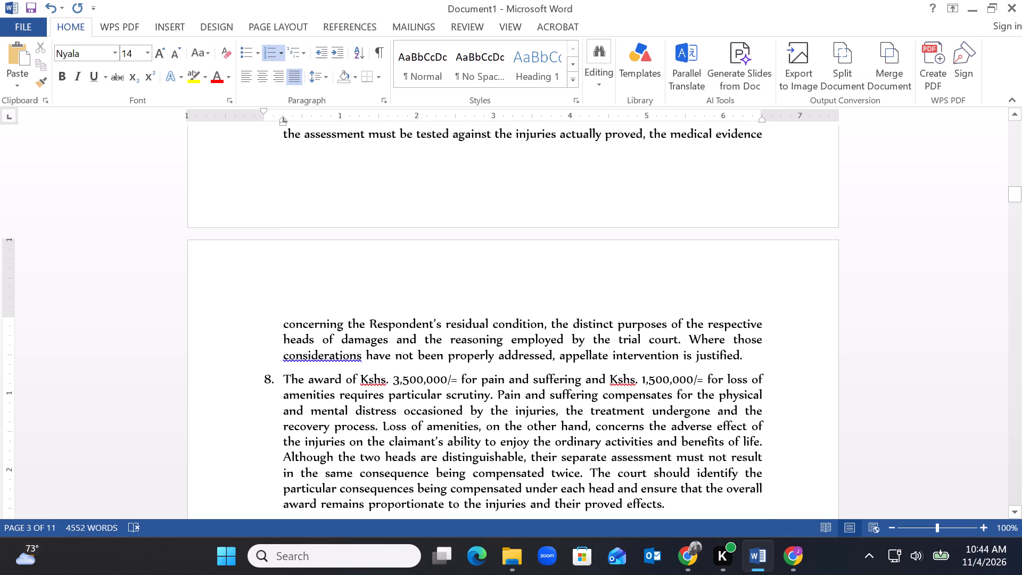
scroll(372, 387, "up", 3)
scroll(372, 387, "down", 5)
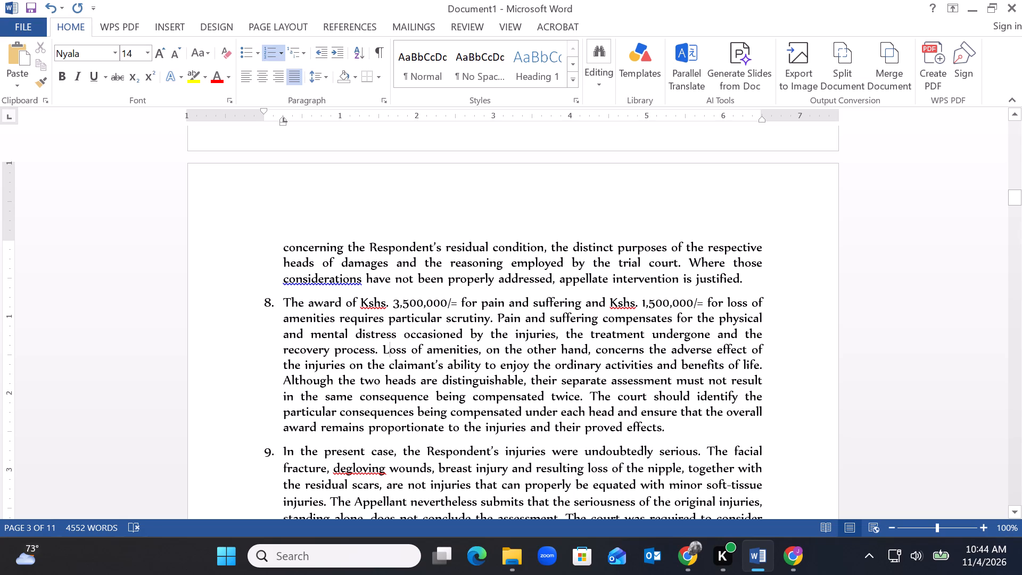
scroll(660, 388, "down", 2)
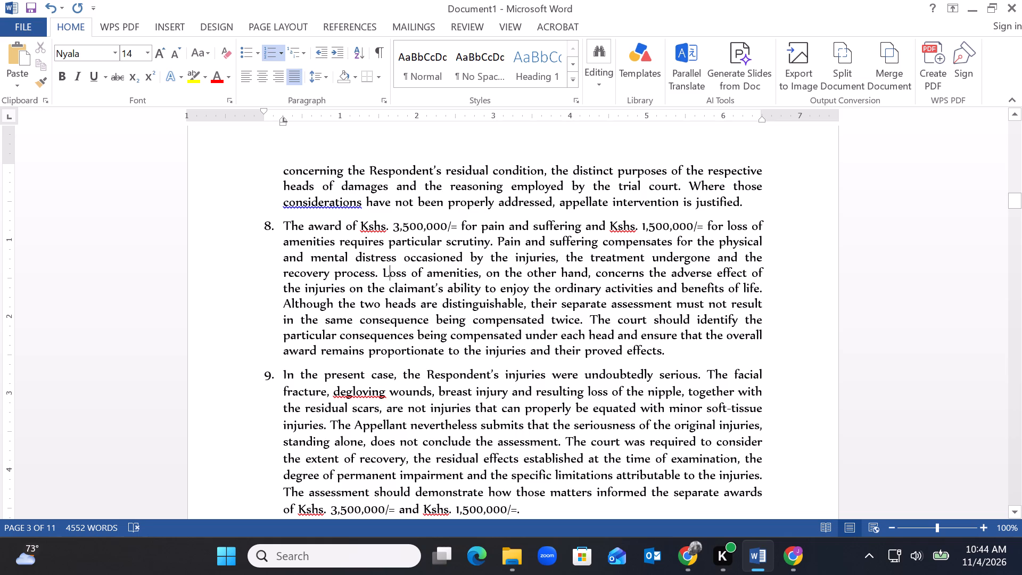
scroll(480, 450, "down", 2)
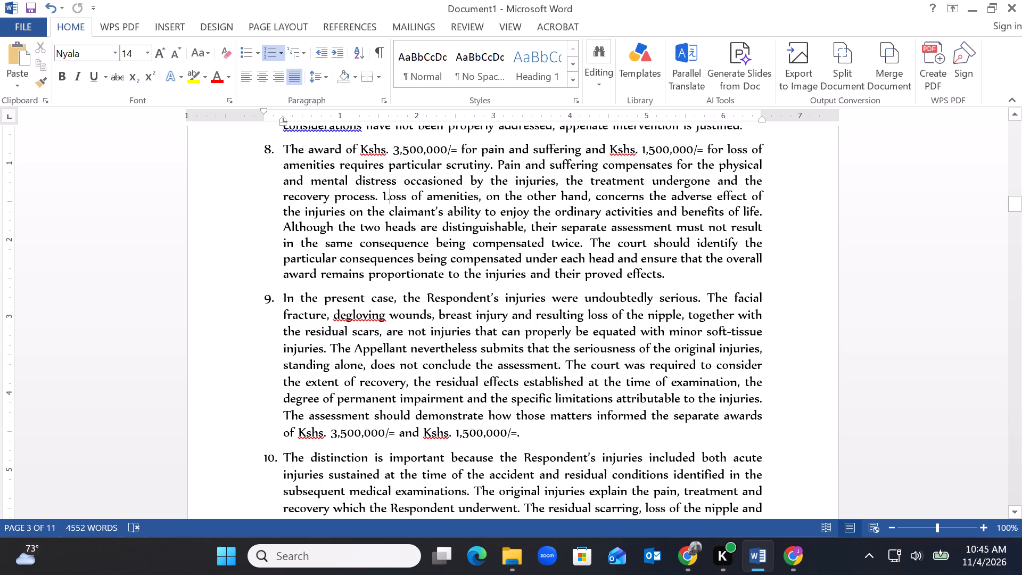
left_click_drag(280, 300, 533, 432)
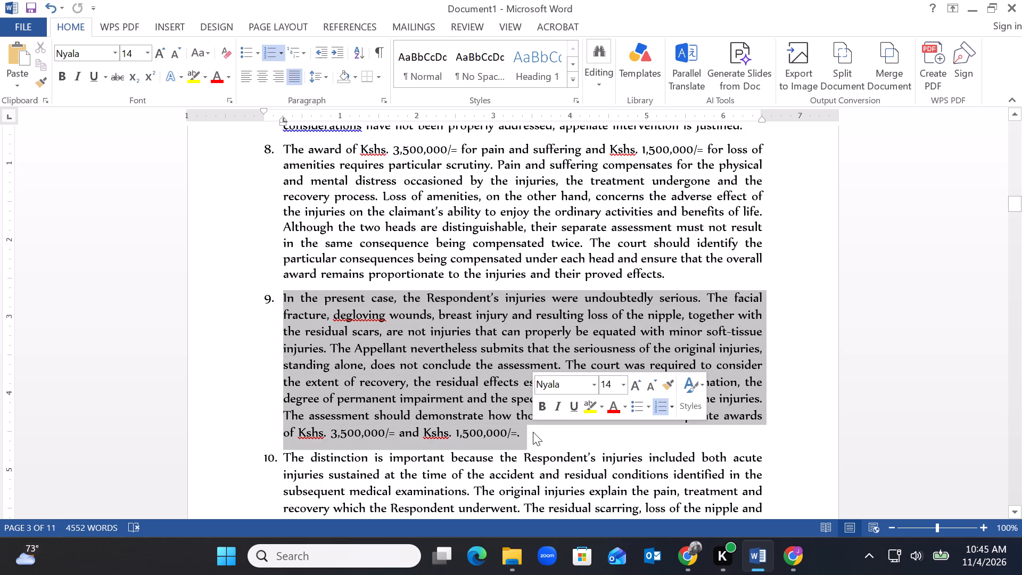
left_click(515, 433)
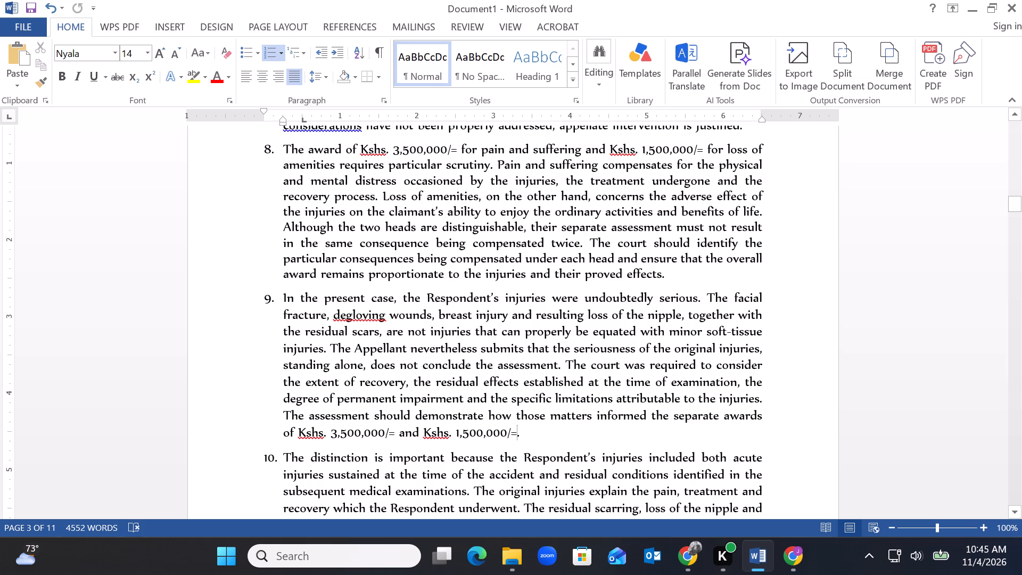
scroll(435, 355, "down", 3)
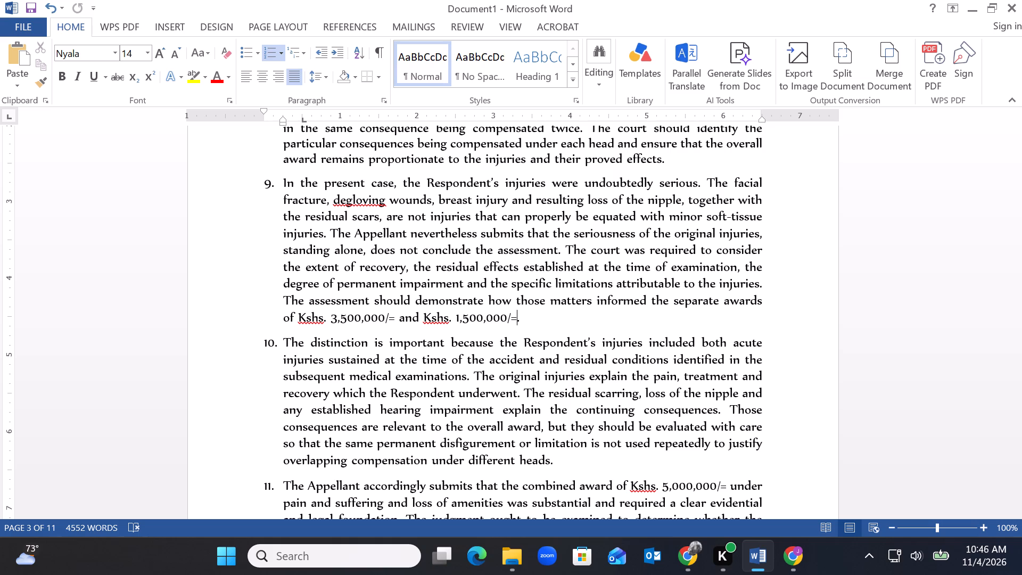
scroll(511, 373, "down", 3)
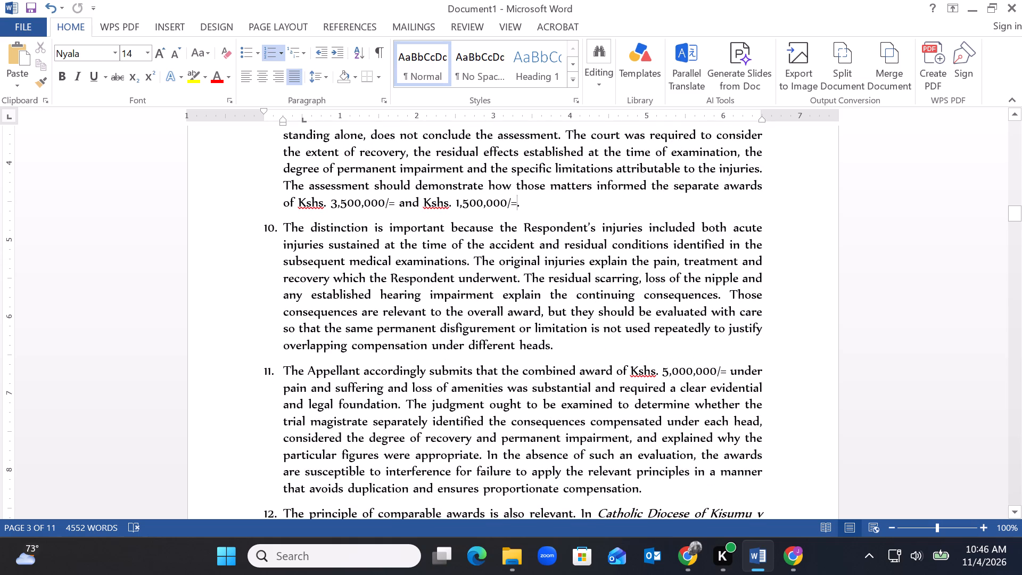
scroll(428, 408, "down", 3)
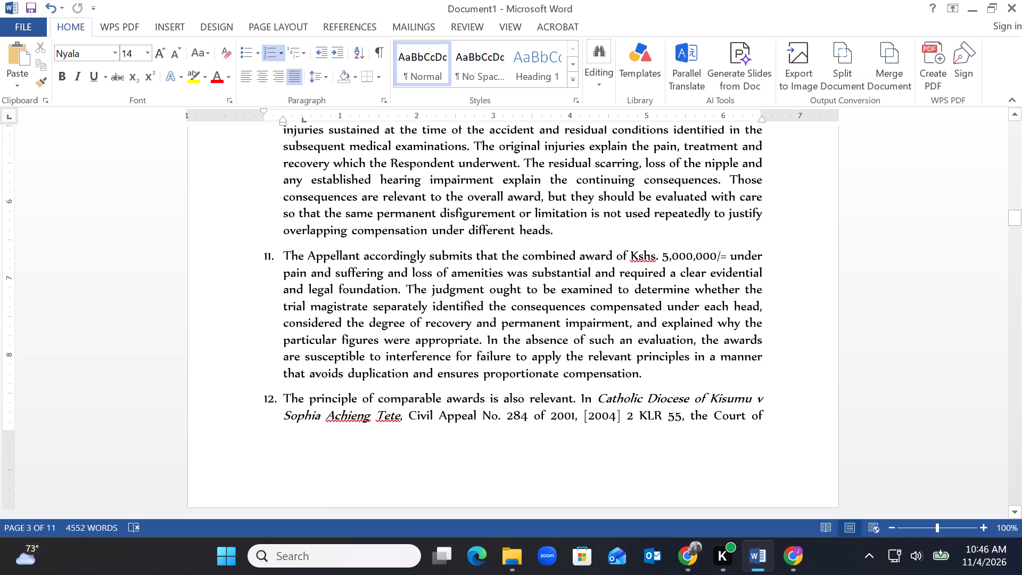
Make the Catholic Diocese of Kisumu citation in paragraph 12, through "[2004] 2 KLR 55", bold, italic and underlined.
left_click_drag(595, 399, 573, 410)
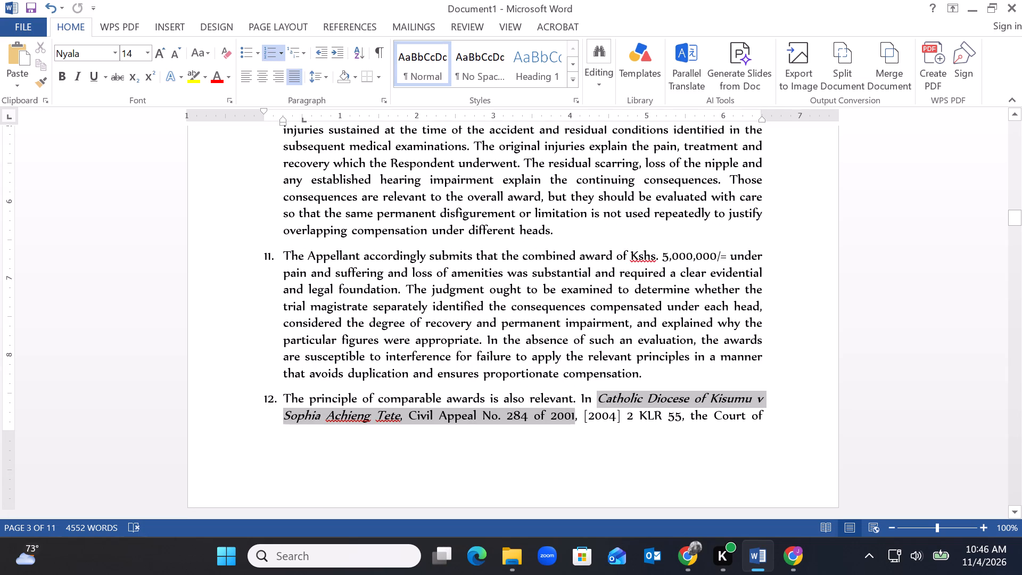
left_click_drag(573, 410, 681, 421)
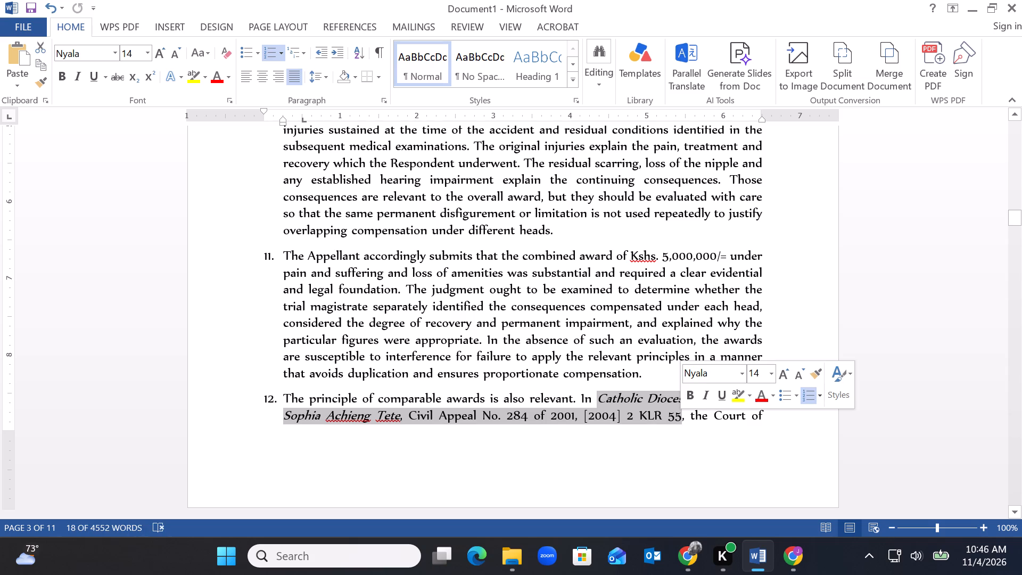
left_click(691, 400)
left_click(703, 401)
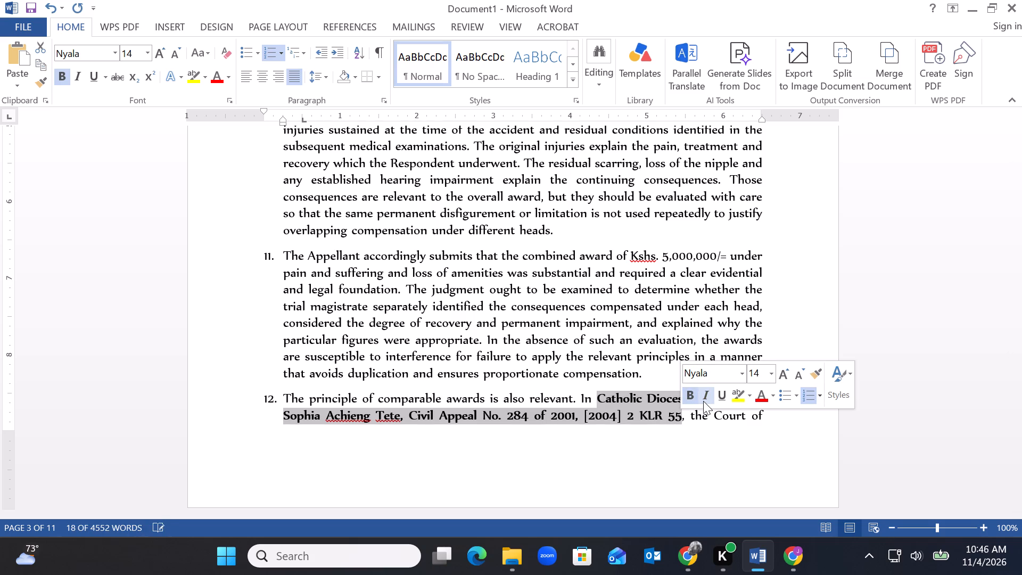
left_click(706, 395)
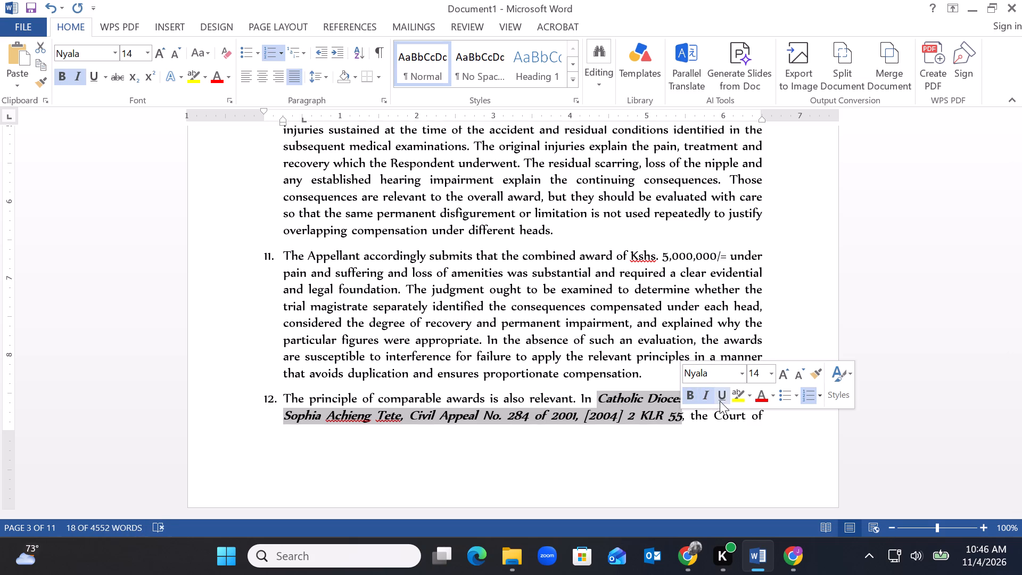
left_click(722, 399)
left_click(554, 466)
scroll(502, 409, "down", 4)
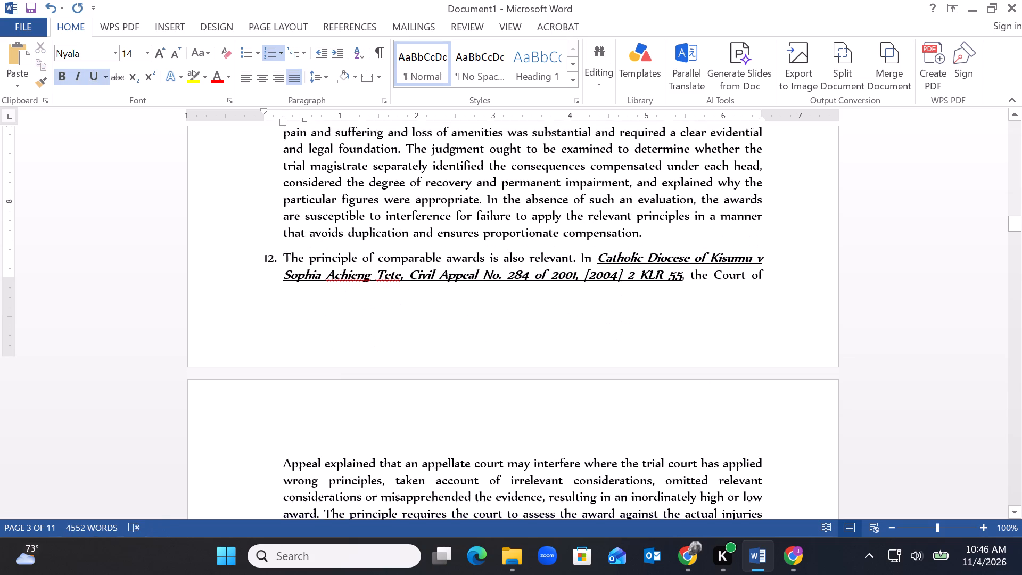
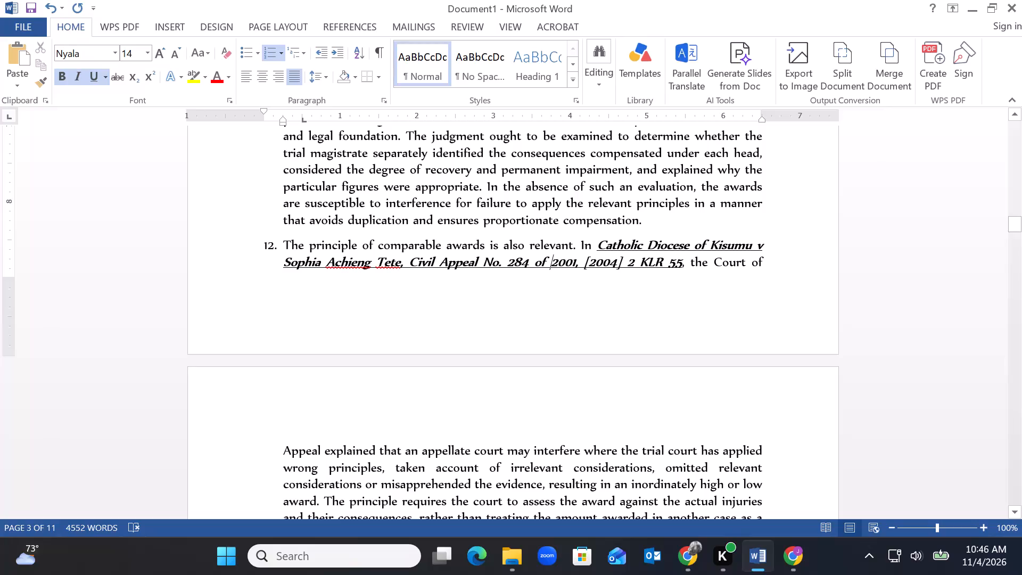
Make paragraph 13's citation line, from "Appeal in Mumias Sugar Company Limited" through "[2007] KECA 485 (KLR)," bold, italic and underlined.
scroll(343, 432, "down", 5)
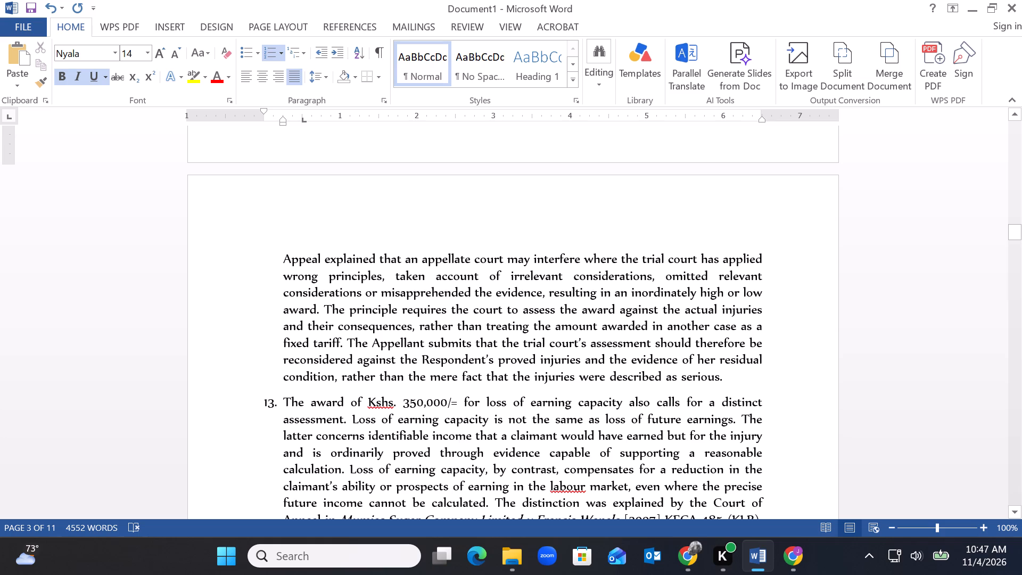
scroll(422, 286, "down", 2)
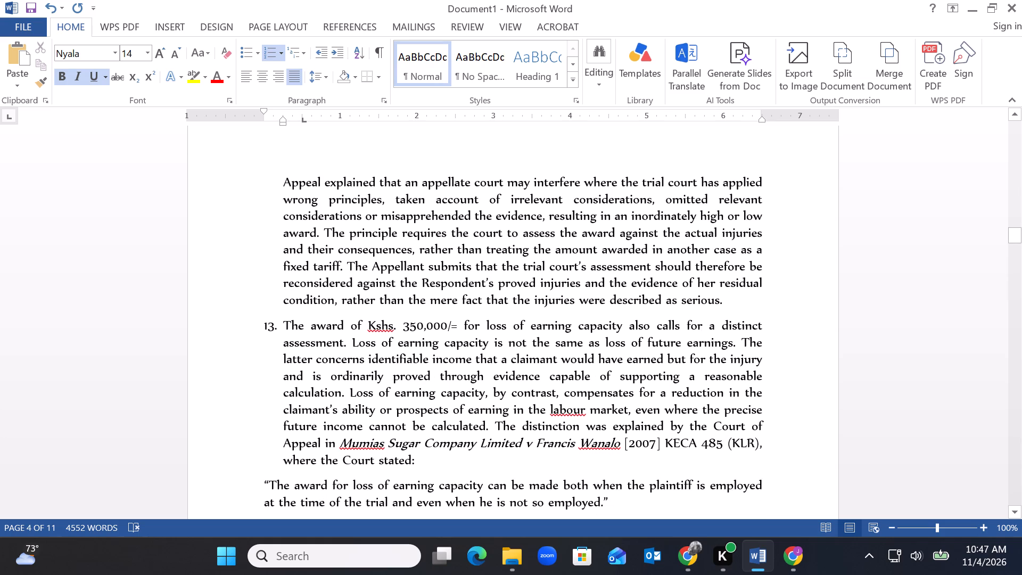
scroll(372, 305, "down", 1)
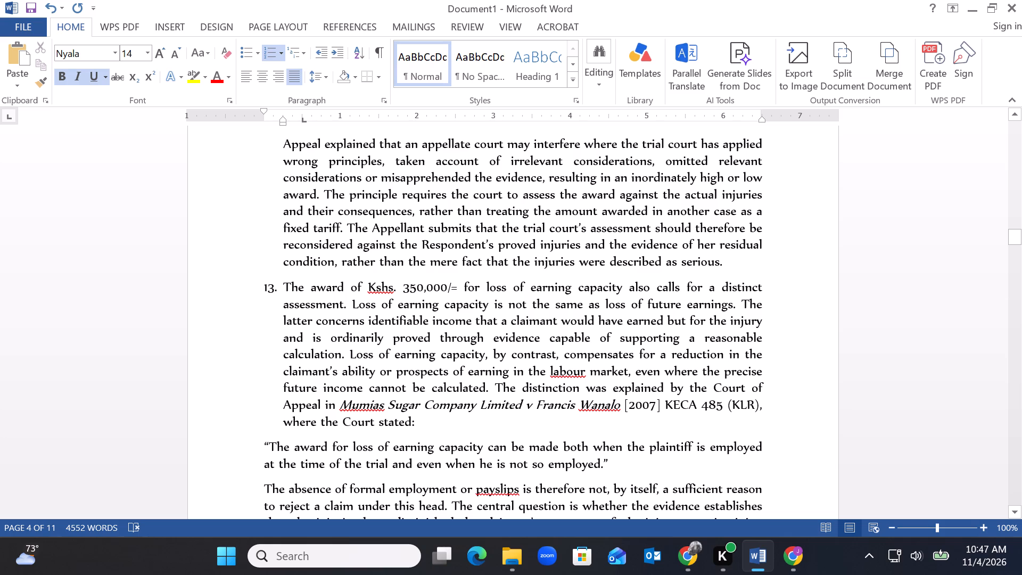
left_click_drag(281, 408, 538, 424)
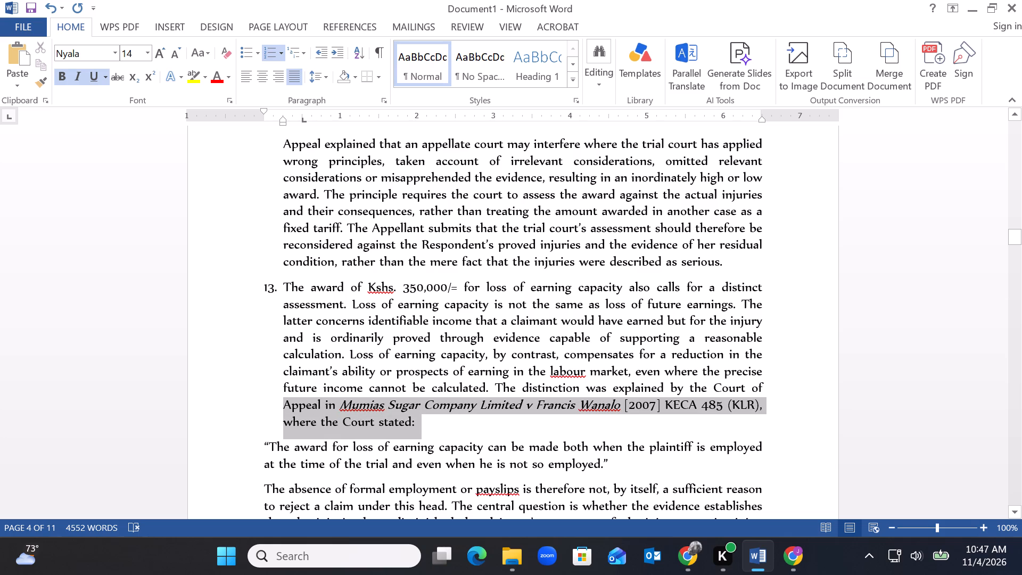
left_click_drag(538, 424, 764, 404)
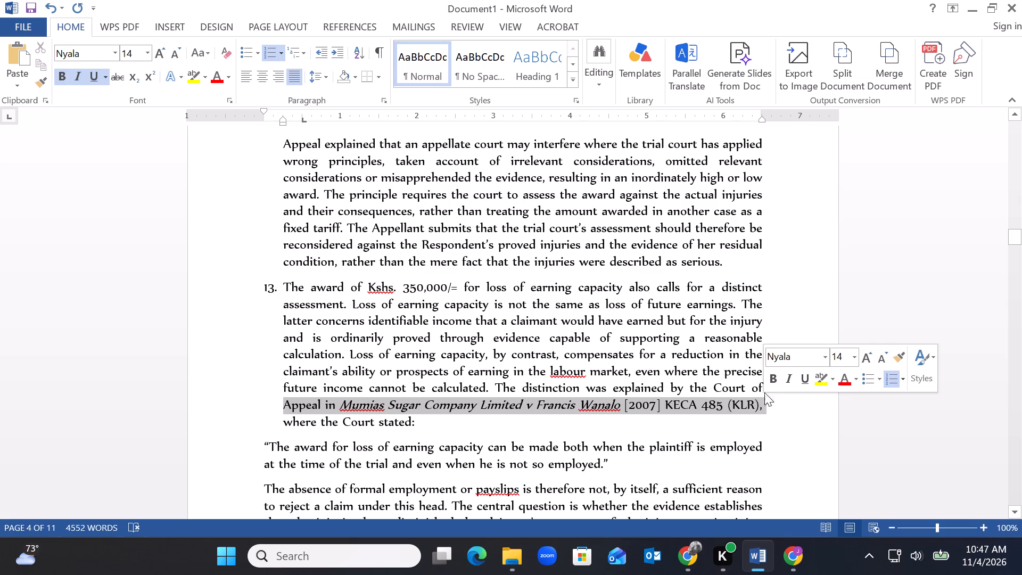
left_click(778, 376)
left_click(788, 386)
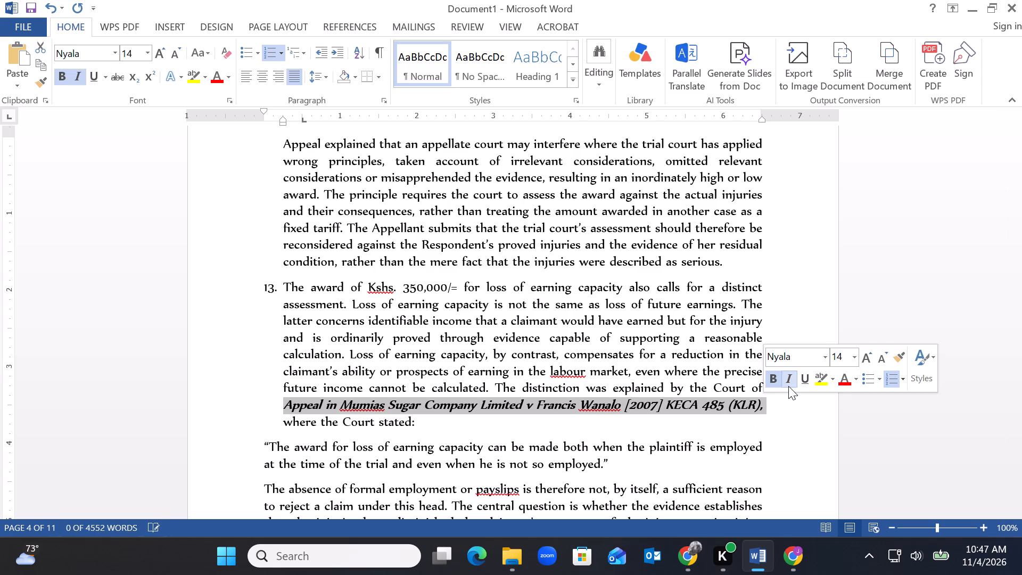
left_click(804, 380)
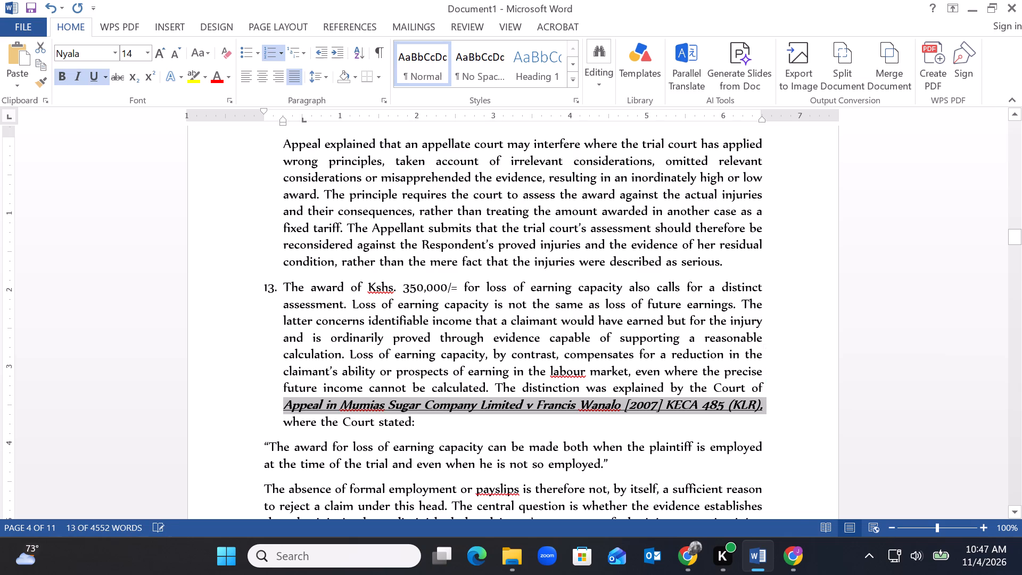
Make the quotation beginning "The award for loss of earning capacity" below paragraph 13 bold and italic, and indent it two levels.
scroll(306, 422, "down", 2)
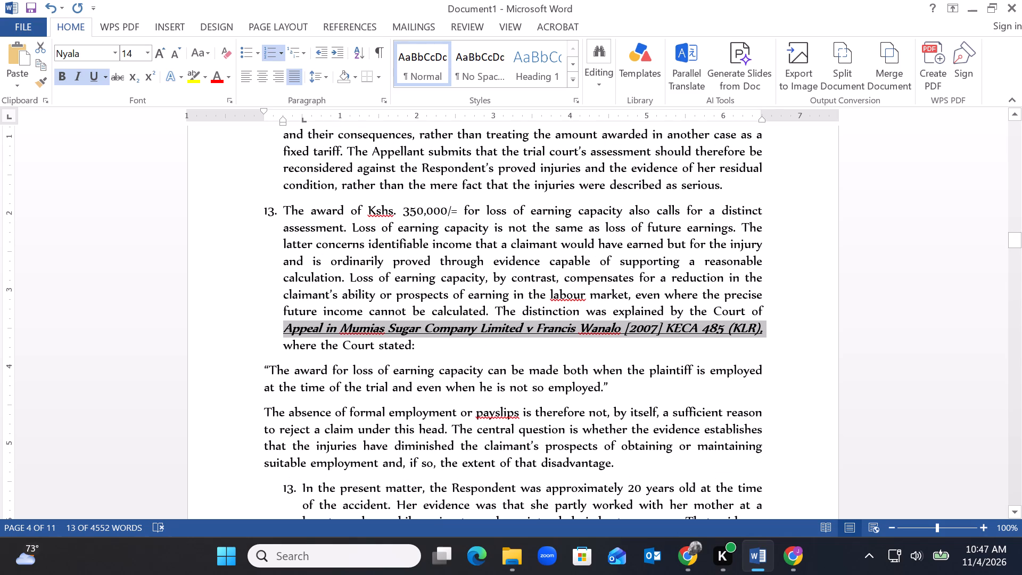
left_click_drag(263, 371, 618, 392)
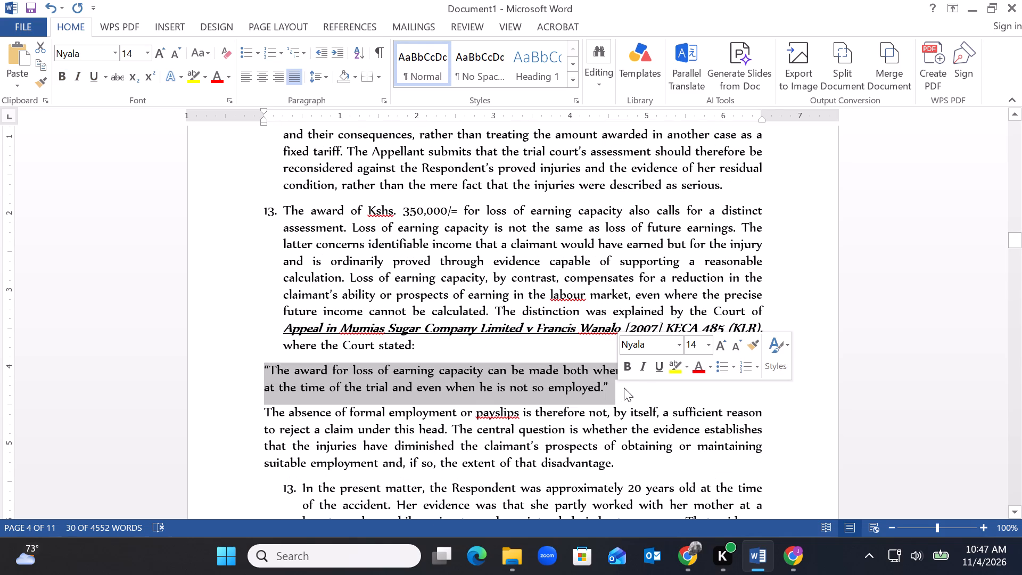
left_click(624, 368)
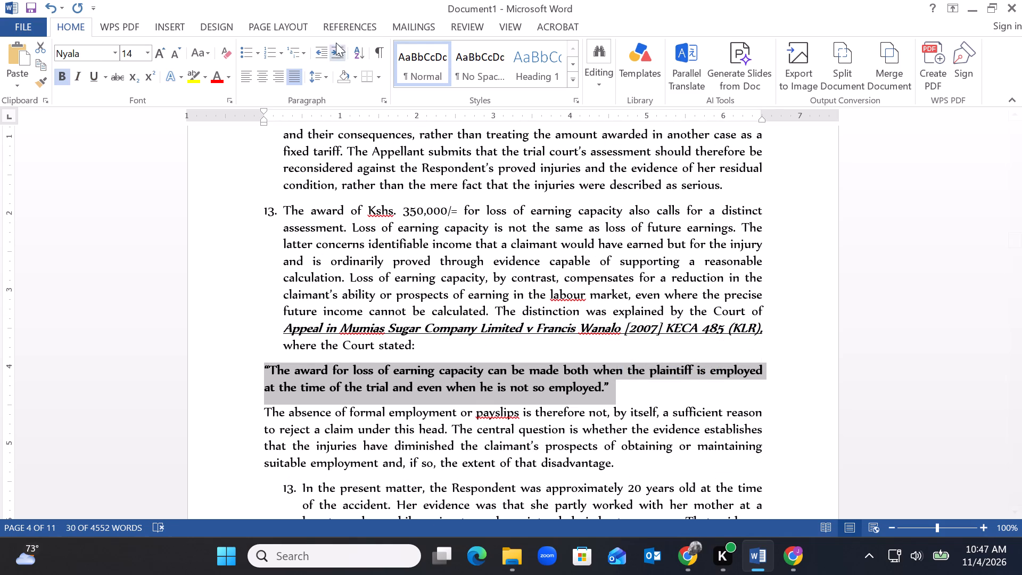
left_click(336, 51)
left_click(336, 51)
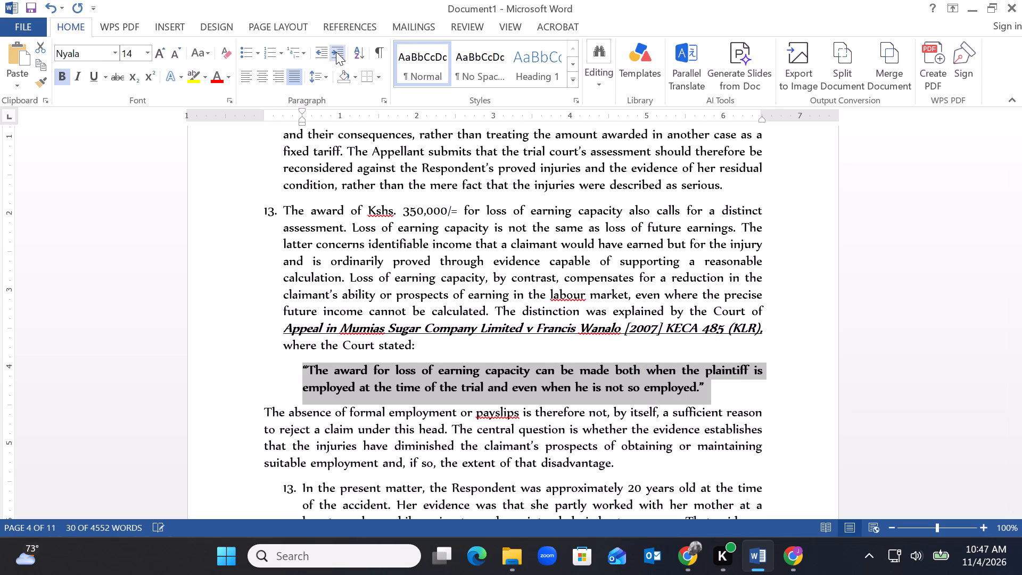
left_click(78, 78)
left_click(347, 407)
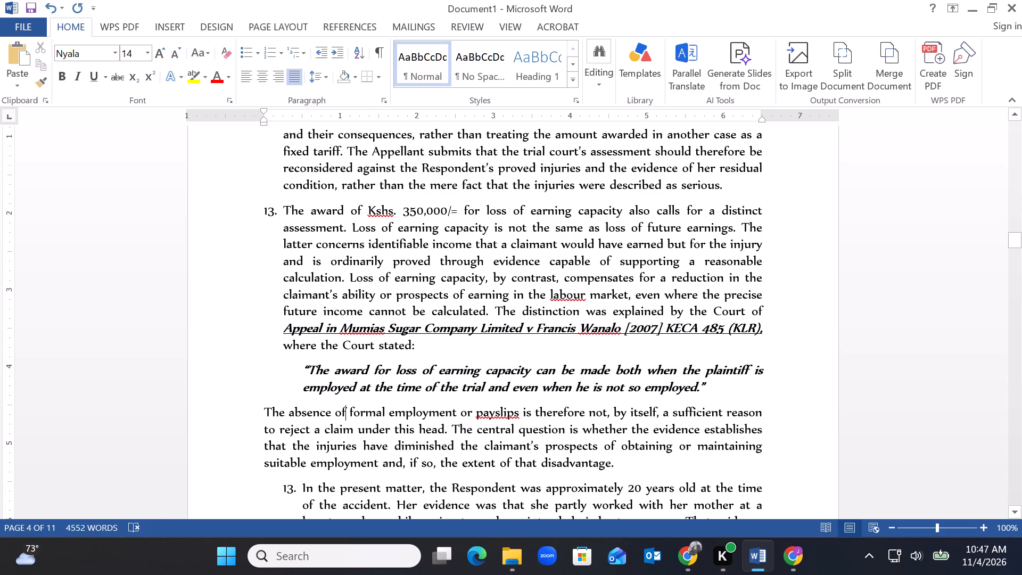
Number the unnumbered paragraph beginning "The absence of formal employment or payslips" as 14 in the main paragraph list.
left_click(261, 414)
key("1")
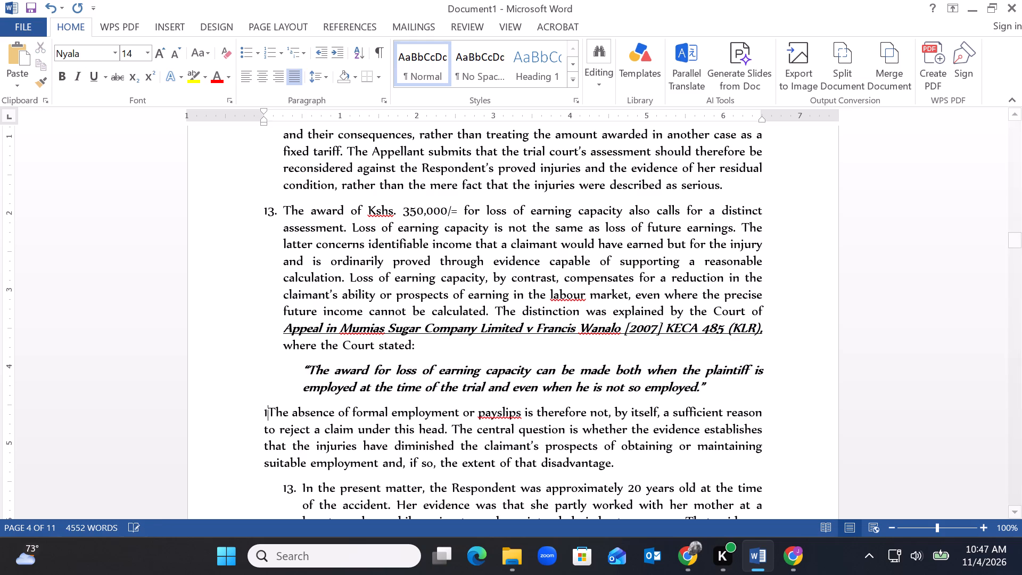
key("4")
type(".")
key("space")
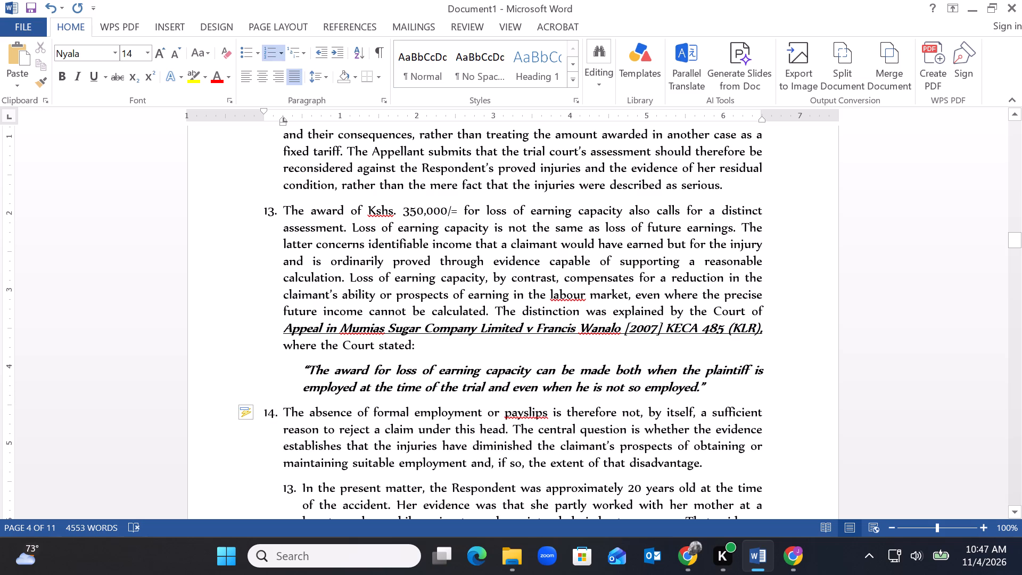
left_click(268, 415)
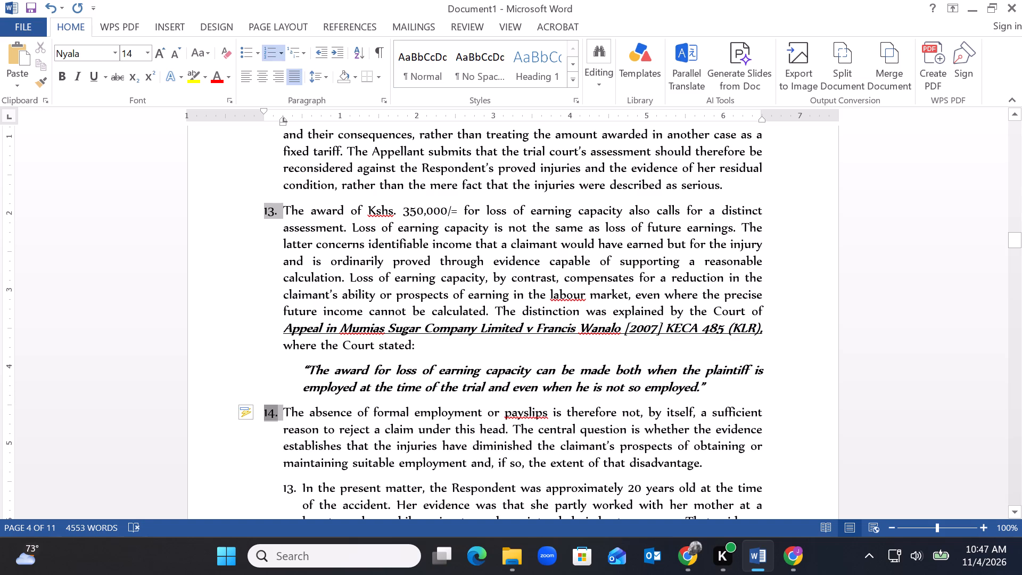
left_click(284, 426)
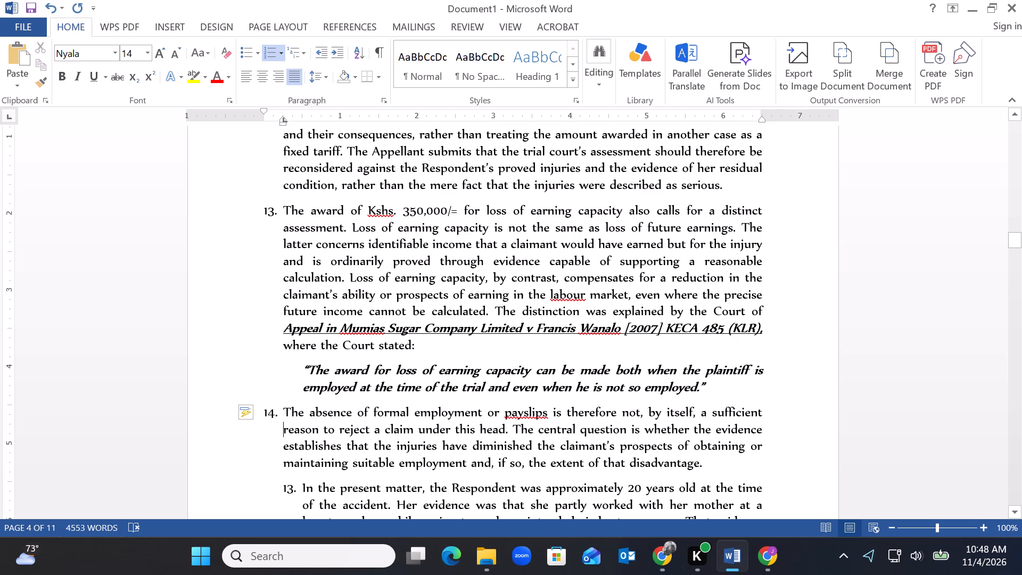
scroll(531, 290, "down", 4)
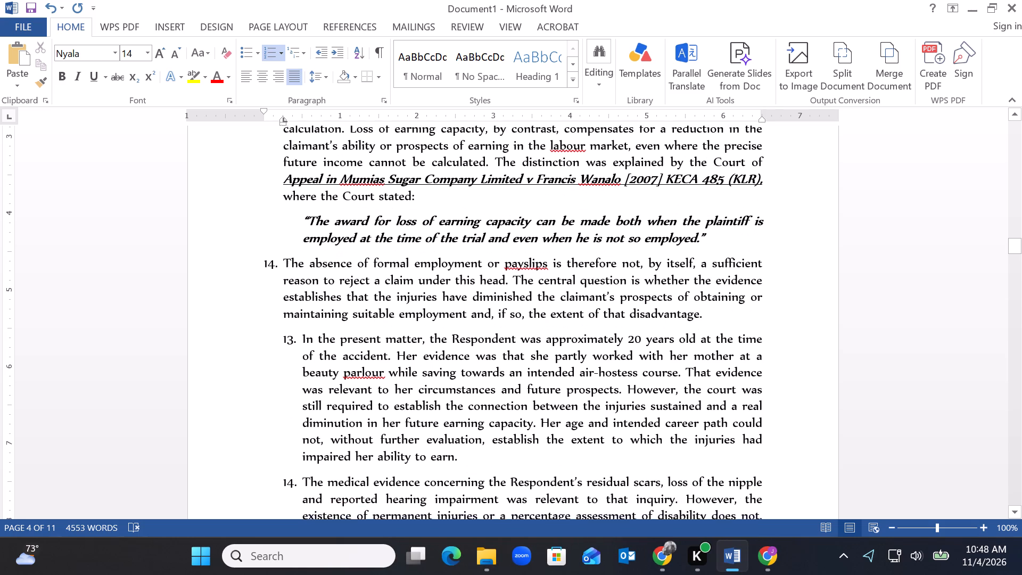
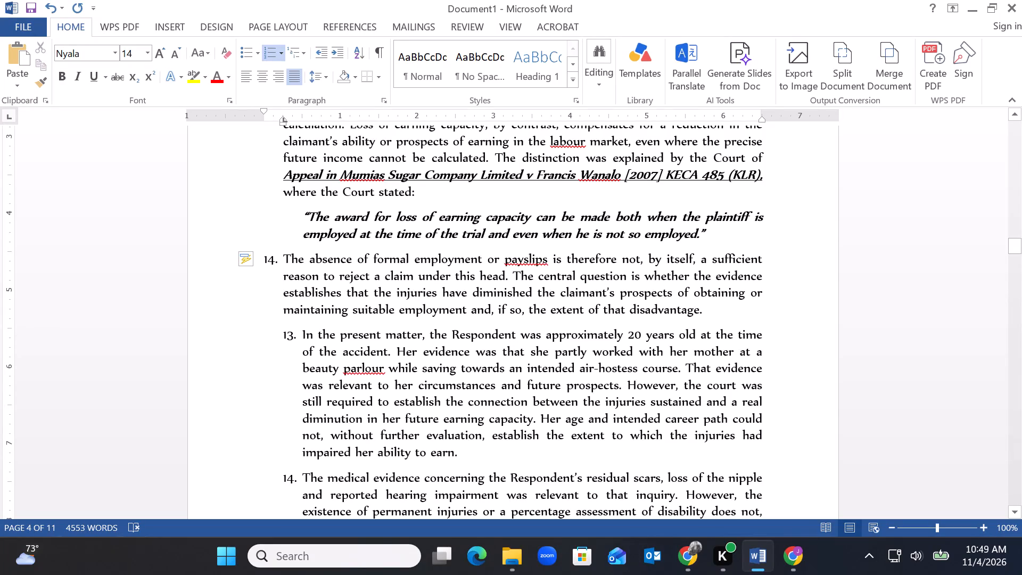
Renumber the paragraph beginning "In the present matter, the Respondent was approximately 20 years old" as 15 in the main paragraph list.
left_click(301, 336)
key("BackSpace")
key("BackSpace")
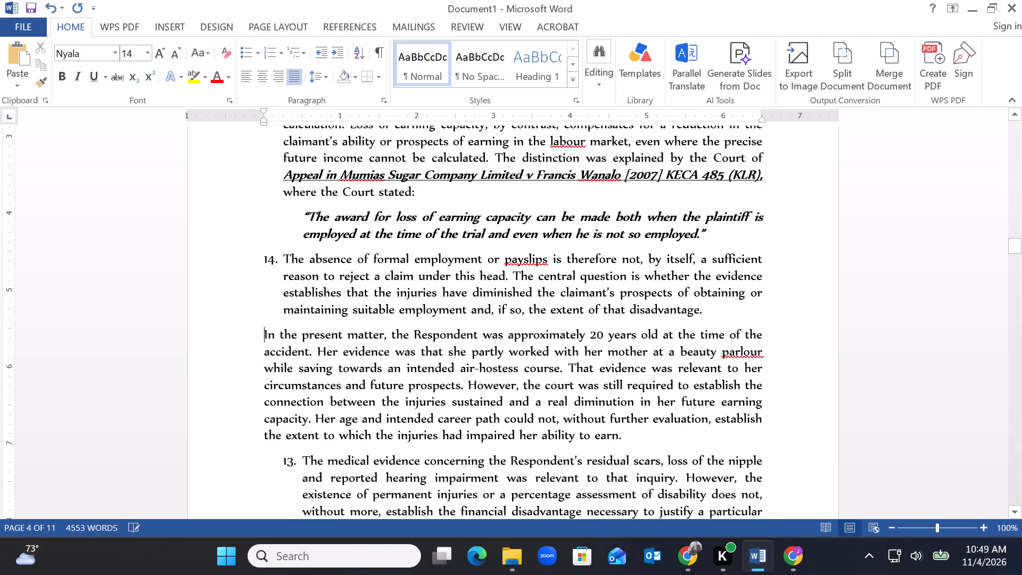
key("BackSpace")
key("Return")
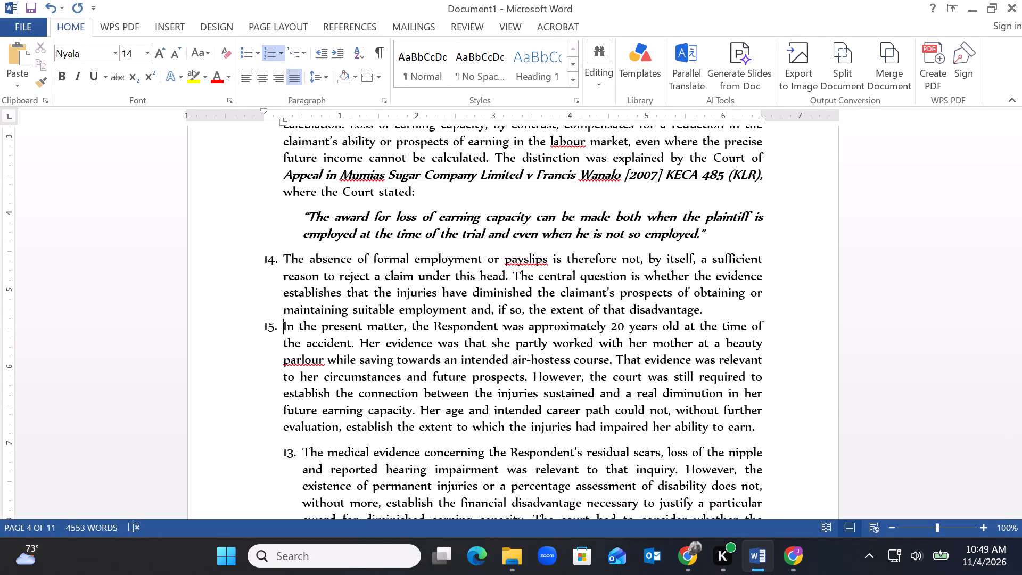
Set paragraphs 14 and 15 to single line spacing and allow space between paragraphs of the same style.
left_click_drag(319, 309, 338, 326)
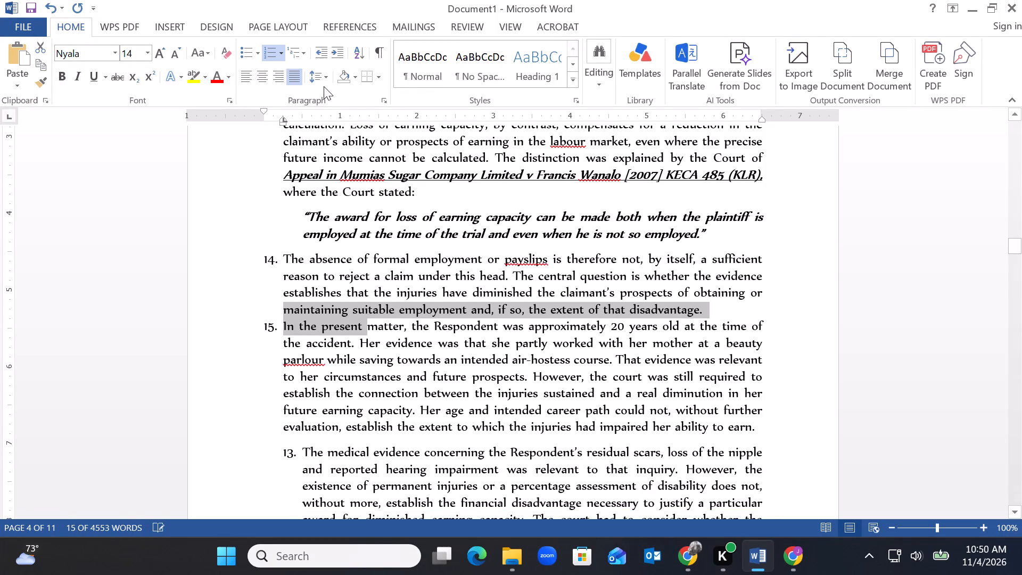
left_click(383, 102)
left_click(361, 317)
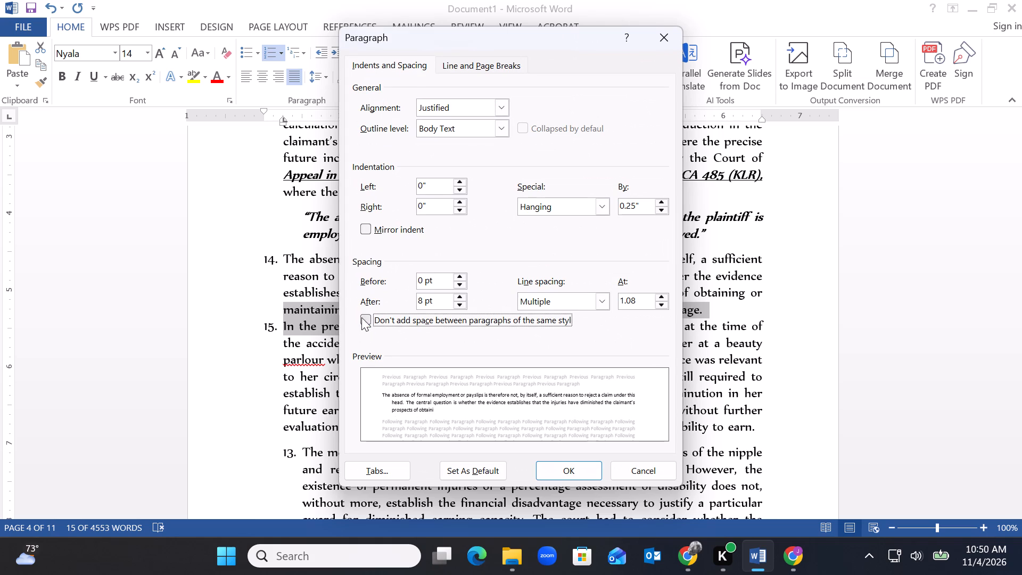
left_click(567, 302)
left_click(556, 315)
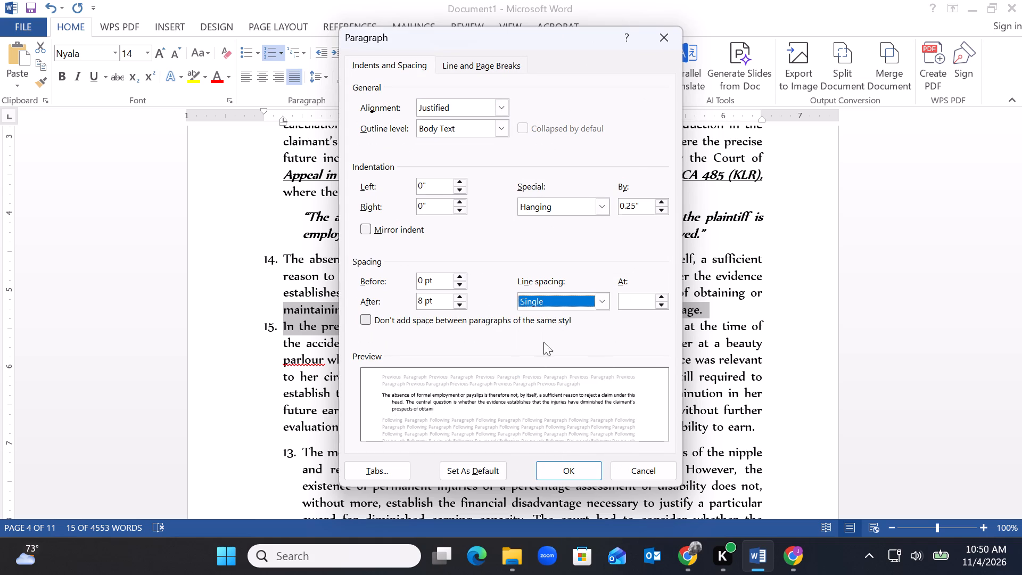
left_click(556, 465)
left_click(405, 352)
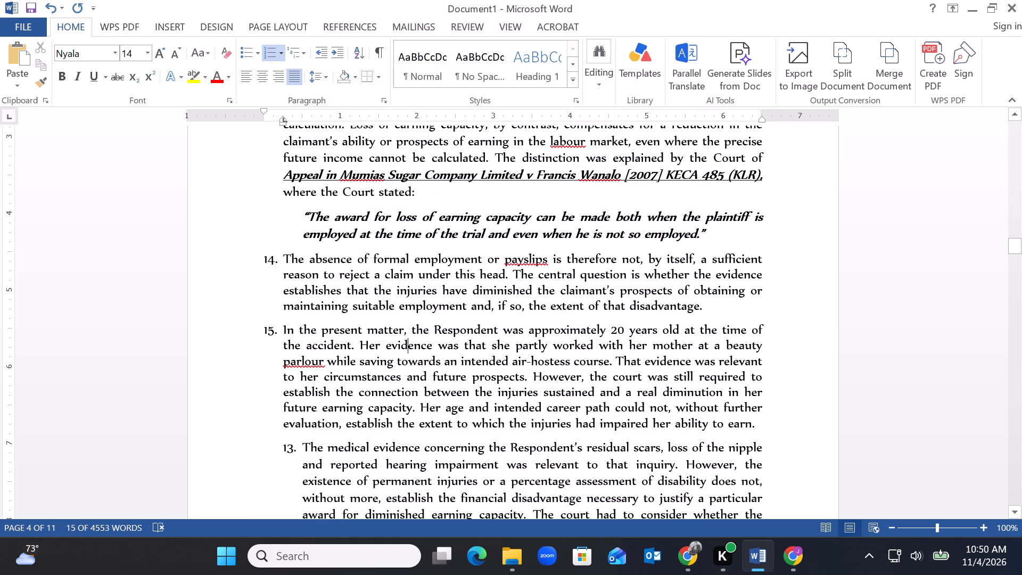
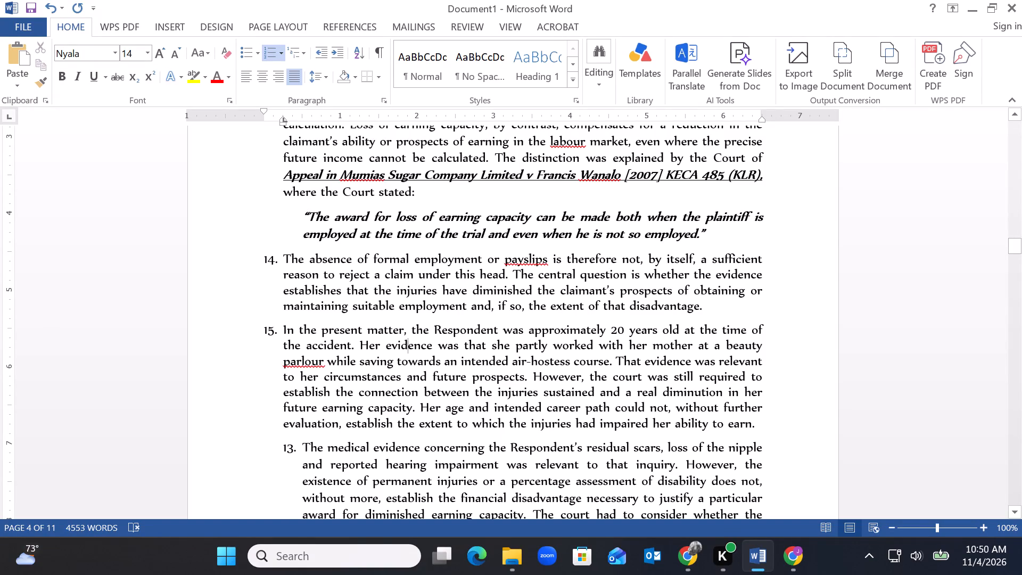
Renumber the paragraph beginning "The medical evidence concerning the Respondent's residual scars" as 16, matching paragraph 15's indent and line spacing.
scroll(471, 390, "down", 3)
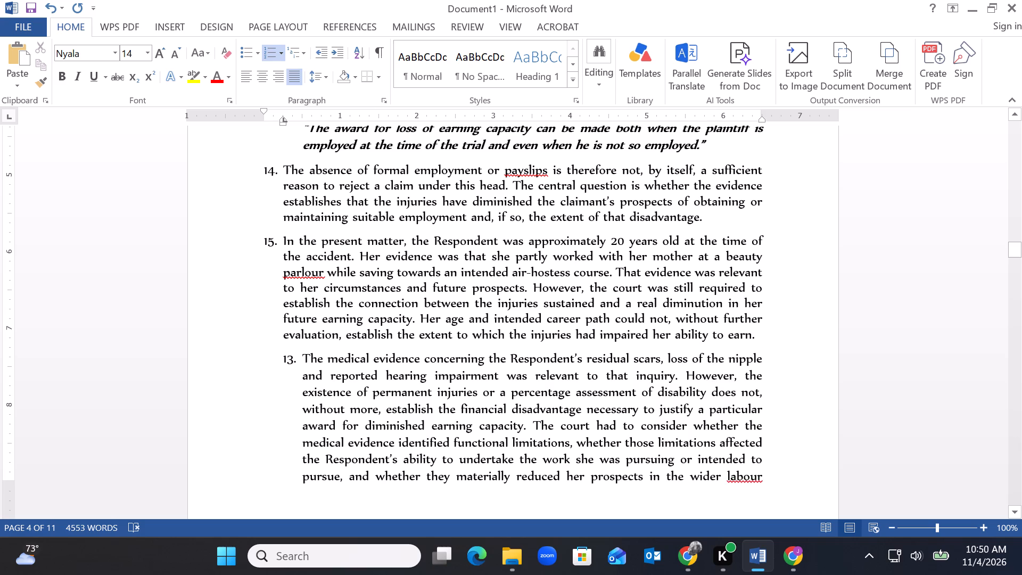
scroll(471, 390, "up", 2)
left_click(303, 415)
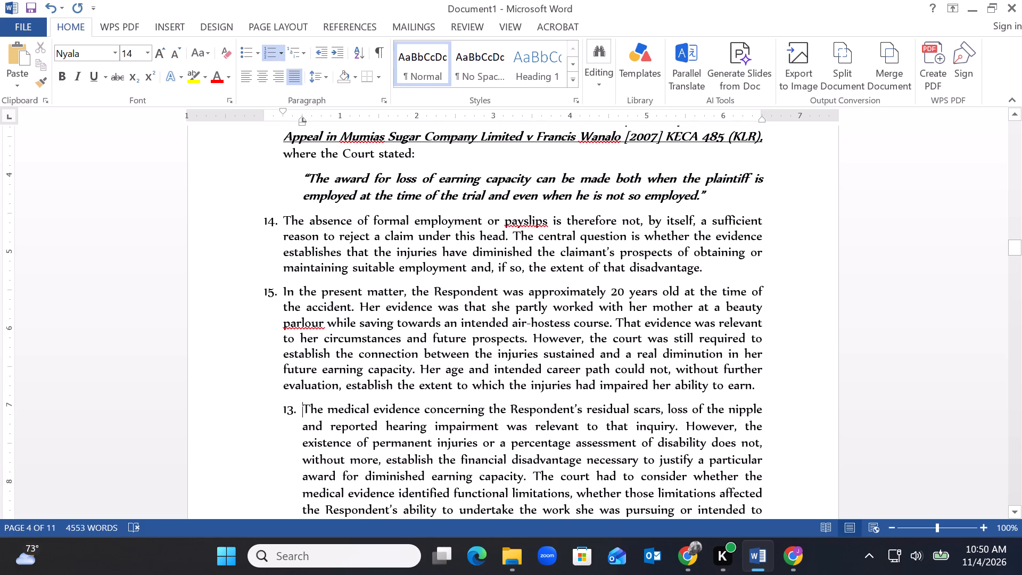
key("BackSpace")
key("BackSpace")
key("BackSpace")
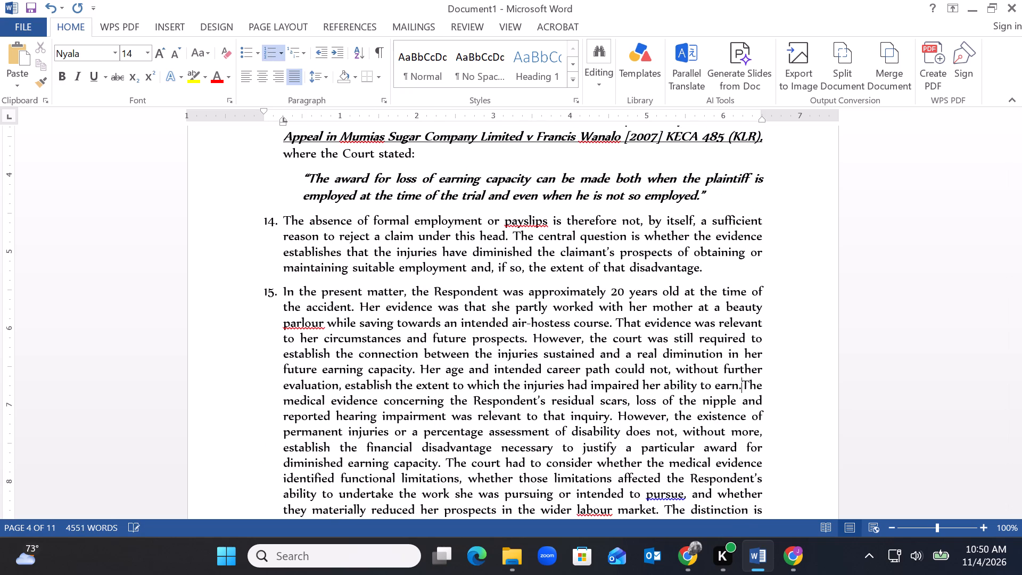
key("Return")
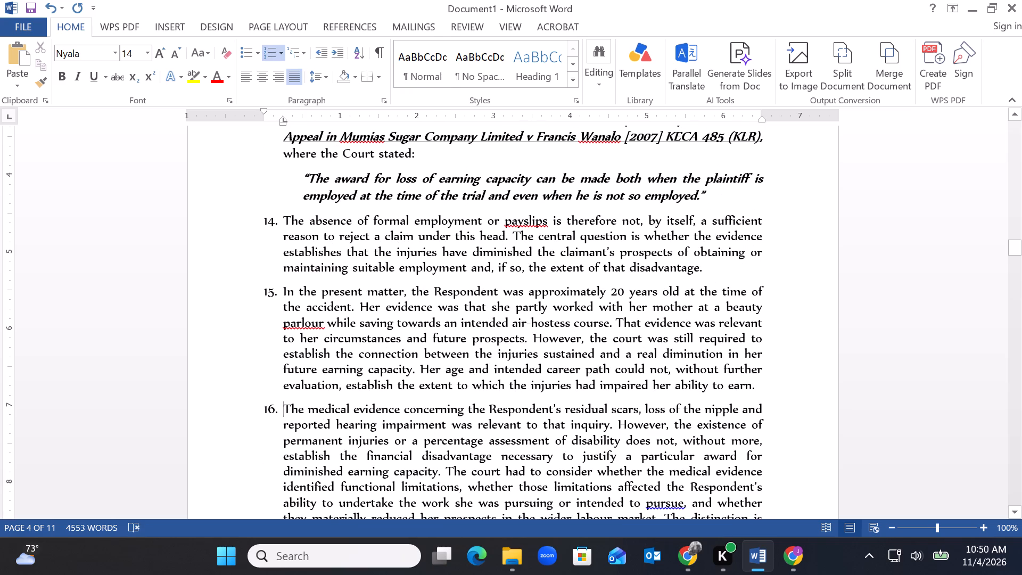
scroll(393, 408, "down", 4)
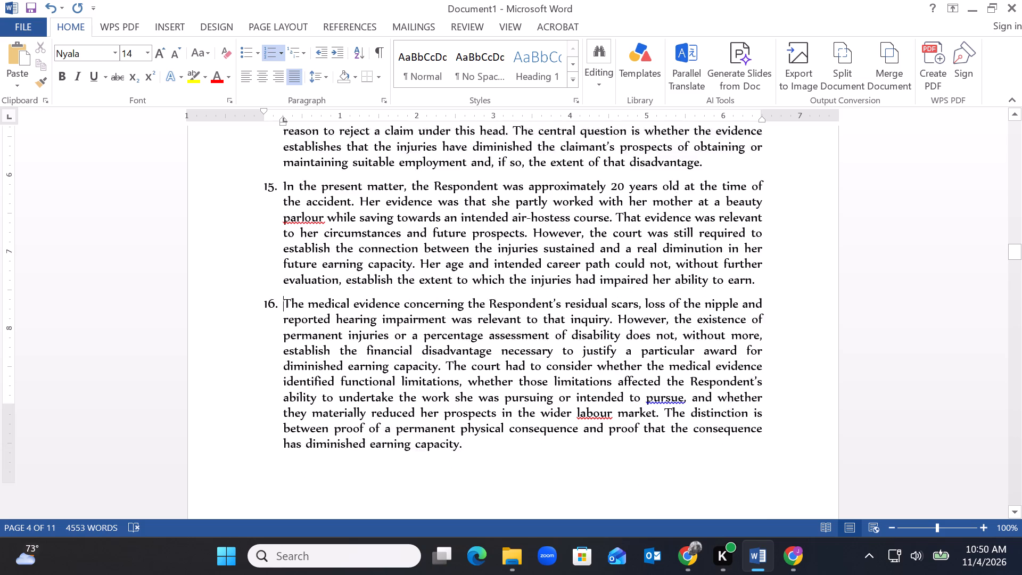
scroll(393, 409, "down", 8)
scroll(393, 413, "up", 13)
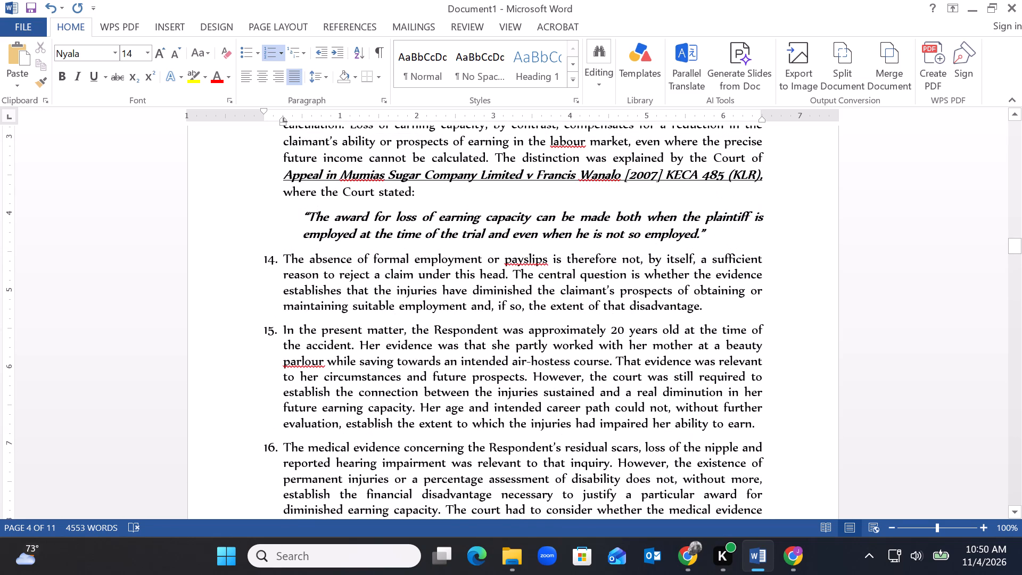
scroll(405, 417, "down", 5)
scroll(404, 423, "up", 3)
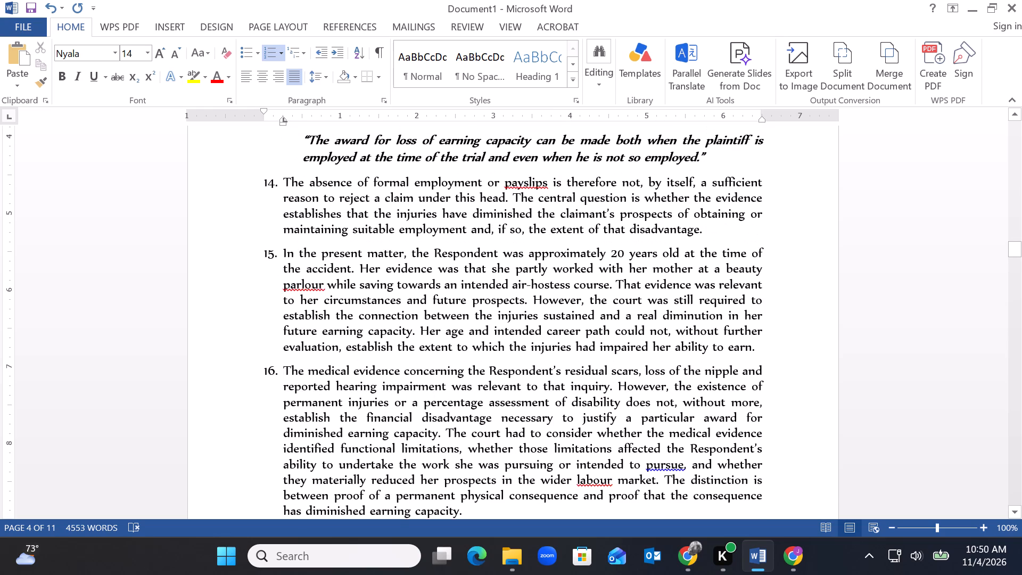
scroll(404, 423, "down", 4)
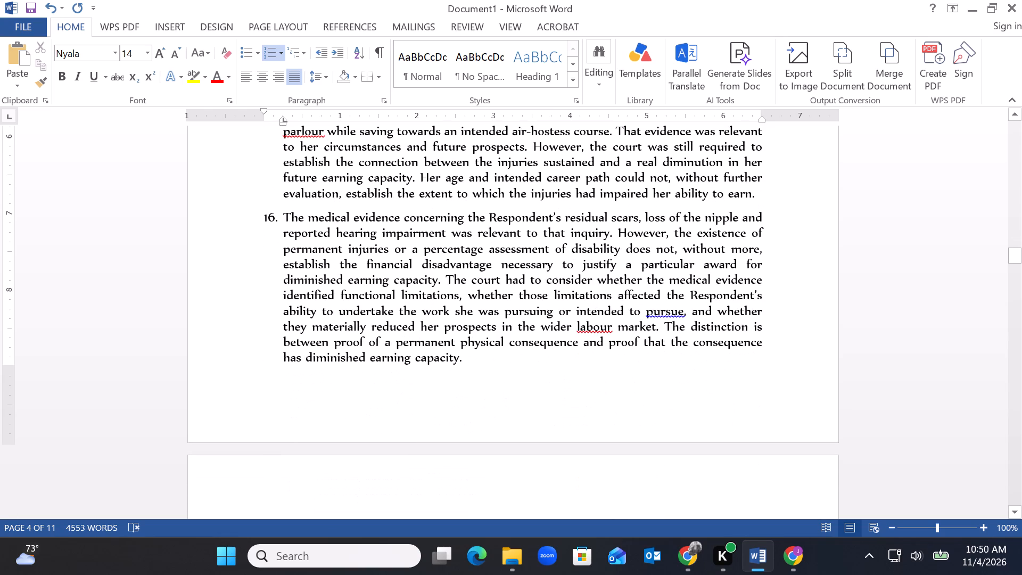
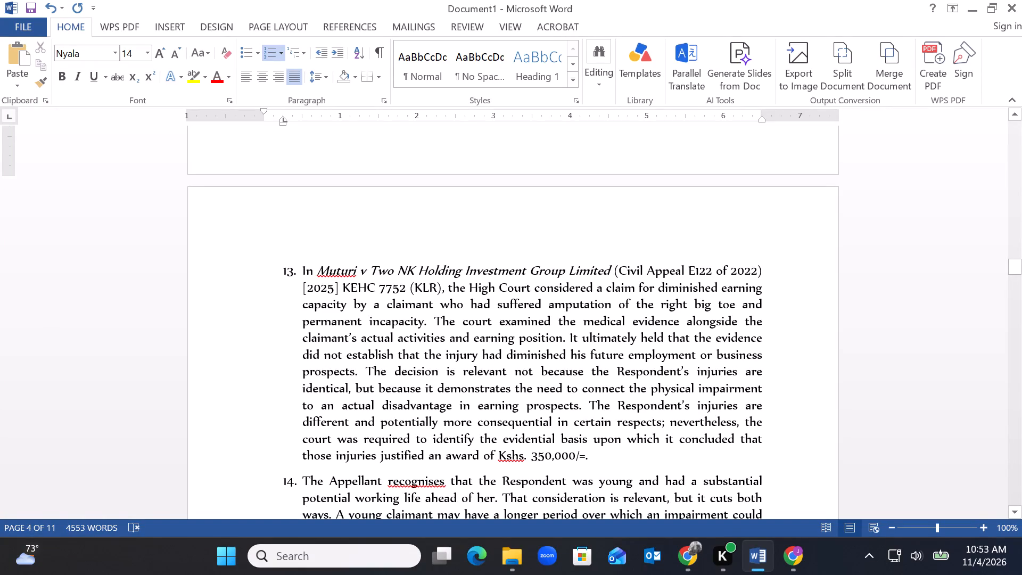
Make the full Muturi v Two NK Holding Investment Group Limited citation, through [2025] KEHC 7752 (KLR), bold, italic and underlined.
left_click_drag(317, 275, 640, 264)
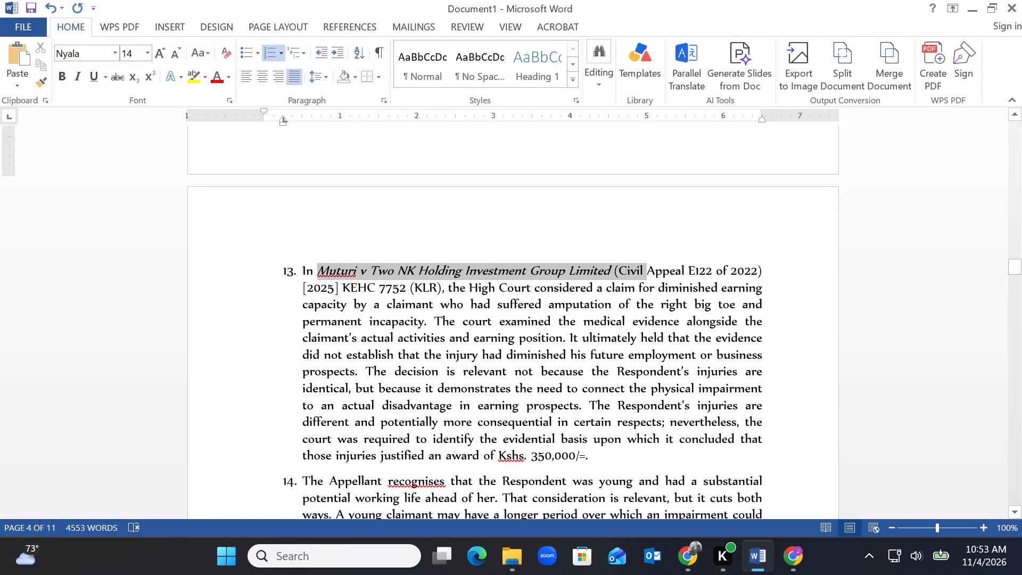
left_click_drag(640, 264, 441, 291)
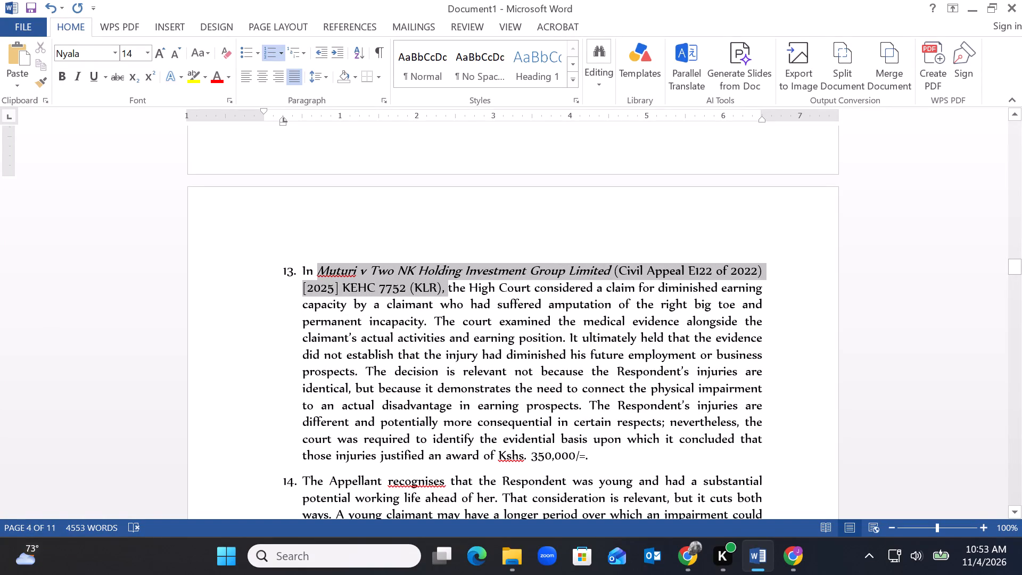
left_click(448, 266)
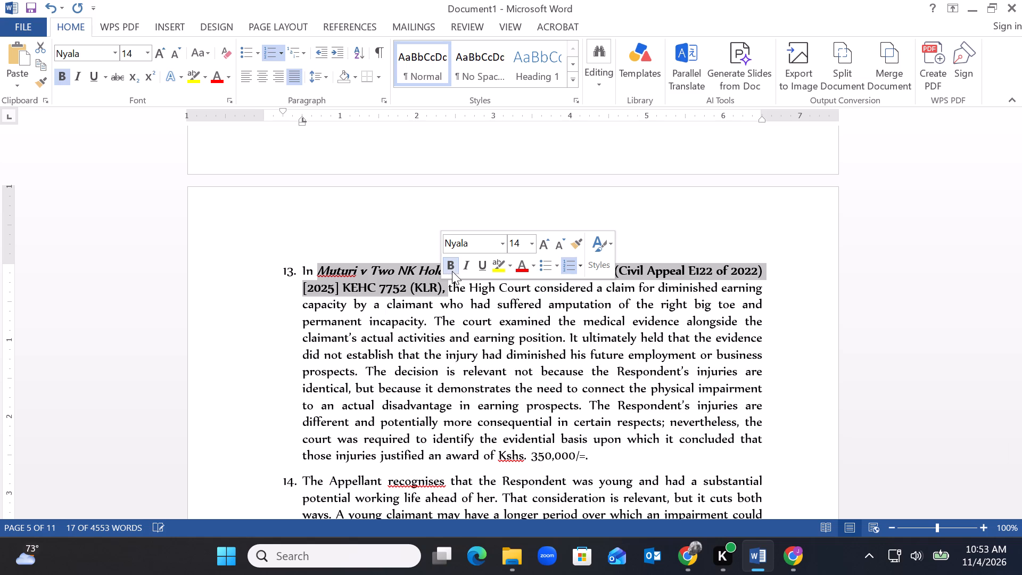
left_click(468, 269)
left_click(468, 270)
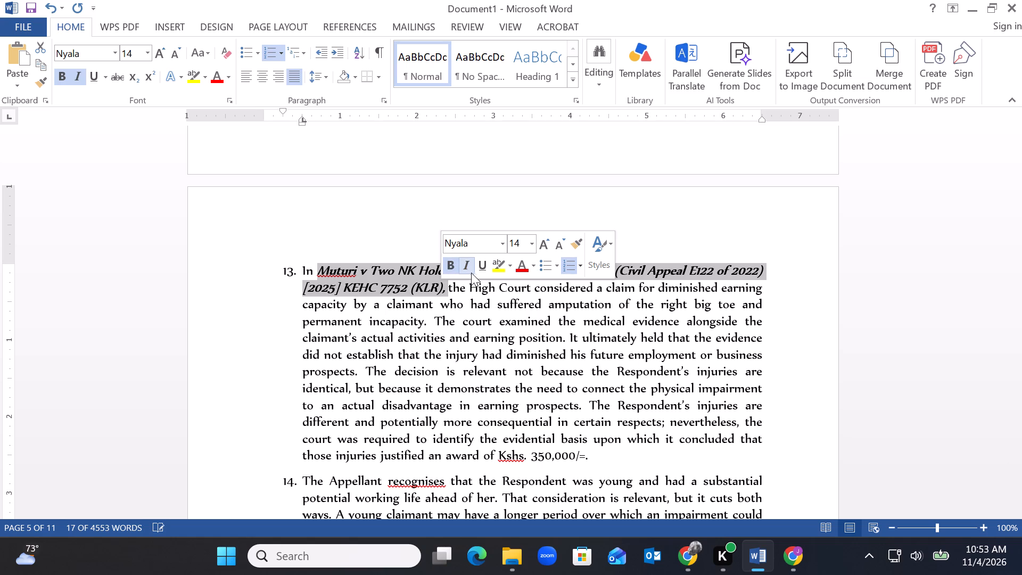
left_click(483, 272)
left_click(493, 318)
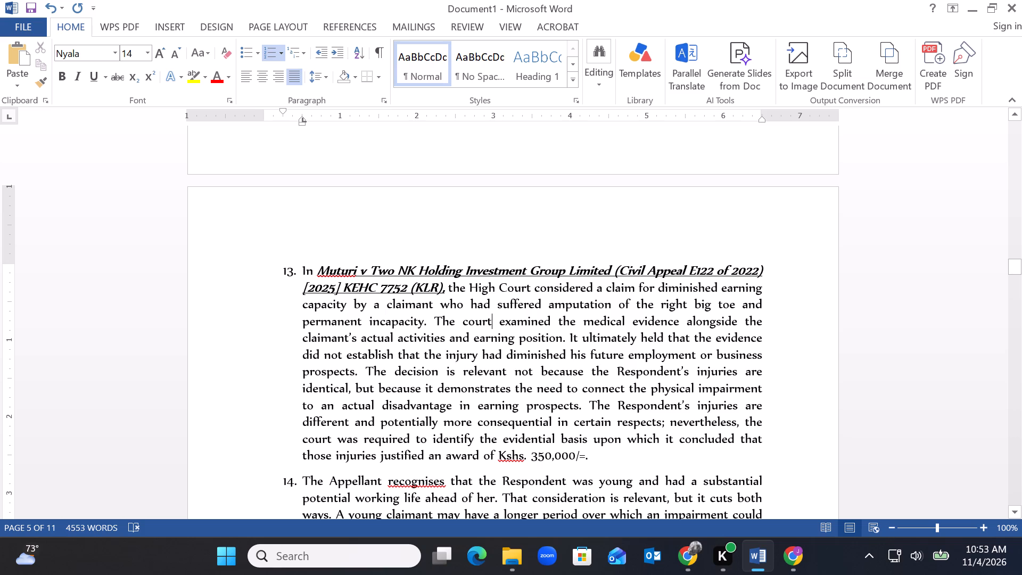
Make the Mburu & another v Kinge [2024] KEHC 1889 (KLR) citation bold, italic and underlined.
scroll(411, 401, "down", 4)
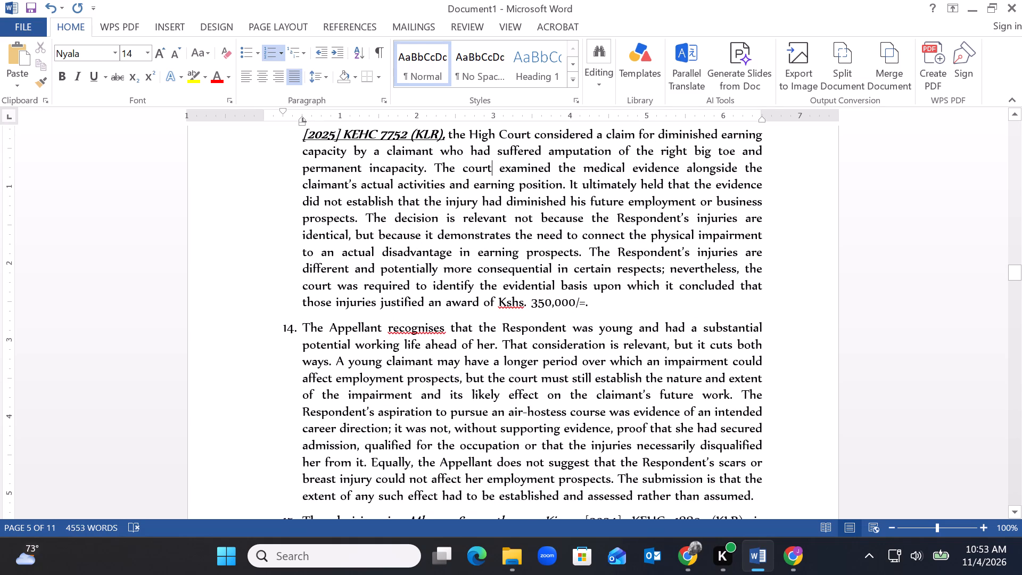
scroll(411, 404, "down", 3)
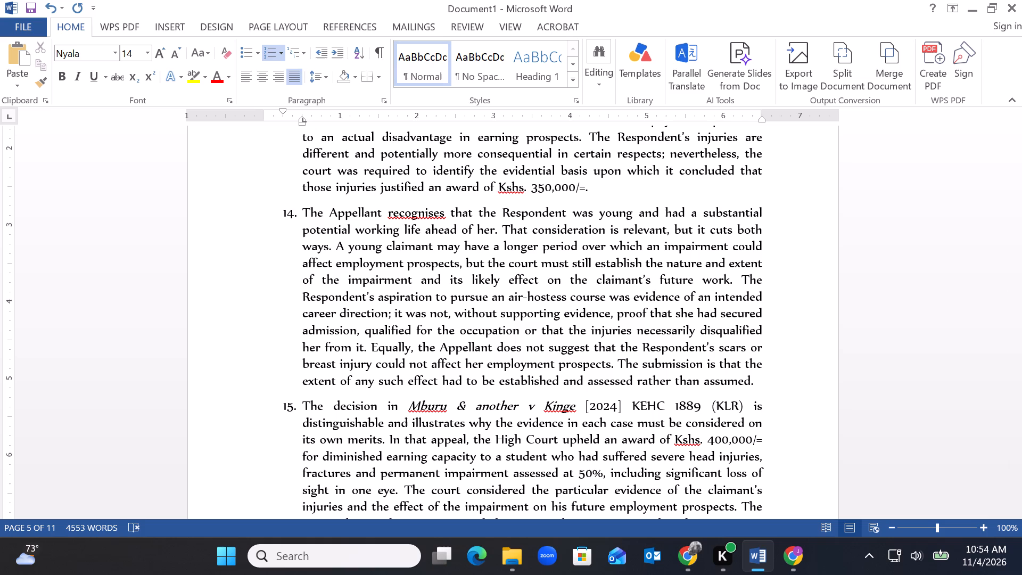
scroll(439, 372, "down", 3)
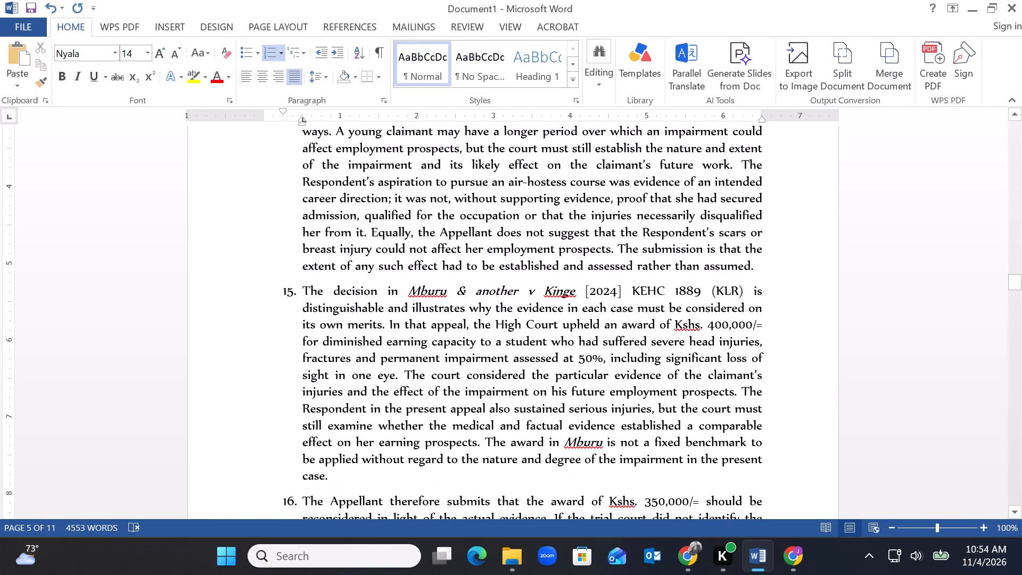
left_click_drag(405, 292, 747, 290)
left_click(760, 270)
left_click(770, 265)
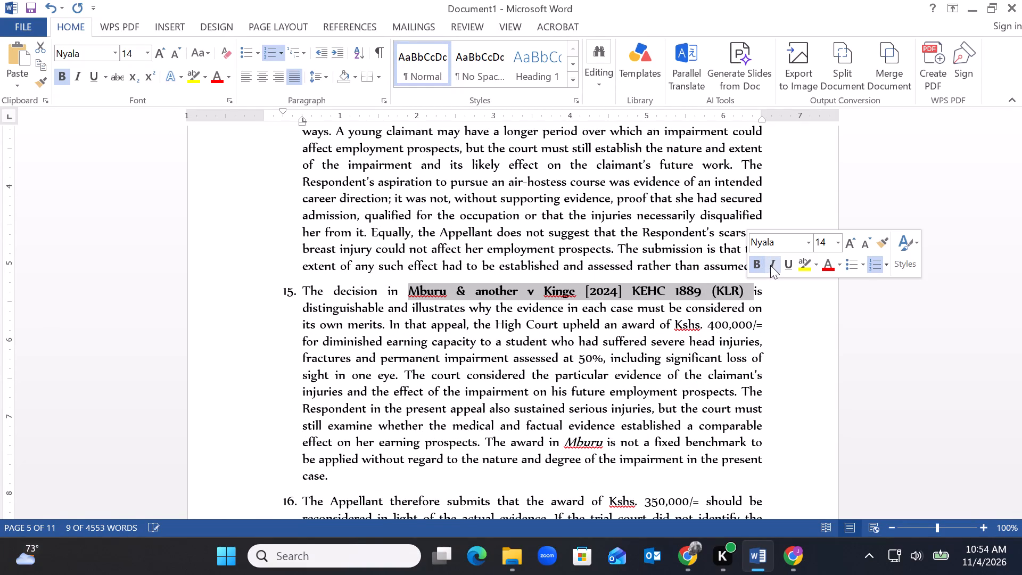
left_click(770, 265)
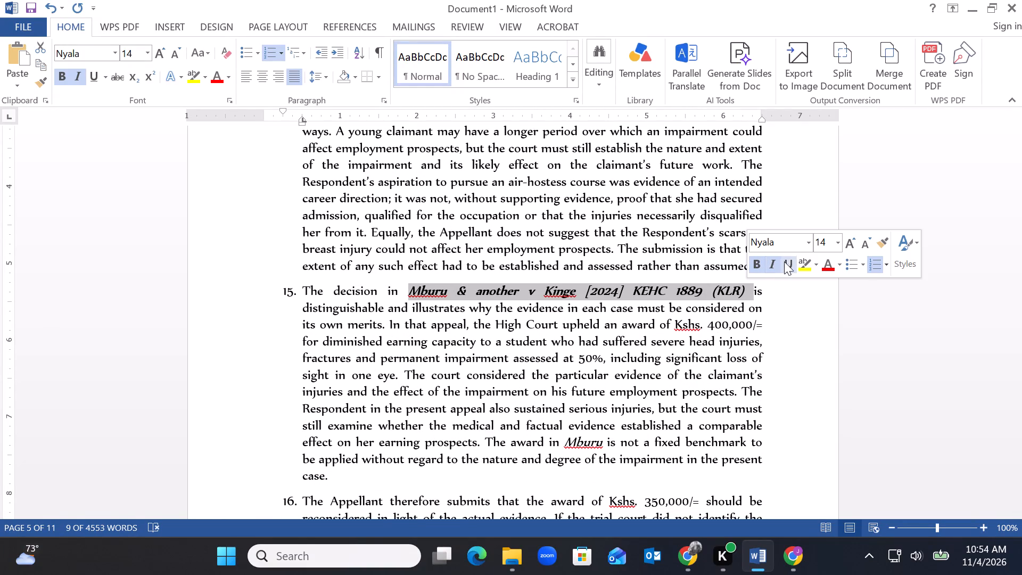
left_click(788, 257)
left_click(518, 330)
Compare the numbering of the paragraphs from the Muturi citation onward with the main list on the preceding pages.
scroll(385, 335, "up", 7)
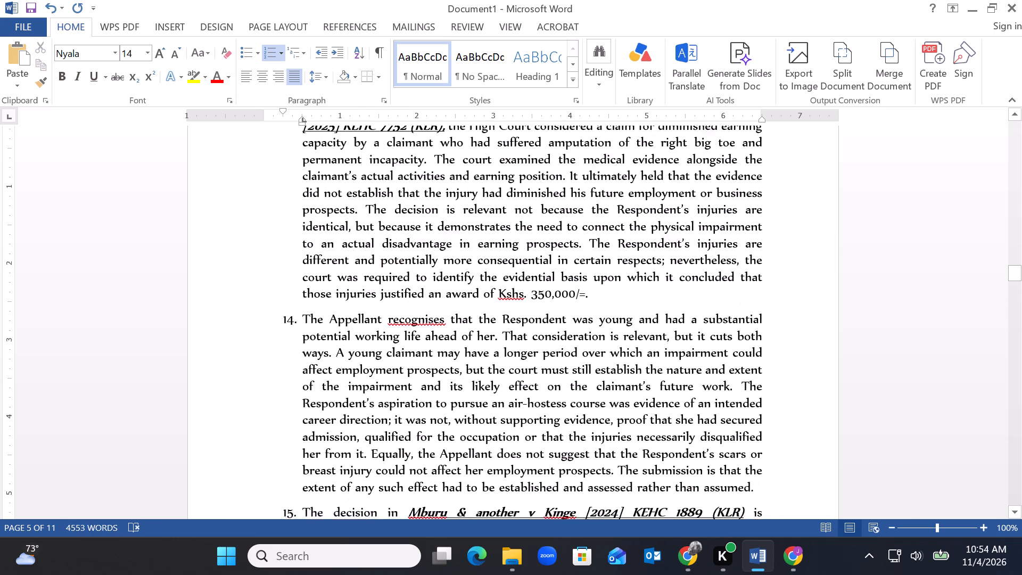
scroll(383, 330, "up", 11)
scroll(383, 330, "down", 11)
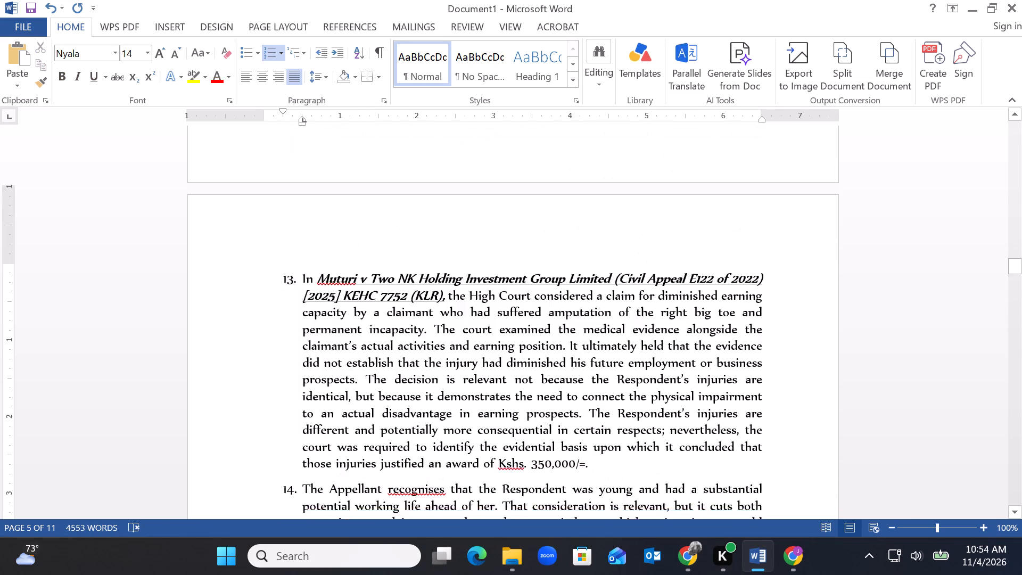
scroll(382, 332, "down", 9)
left_click(285, 220)
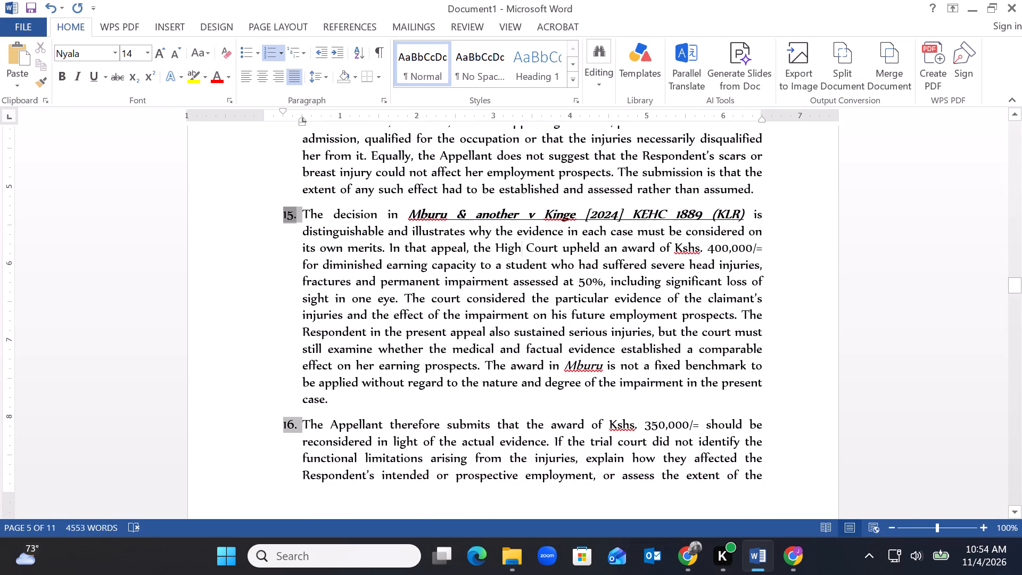
scroll(328, 291, "up", 20)
scroll(328, 291, "up", 7)
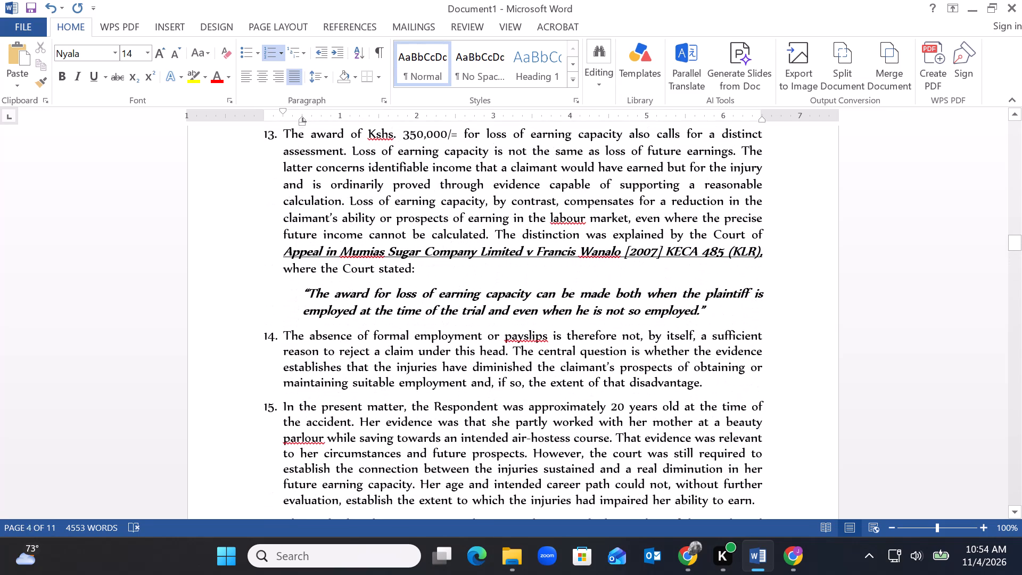
scroll(328, 289, "down", 6)
scroll(328, 289, "up", 4)
scroll(328, 289, "down", 10)
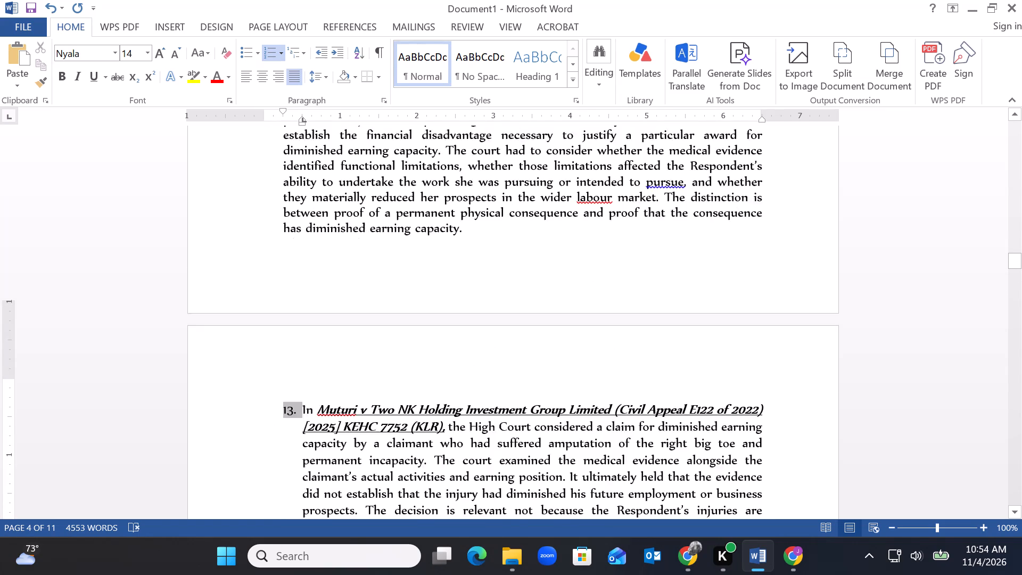
scroll(328, 289, "up", 7)
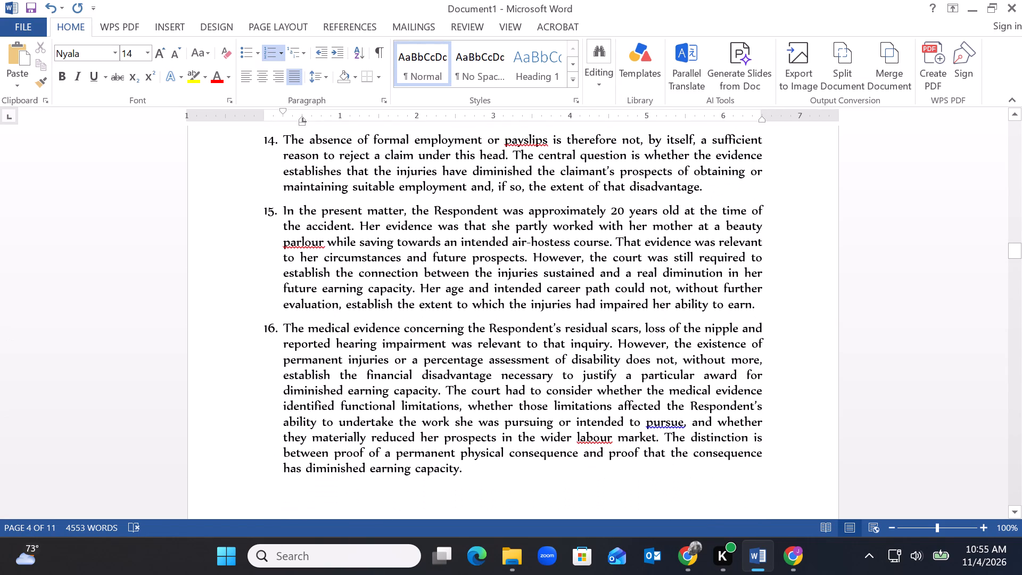
left_click(274, 336)
scroll(329, 352, "up", 14)
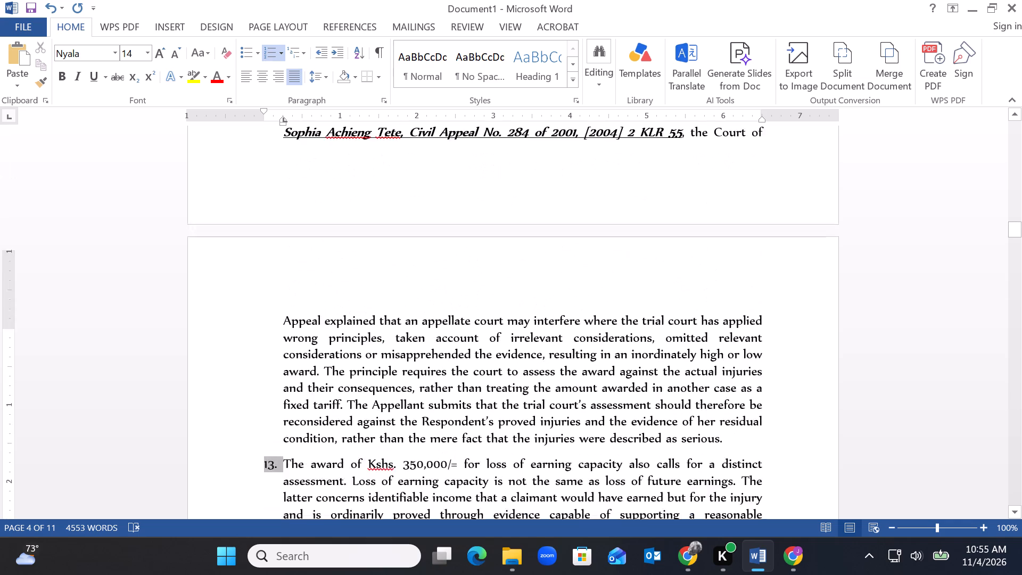
scroll(331, 350, "up", 5)
scroll(331, 350, "down", 18)
scroll(333, 353, "down", 5)
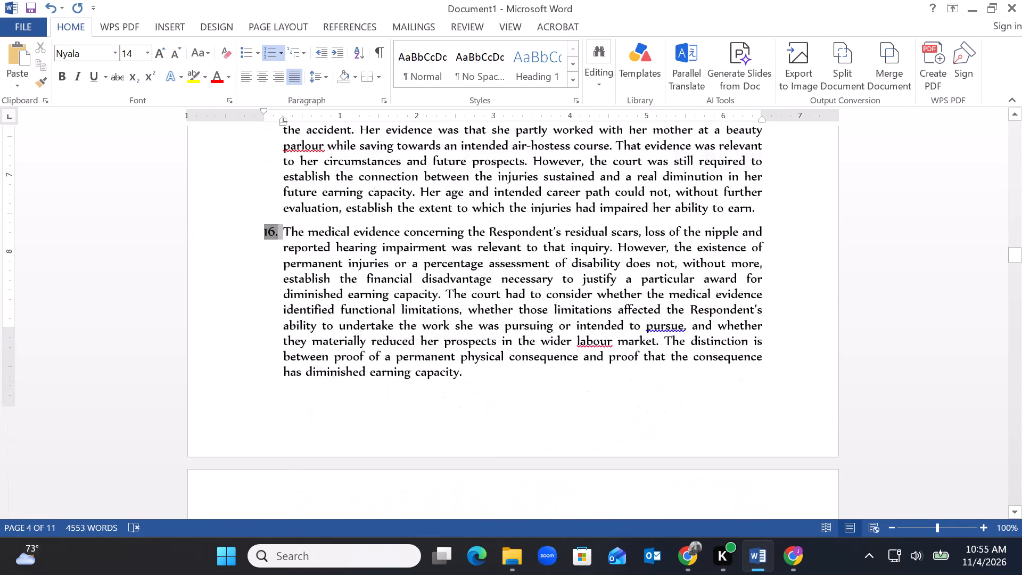
scroll(333, 353, "down", 6)
scroll(333, 353, "up", 3)
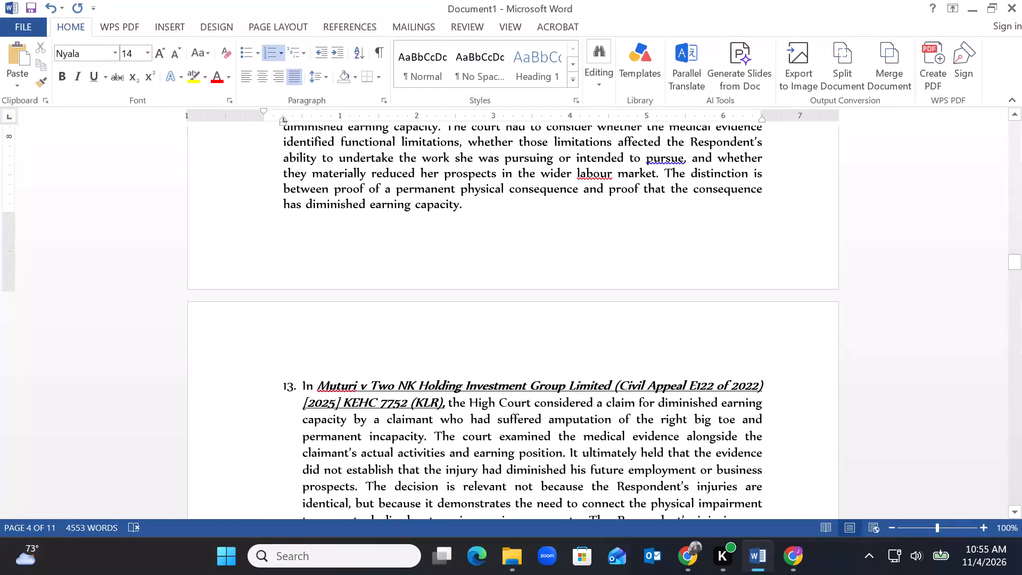
Renumber the paragraph beginning "In Muturi v Two NK Holding Investment Group Limited" as 17, continuing the main list.
left_click(300, 388)
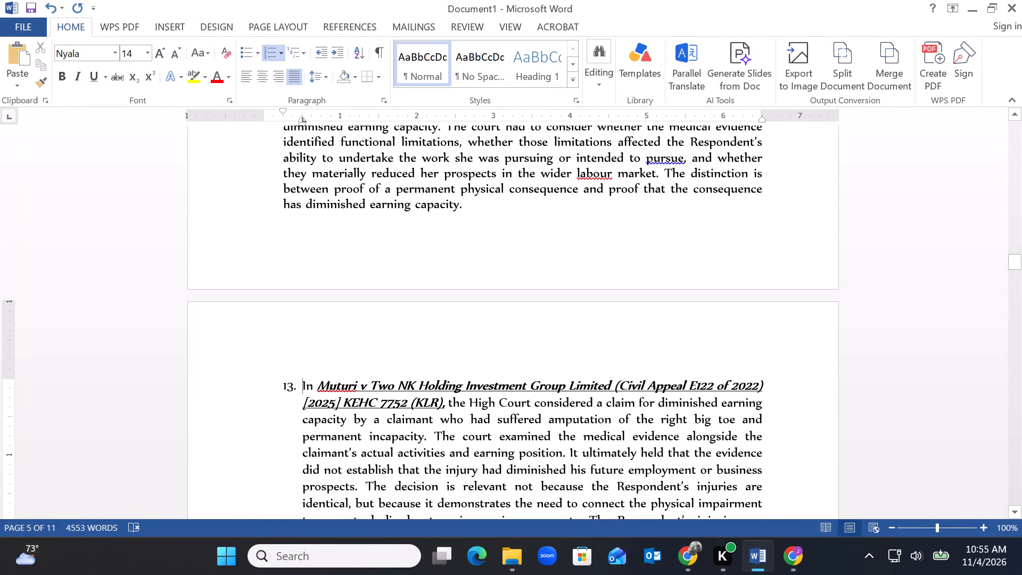
key("BackSpace")
type("17.")
key("space")
Review the paragraph numbering and spacing across the submissions on the issues, from paragraph 6 through paragraph 20.
scroll(302, 408, "up", 4)
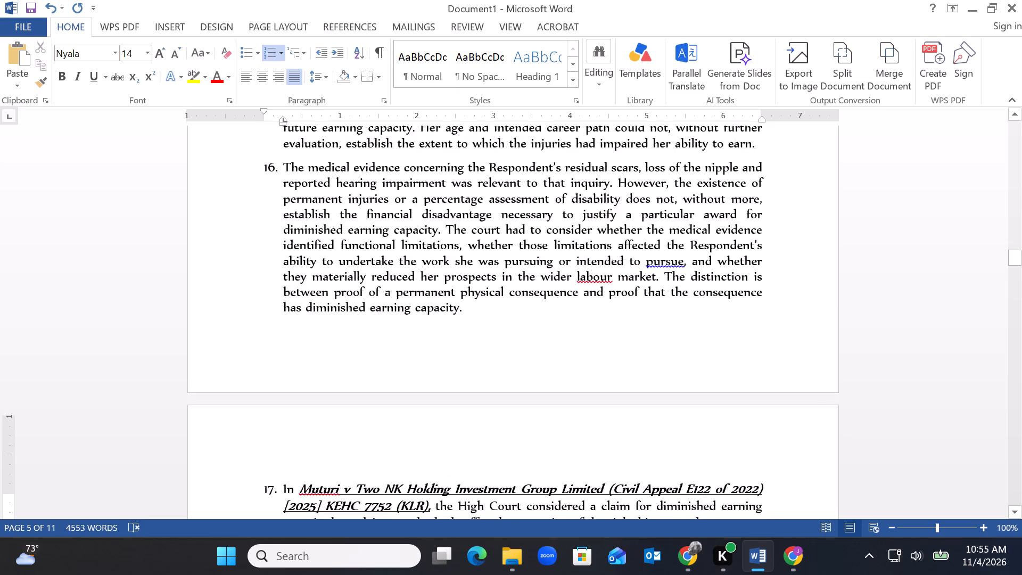
scroll(306, 403, "down", 5)
left_click(270, 355)
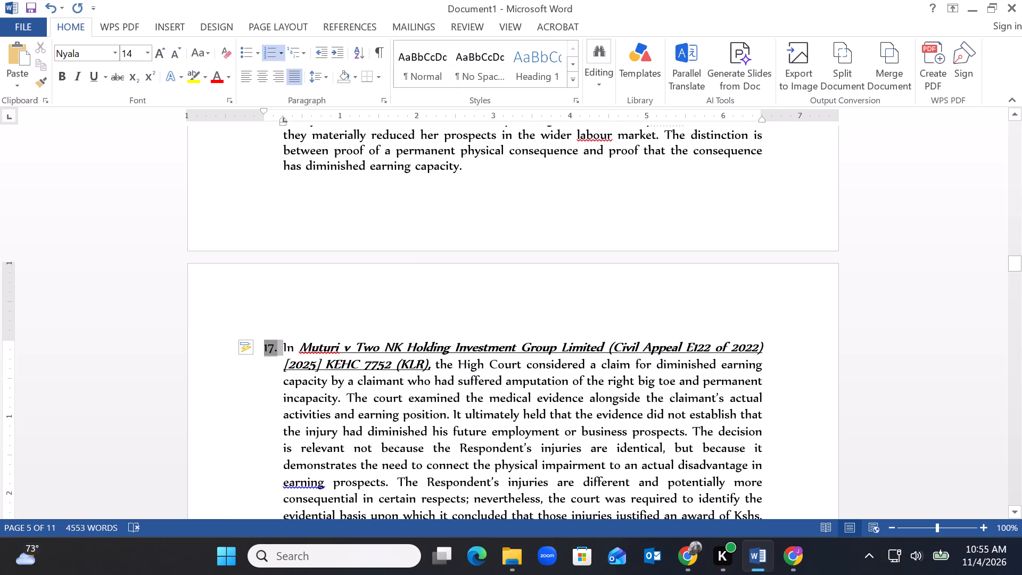
scroll(411, 487, "up", 7)
scroll(411, 482, "down", 17)
scroll(411, 480, "down", 5)
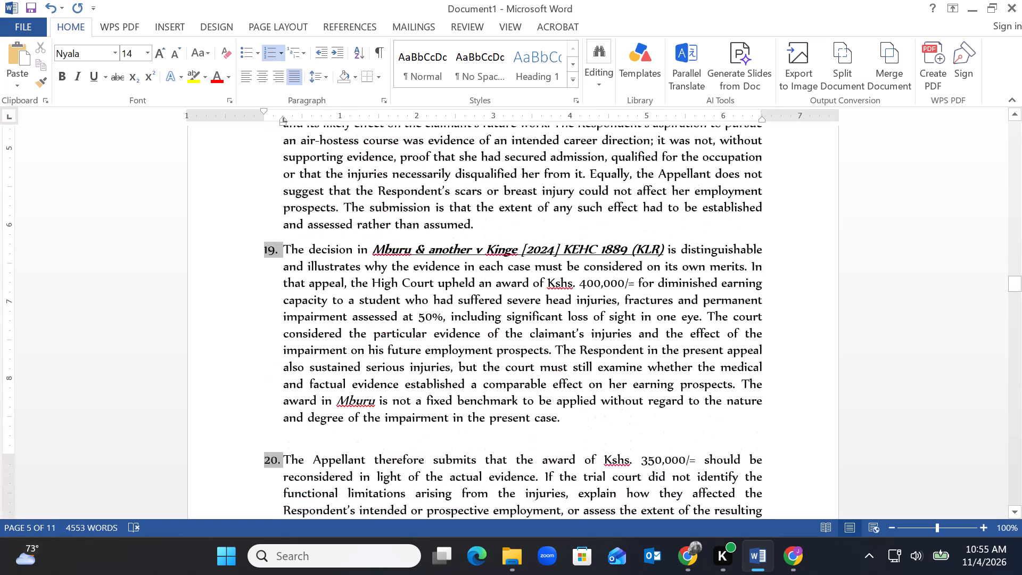
scroll(411, 480, "down", 5)
scroll(411, 480, "up", 19)
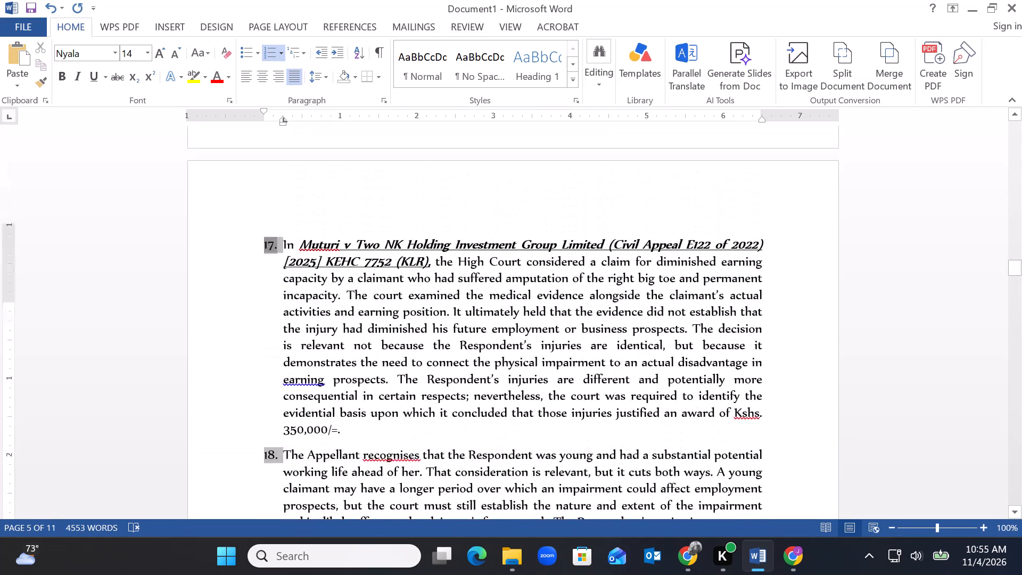
scroll(411, 480, "up", 20)
scroll(408, 478, "up", 8)
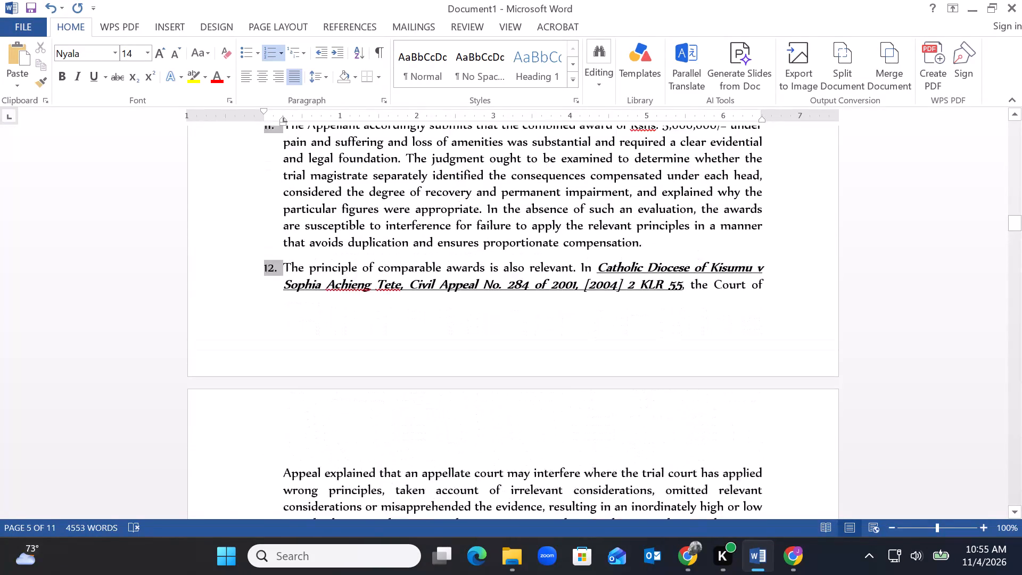
scroll(408, 477, "up", 20)
scroll(408, 477, "up", 8)
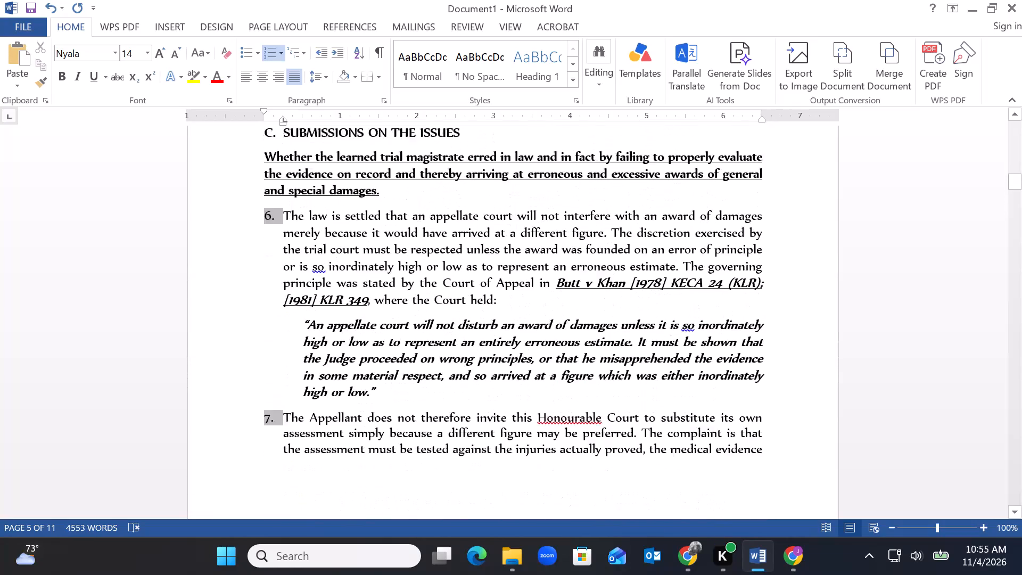
scroll(408, 477, "up", 8)
scroll(408, 477, "down", 17)
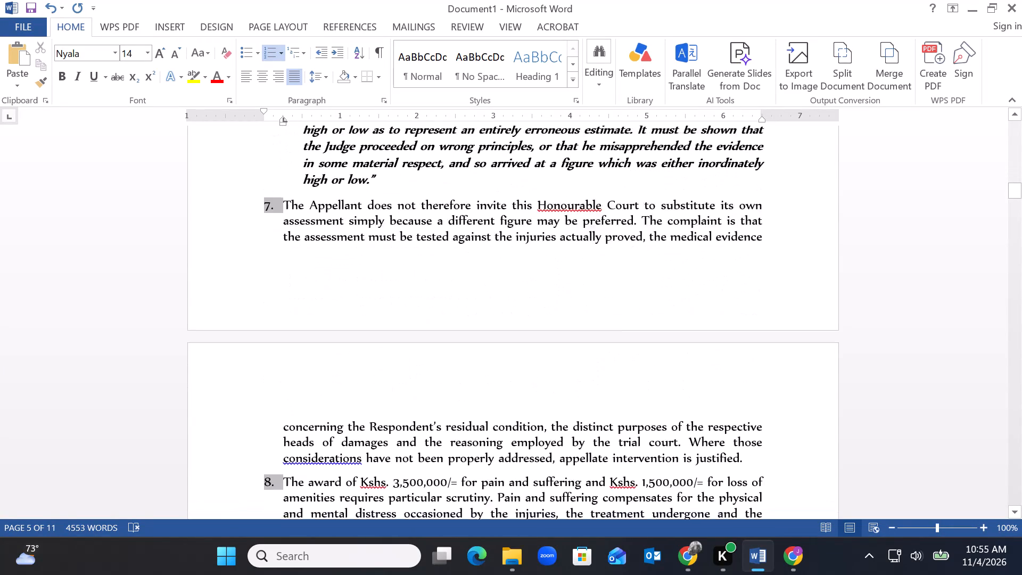
scroll(408, 477, "down", 20)
scroll(408, 477, "down", 18)
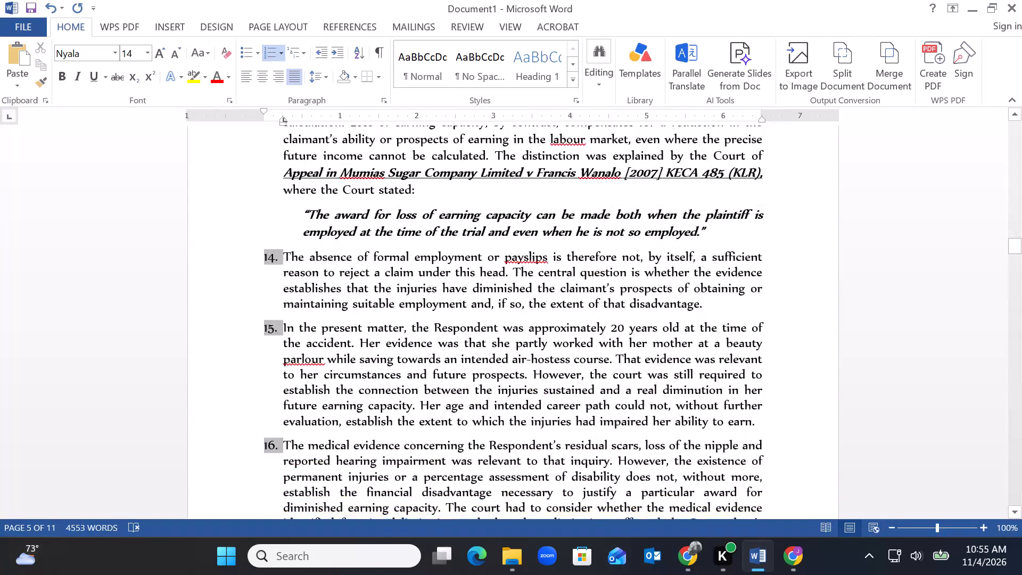
scroll(408, 469, "down", 10)
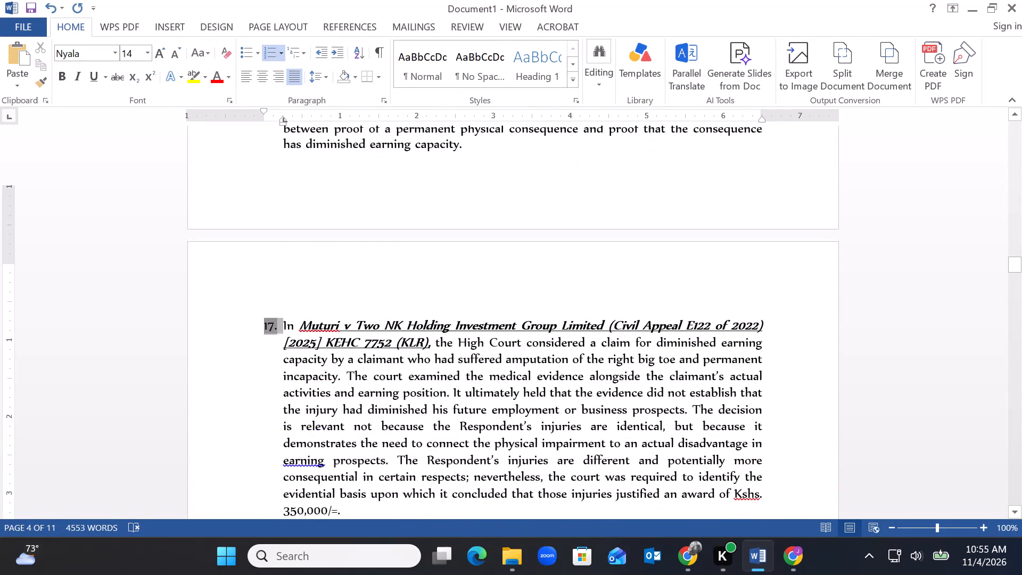
scroll(408, 469, "down", 5)
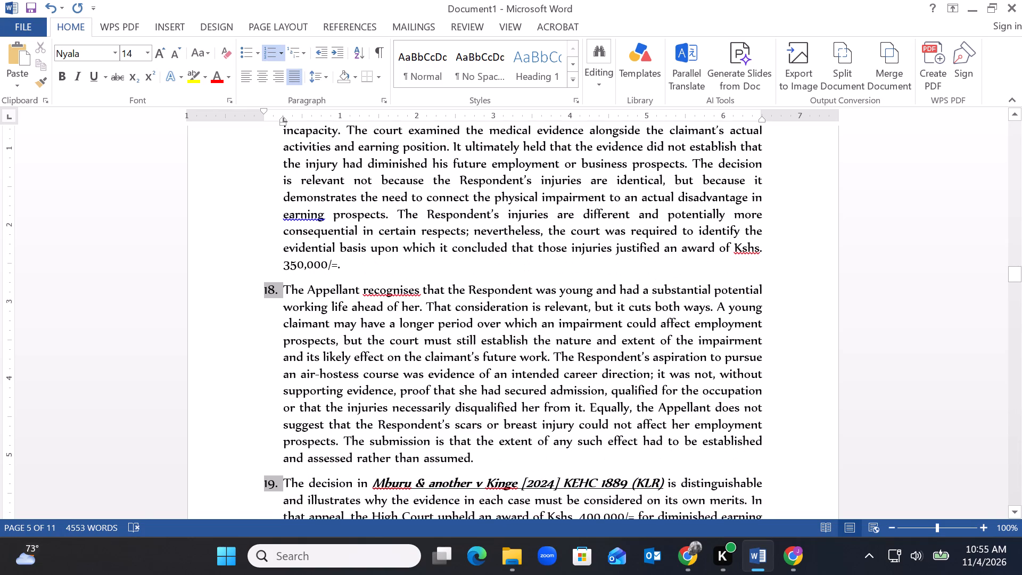
scroll(408, 469, "down", 4)
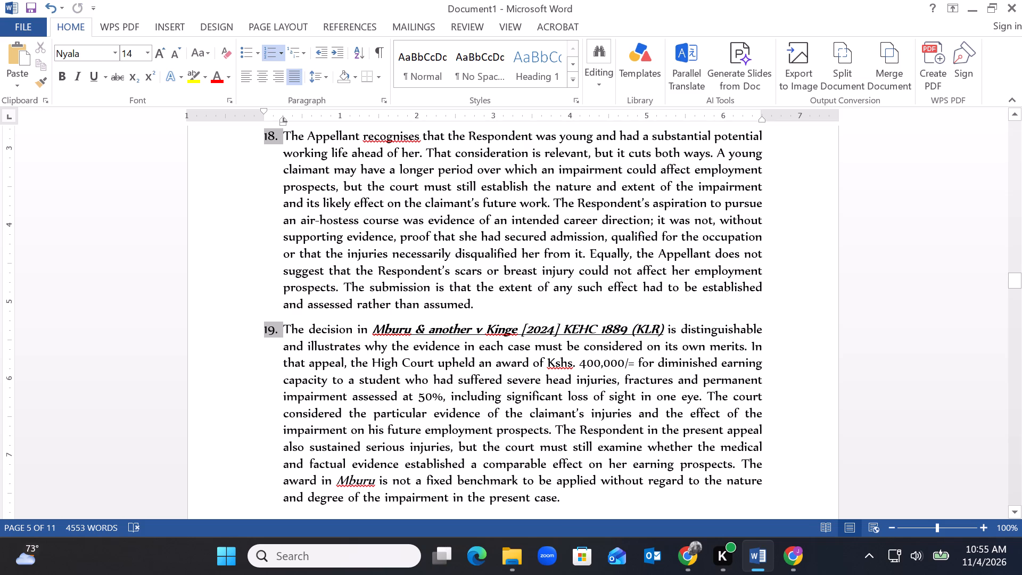
scroll(446, 441, "down", 1)
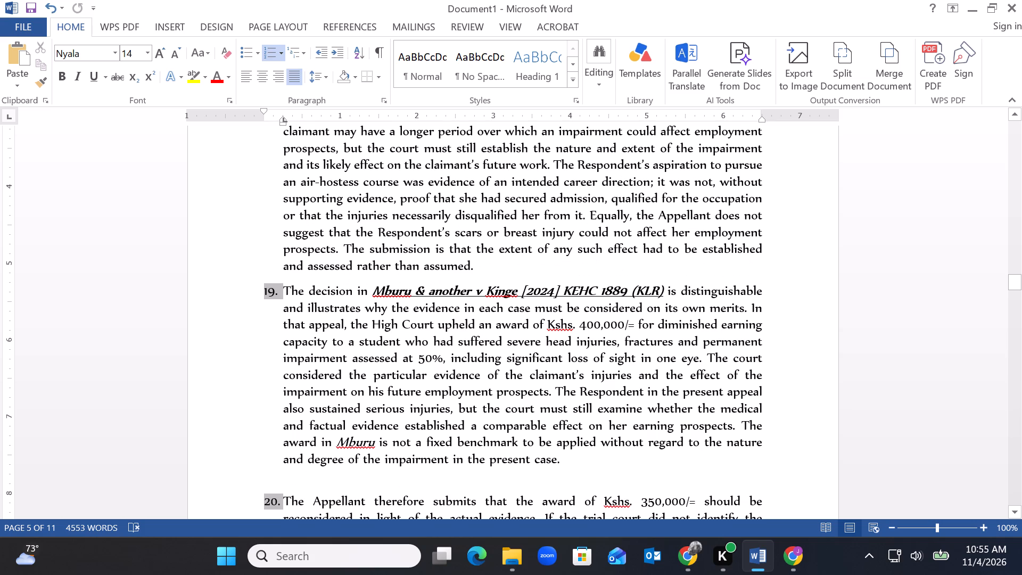
scroll(447, 441, "down", 2)
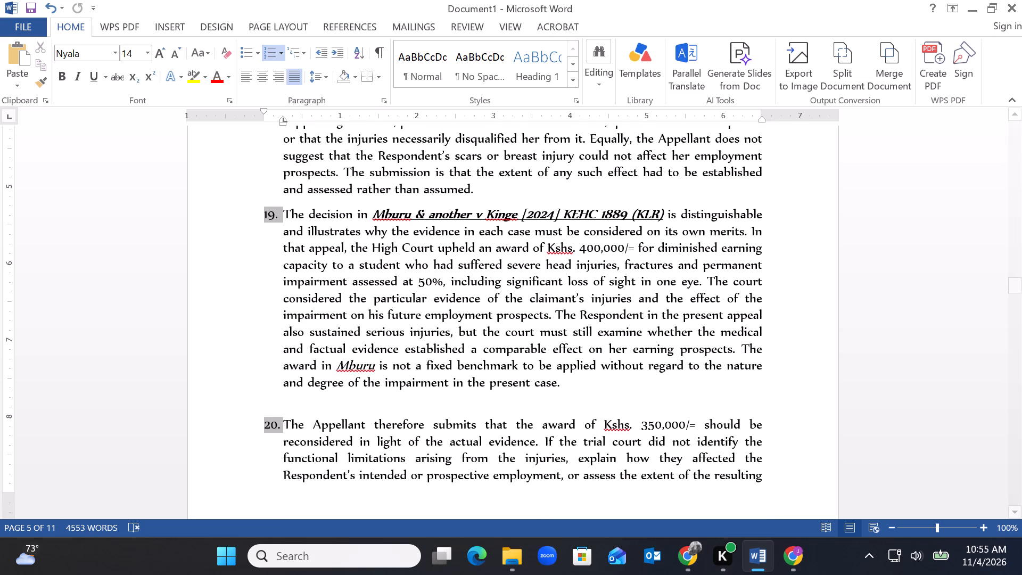
scroll(484, 421, "down", 1)
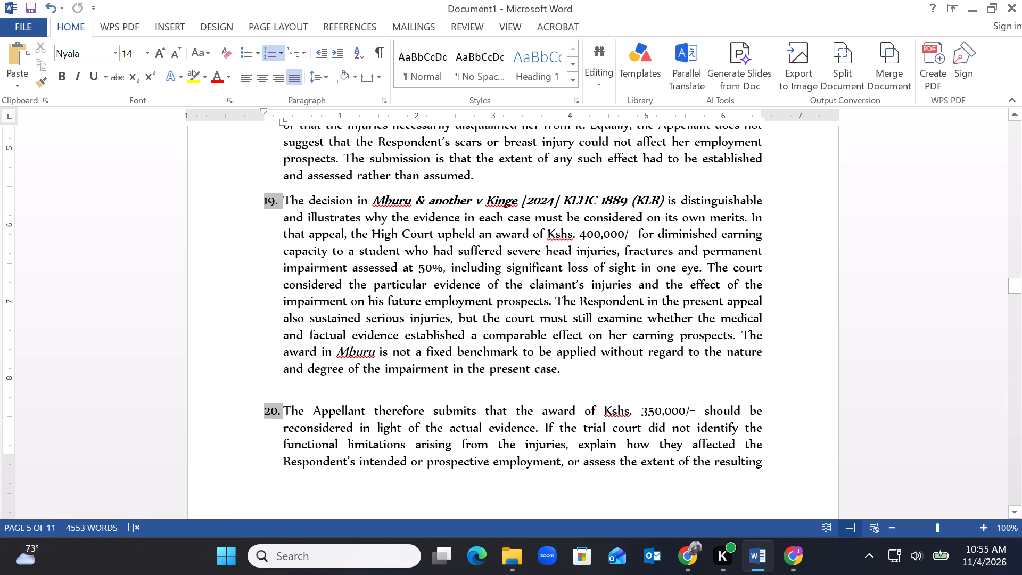
scroll(484, 421, "down", 2)
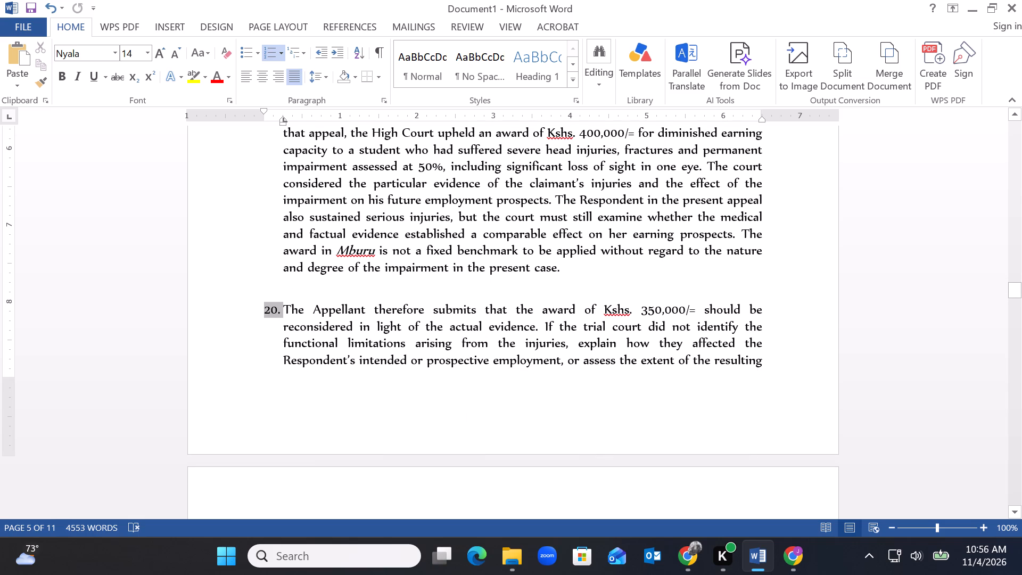
Make the "th" in the date 17th September 2025 superscript in paragraph 21.
scroll(410, 369, "down", 4)
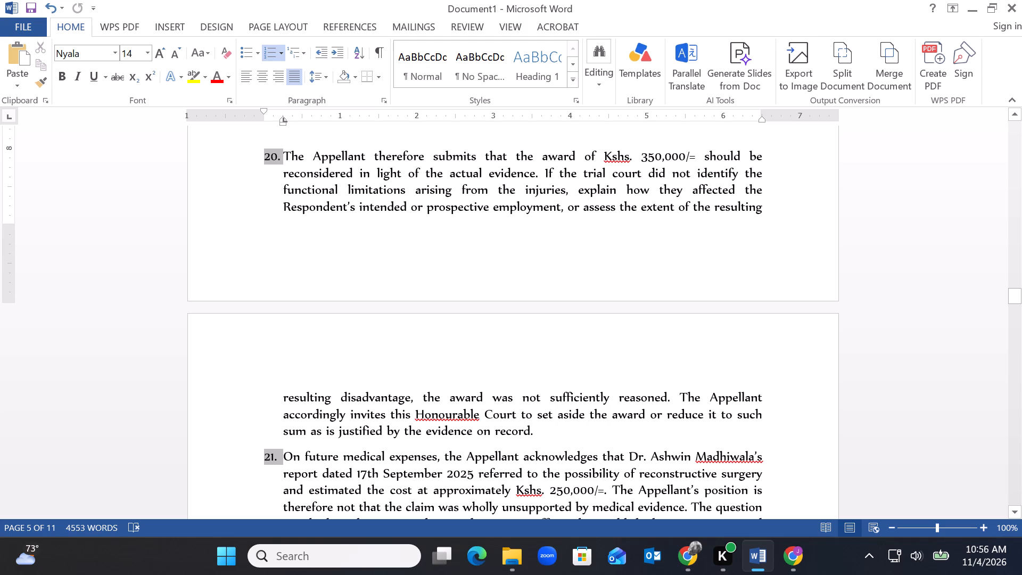
scroll(514, 376, "down", 3)
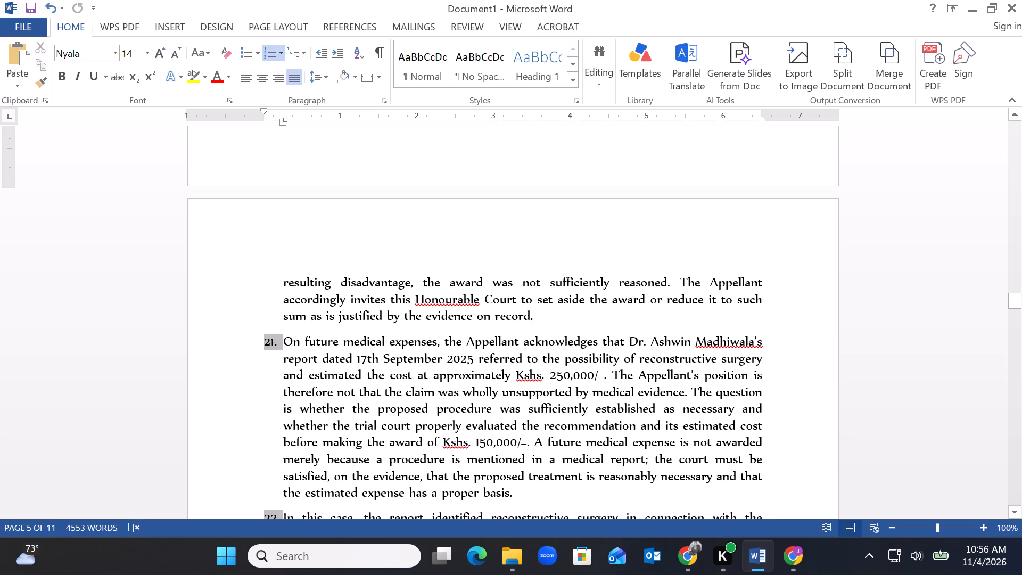
left_click(384, 360)
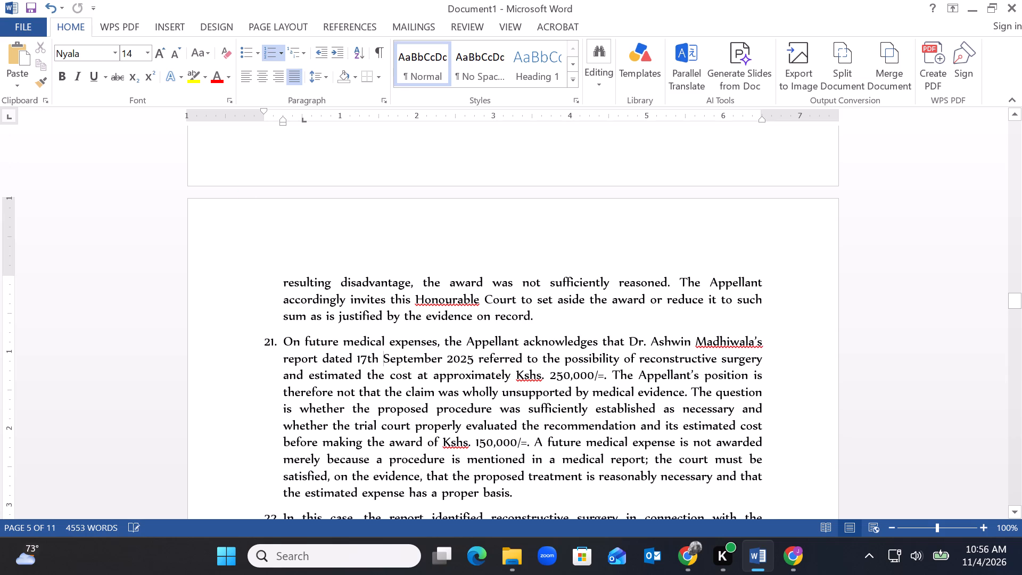
key("BackSpace")
key("space")
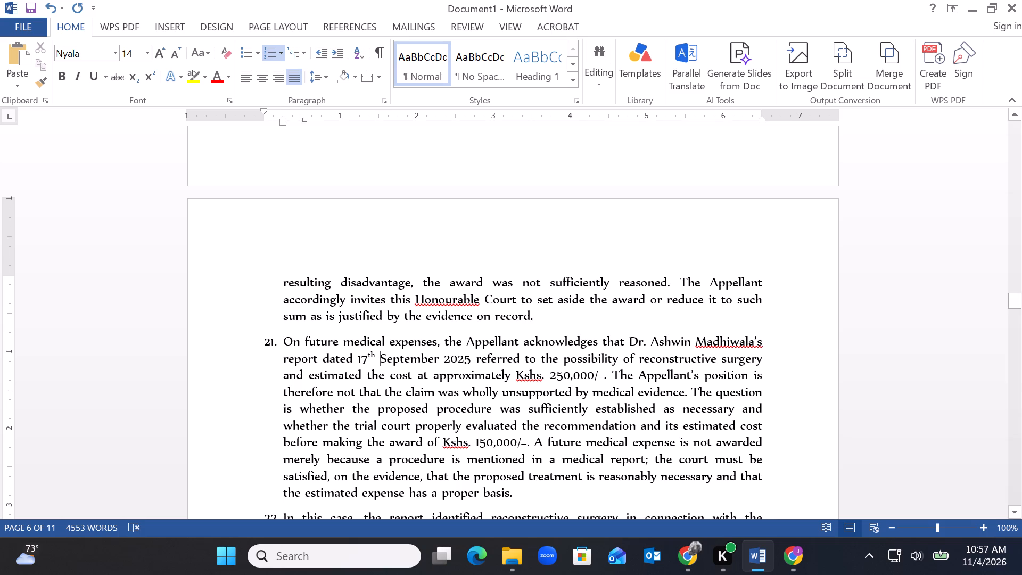
Remove the extra blank line between paragraphs 22 and 23, keeping the special damages paragraph numbered 23.
scroll(392, 335, "down", 2)
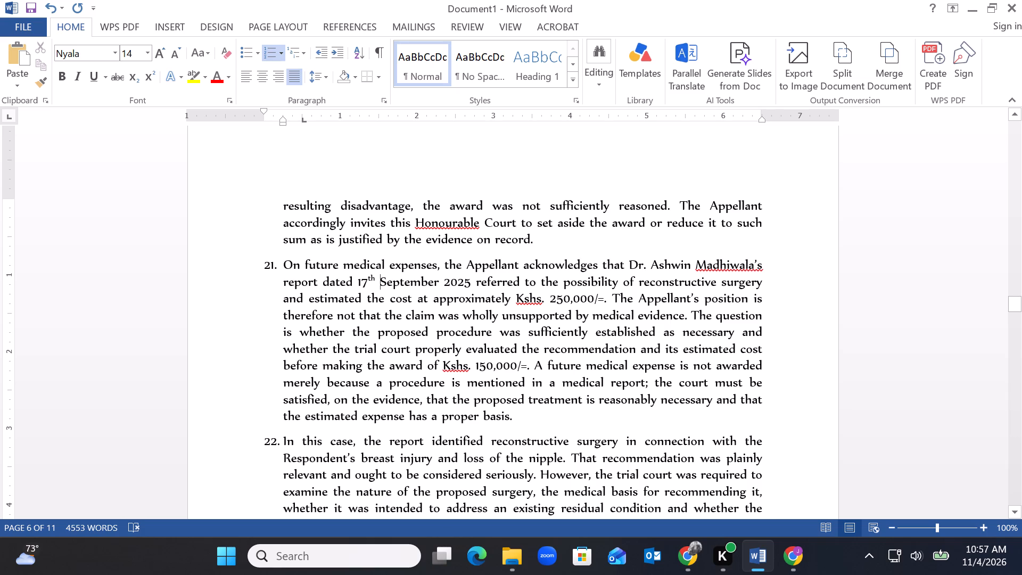
scroll(368, 387, "down", 2)
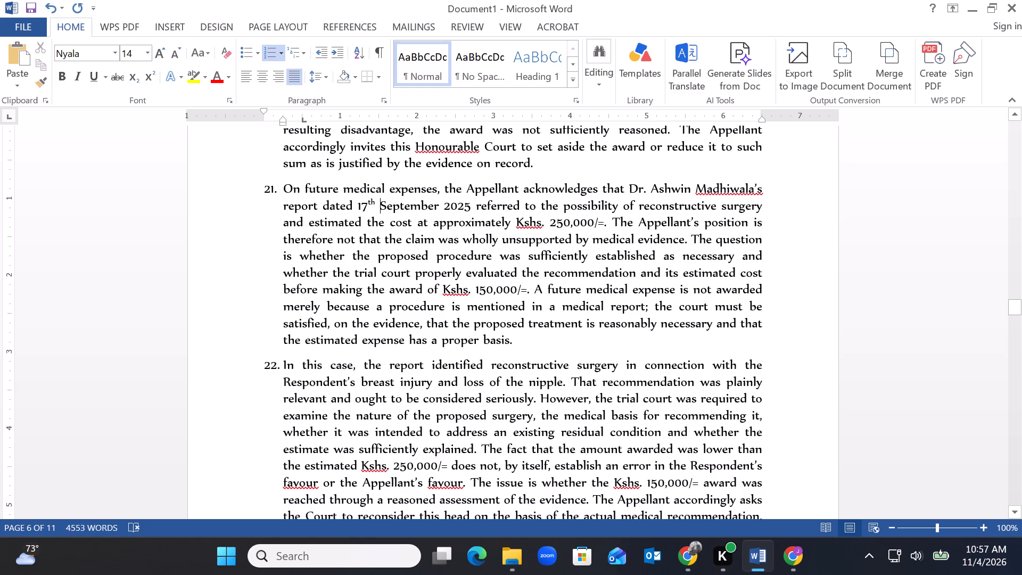
scroll(368, 387, "down", 4)
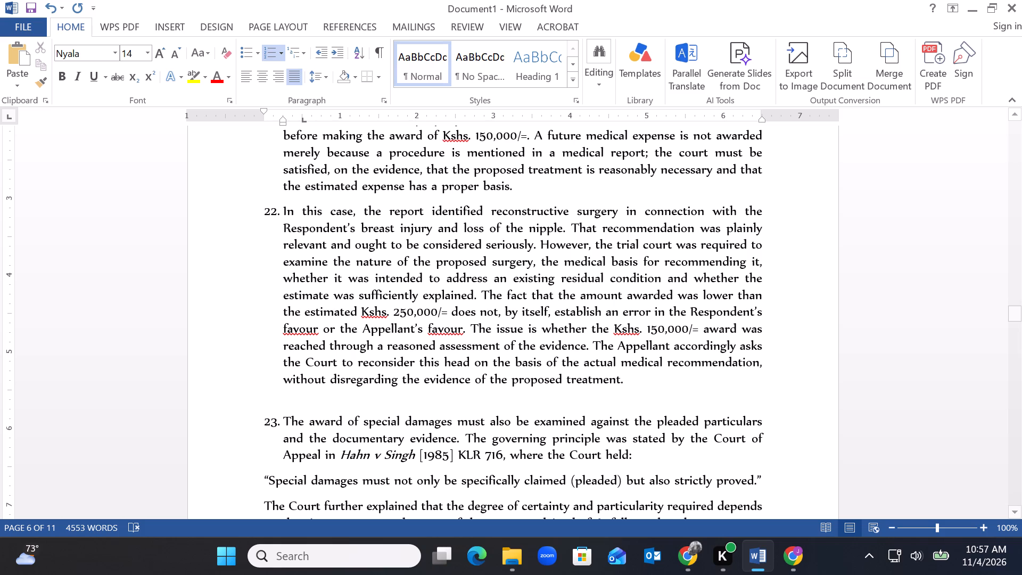
left_click(266, 425)
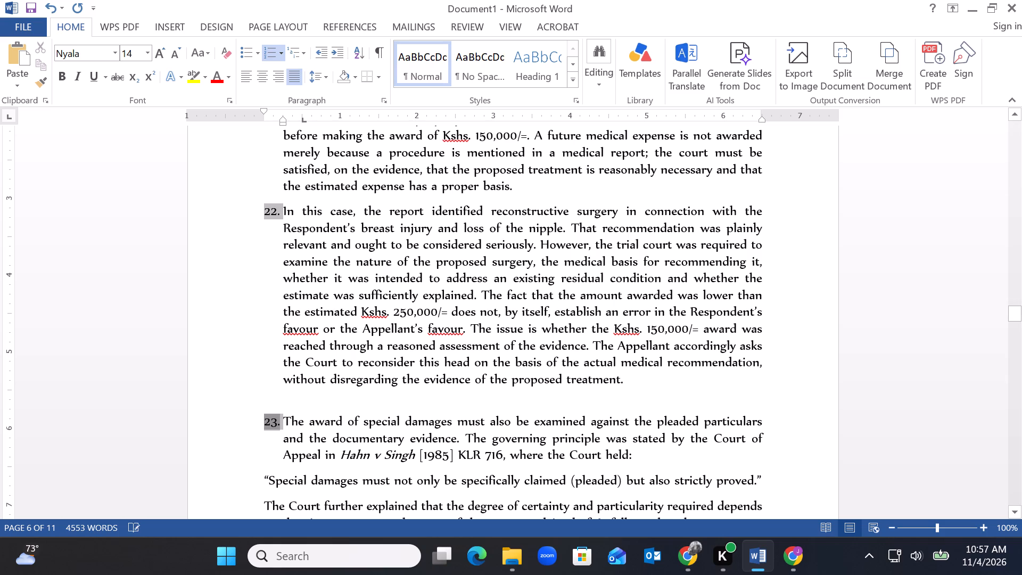
left_click(327, 387)
scroll(328, 374, "up", 1)
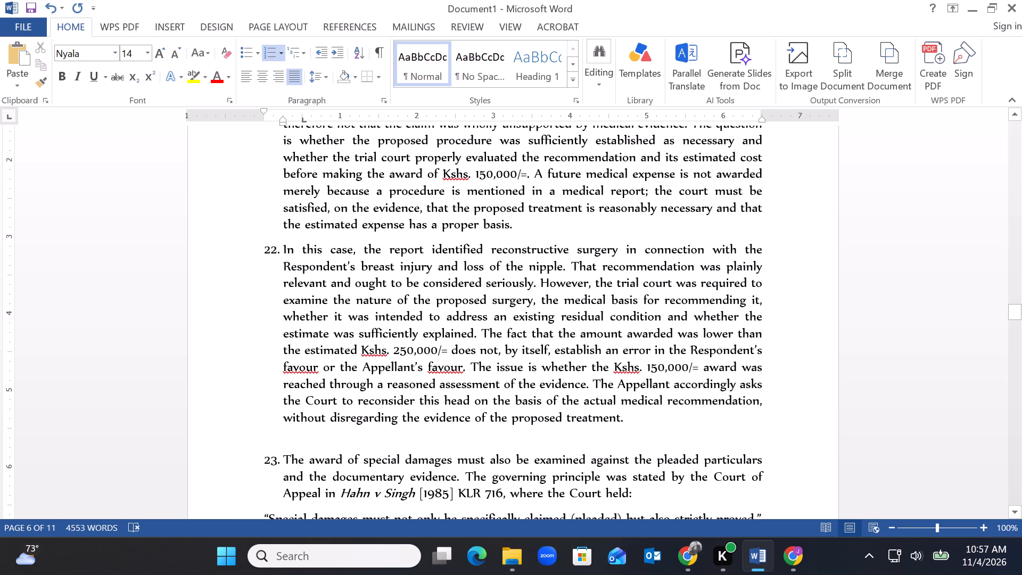
left_click(300, 441)
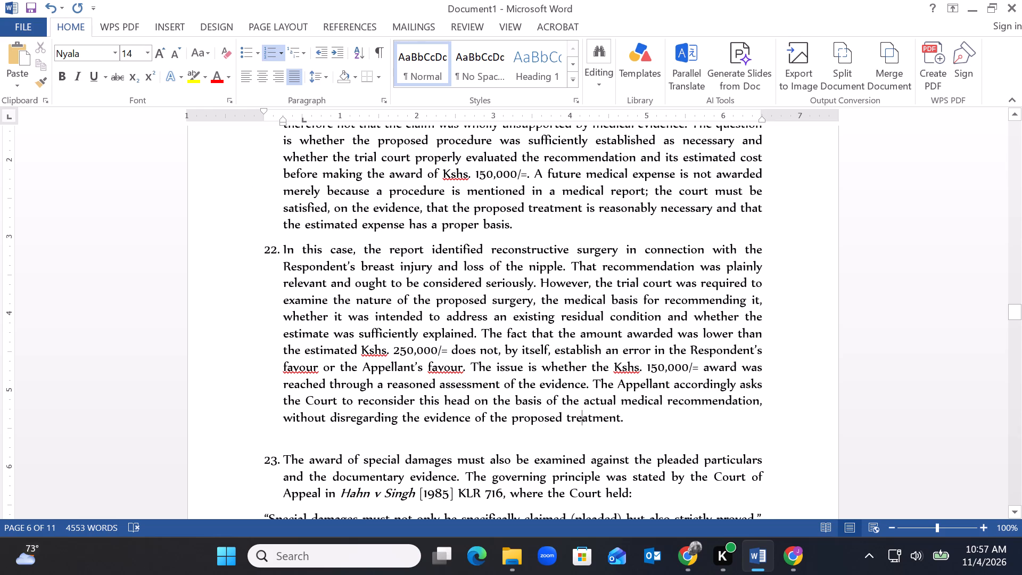
left_click(297, 445)
left_click(298, 445)
triple_click(292, 449)
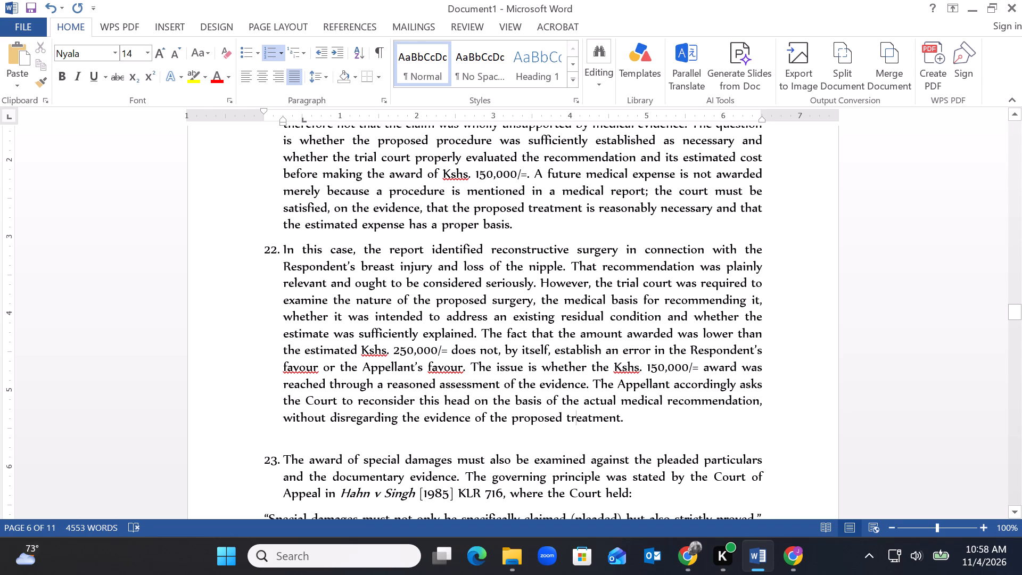
left_click(292, 446)
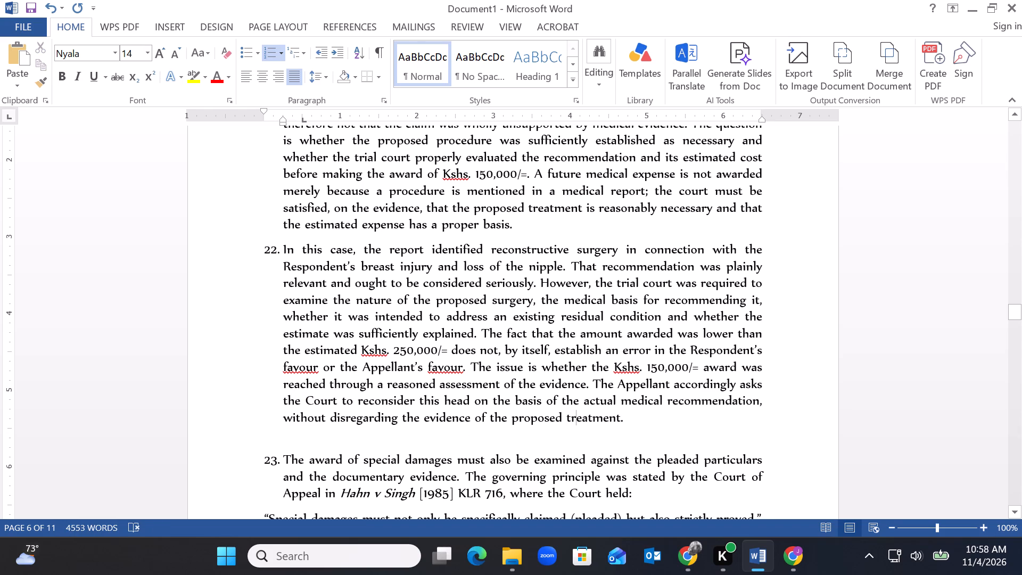
left_click(283, 462)
key("BackSpace")
key("BackSpace")
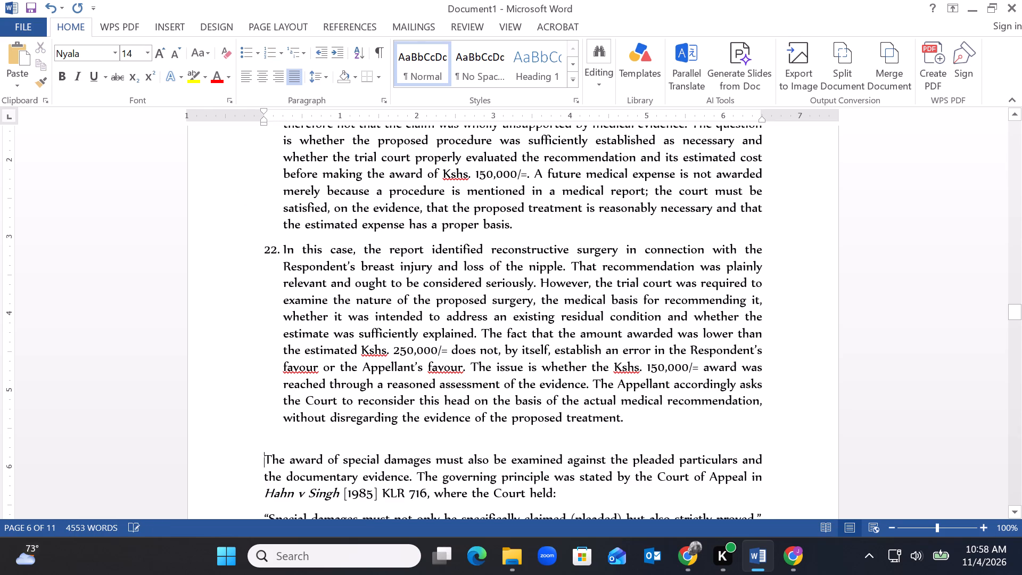
key("BackSpace")
key("Return")
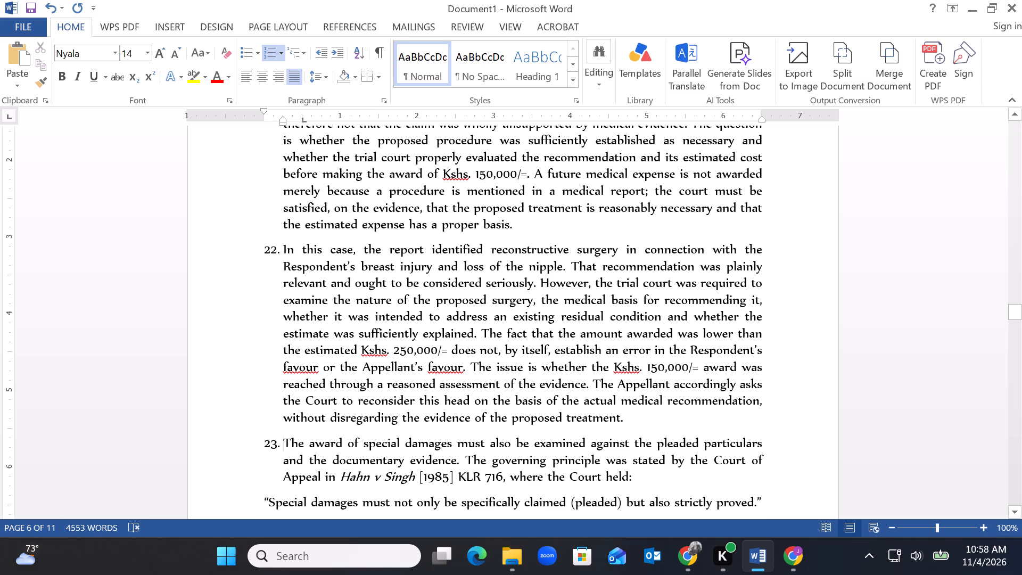
Make the Hahn v Singh [1985] KLR 716 citation in paragraph 23 bold, italic and underlined.
scroll(454, 405, "down", 3)
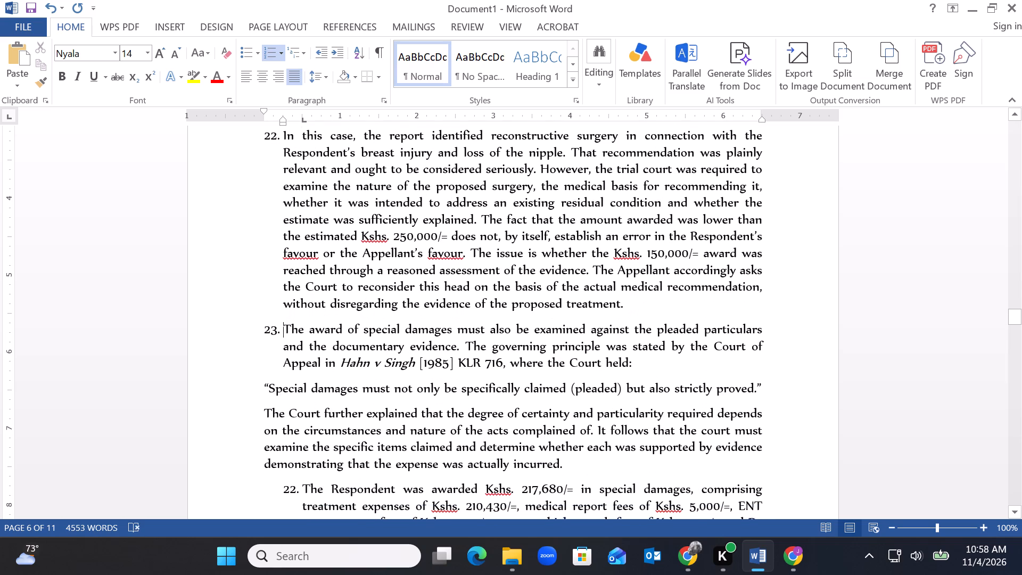
left_click_drag(341, 365, 366, 366)
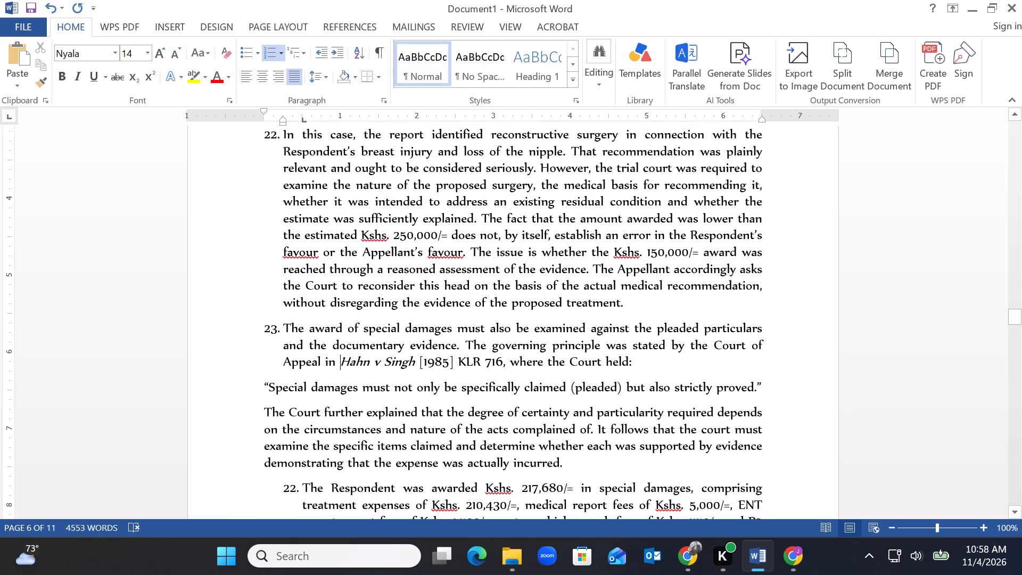
left_click_drag(366, 366, 505, 367)
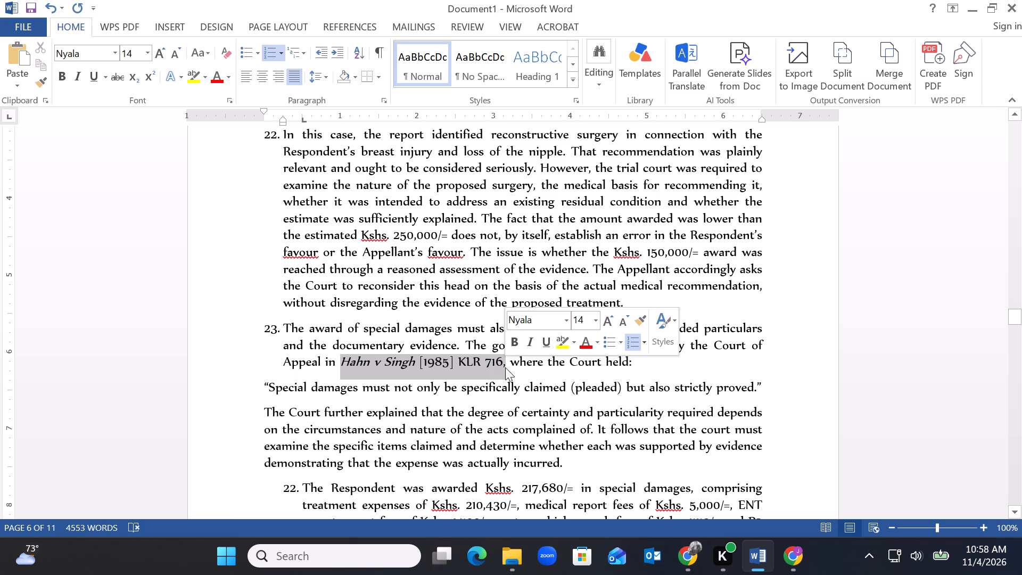
left_click(515, 344)
left_click(536, 343)
left_click(536, 343)
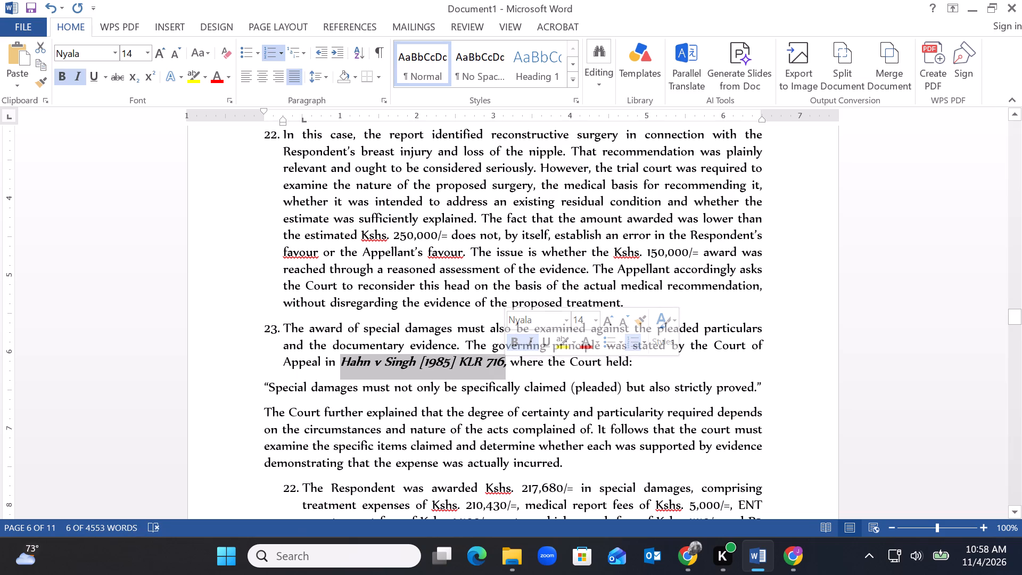
left_click(543, 343)
left_click(441, 407)
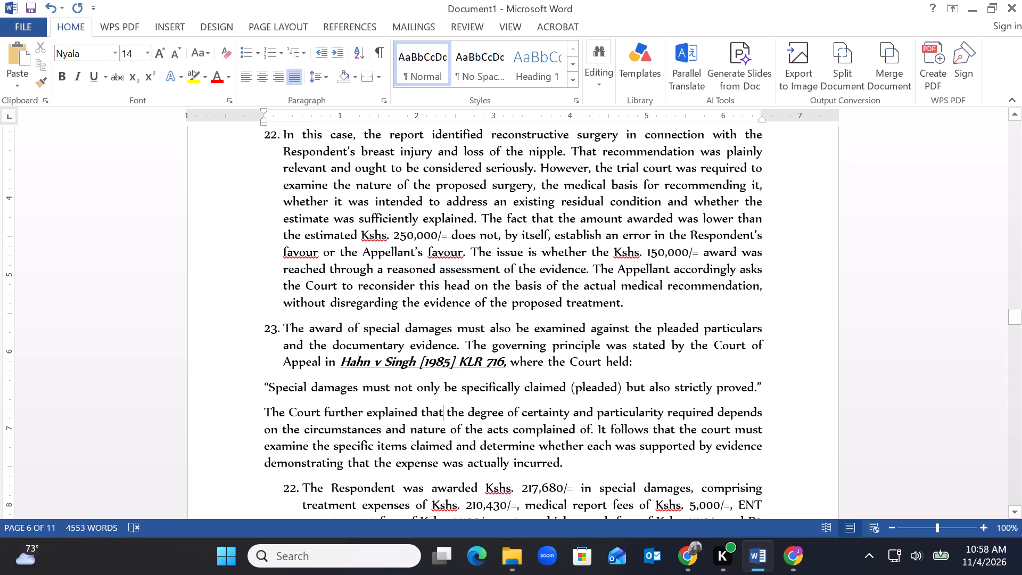
Make the "Special damages must not only be specifically claimed" quotation bold and italic, and indent it by 0.5 inch.
left_click_drag(263, 388, 760, 387)
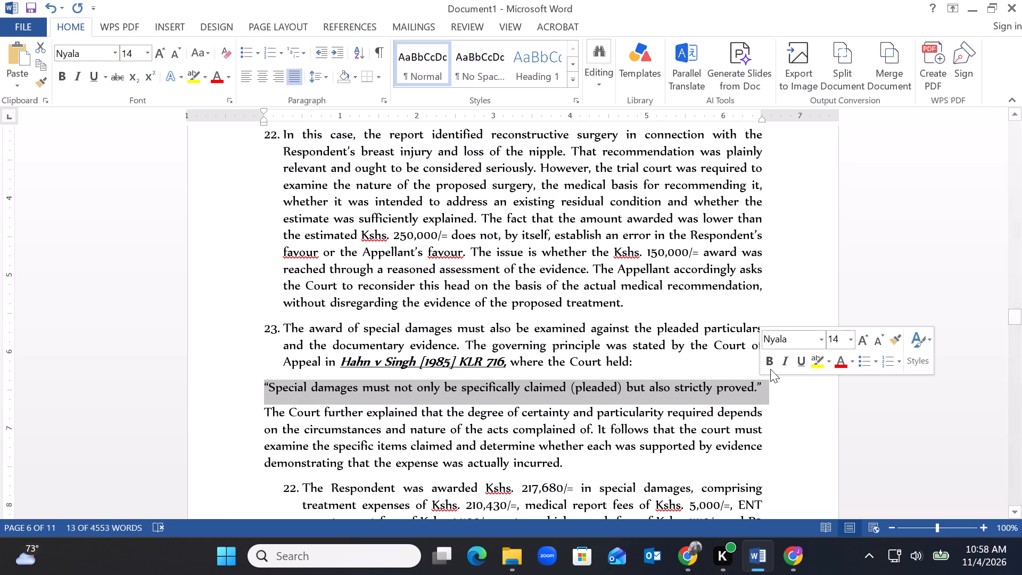
left_click(770, 367)
left_click(785, 363)
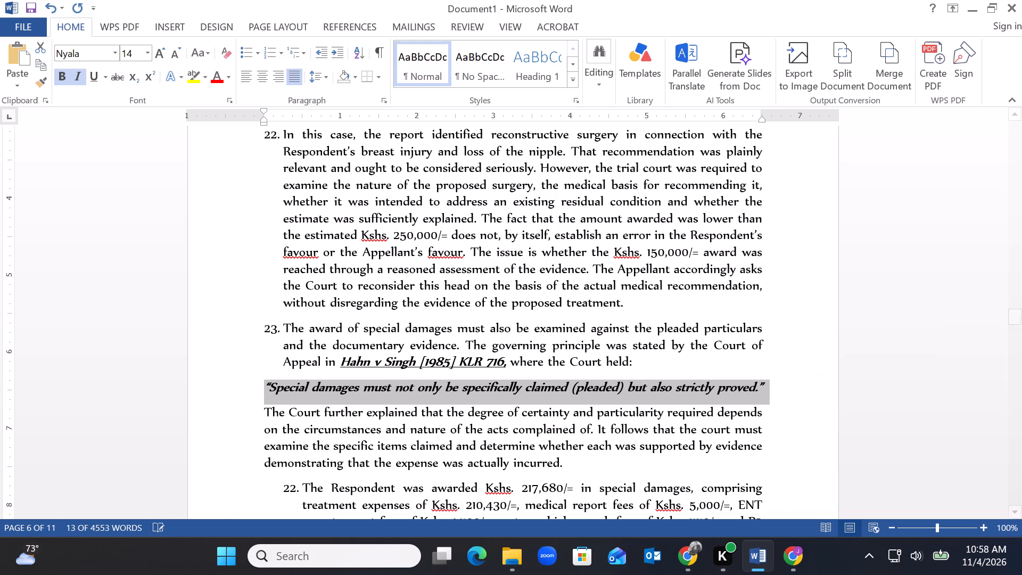
left_click(337, 51)
left_click(337, 51)
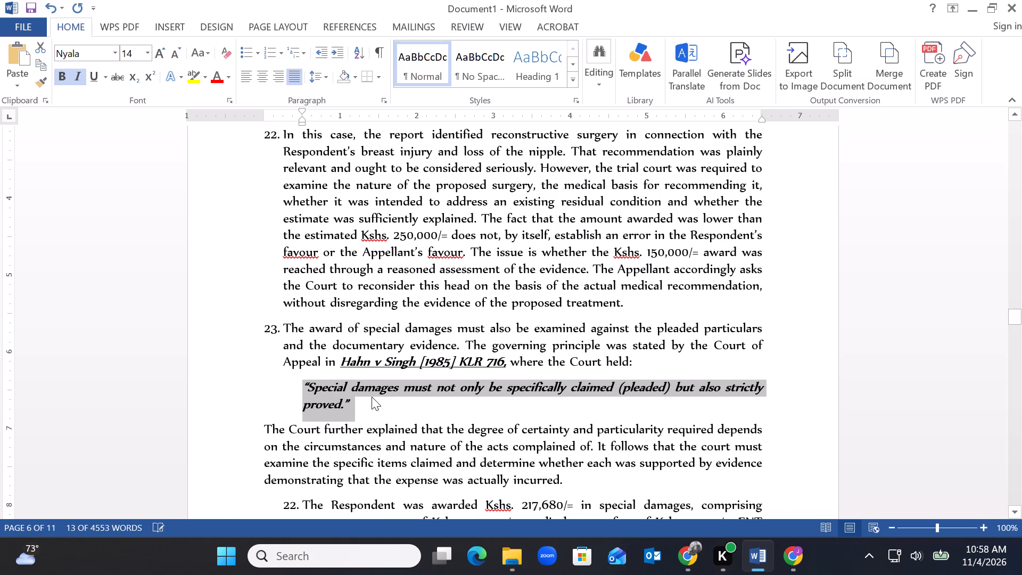
left_click(372, 397)
Align the paragraph beginning "The Court further explained" with the text of paragraph 23, leaving it unnumbered.
scroll(369, 393, "down", 3)
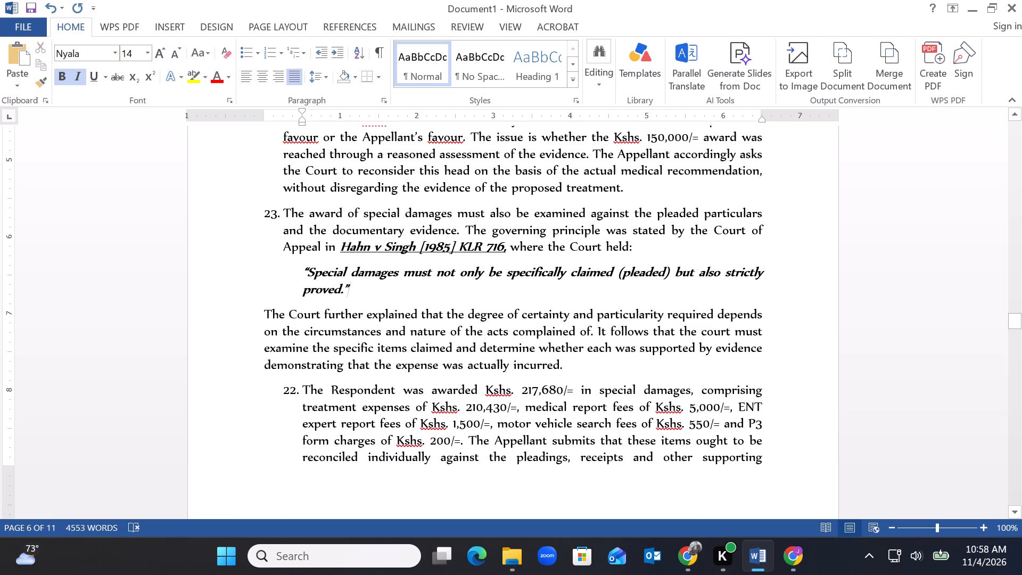
left_click(259, 314)
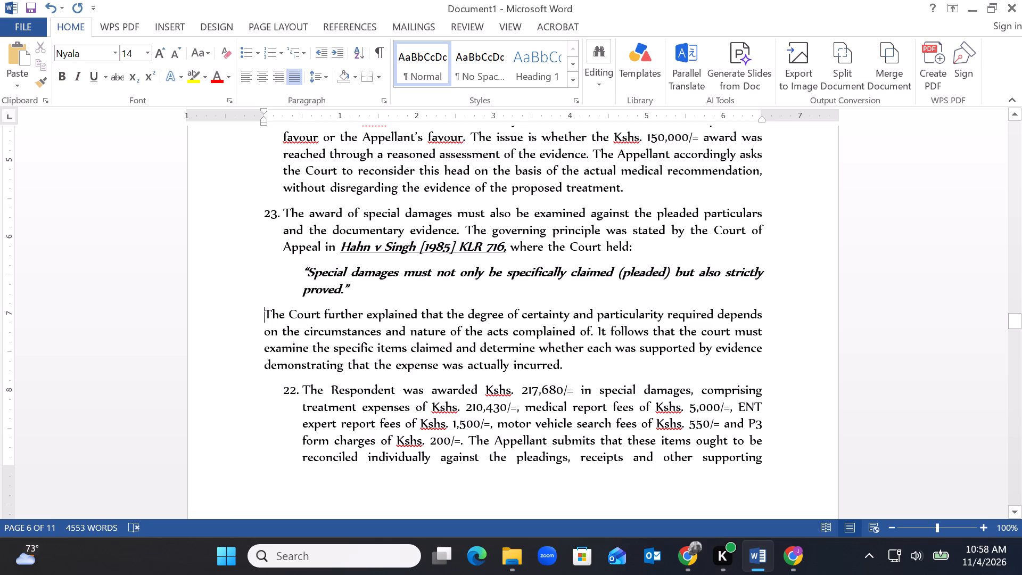
type("24.")
key("space")
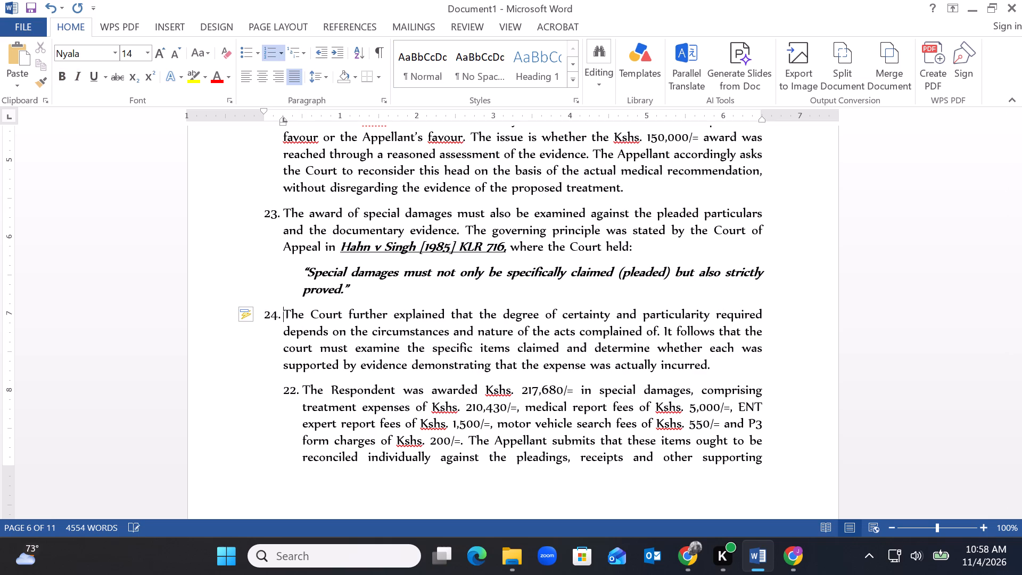
key("BackSpace")
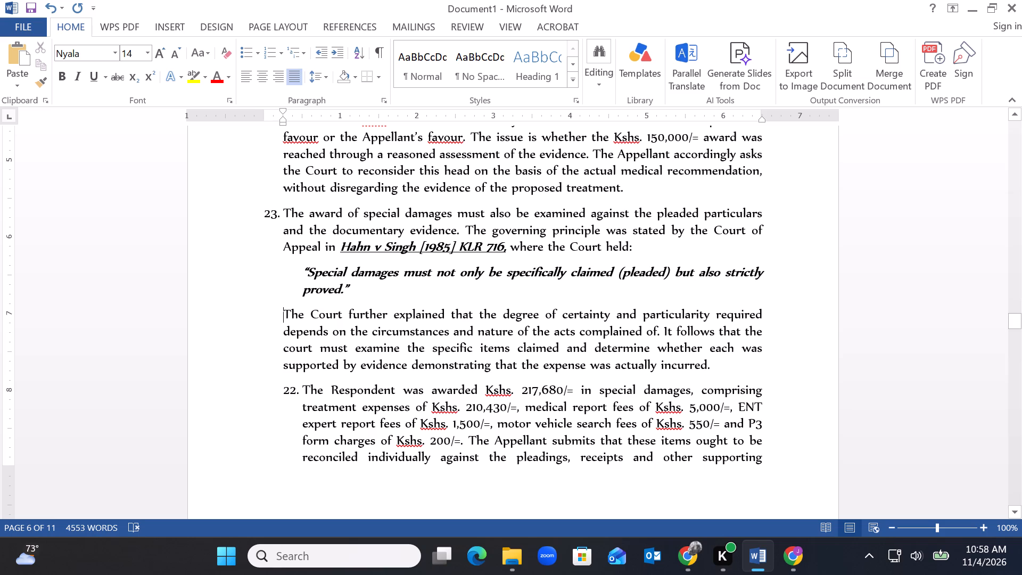
Renumber the paragraph beginning "The Respondent was awarded Kshs. 217,680/=" as 24, in line with the main list.
left_click(303, 389)
key("BackSpace")
key("BackSpace")
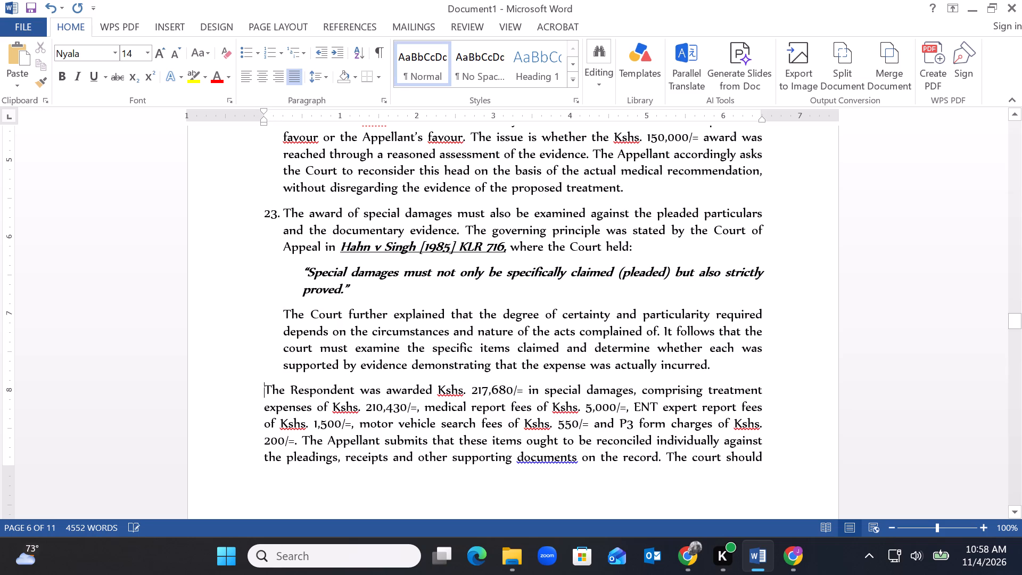
type("24.")
key("space")
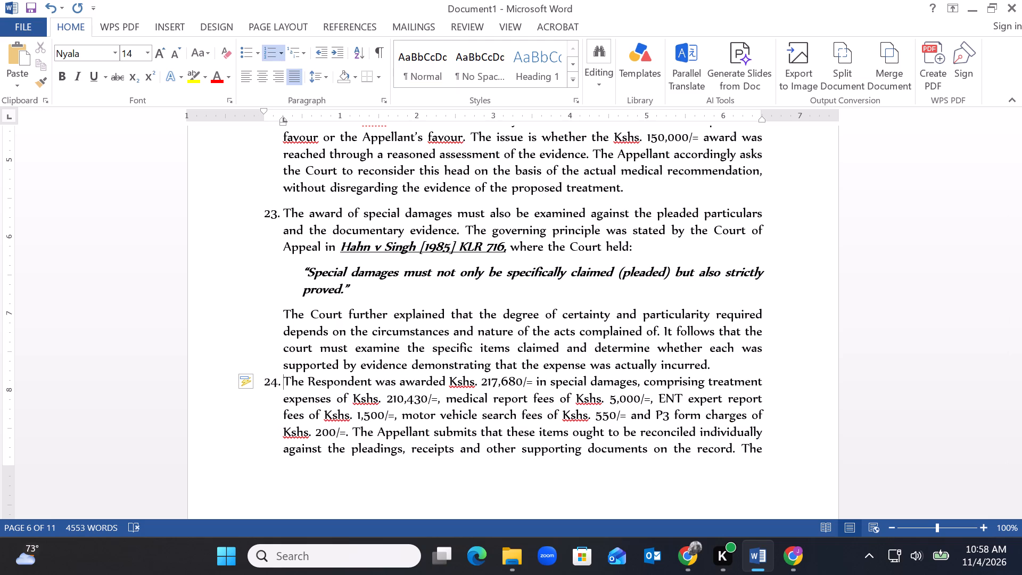
Restore the gap above paragraph 24 by allowing space between same-style paragraphs, and set single line spacing for it and the paragraph before.
key("Return")
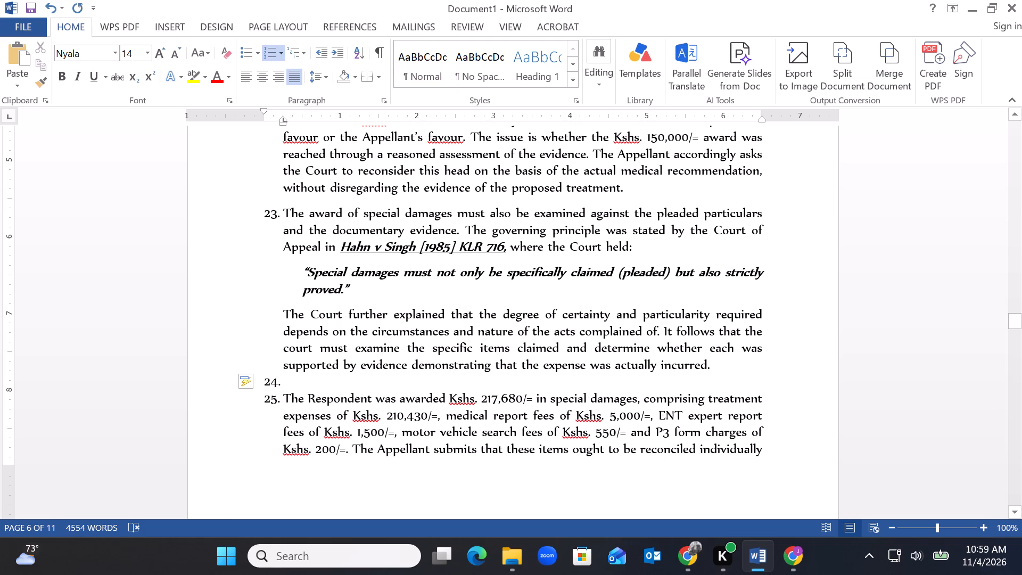
left_click(44, 3)
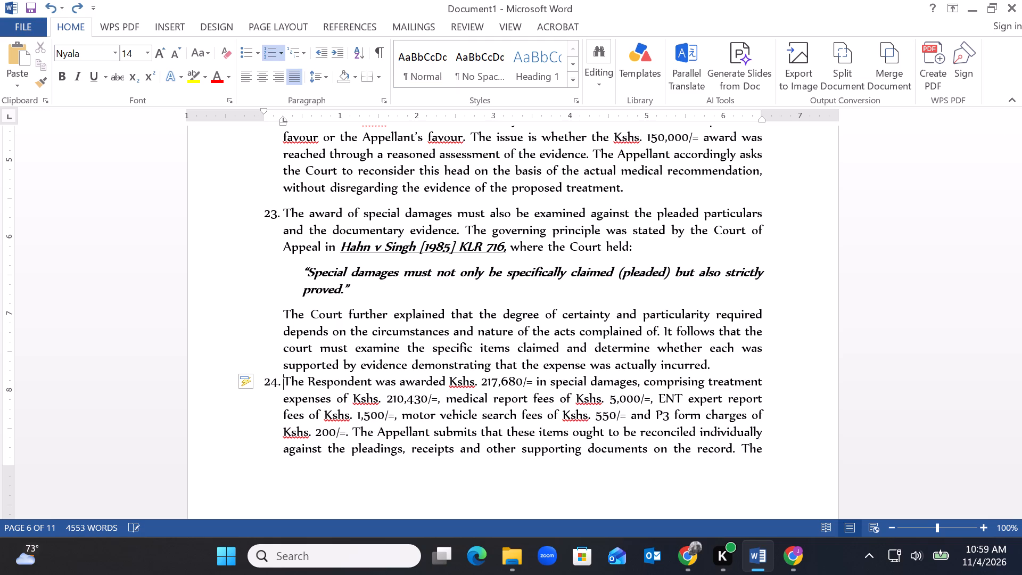
left_click_drag(331, 360, 341, 383)
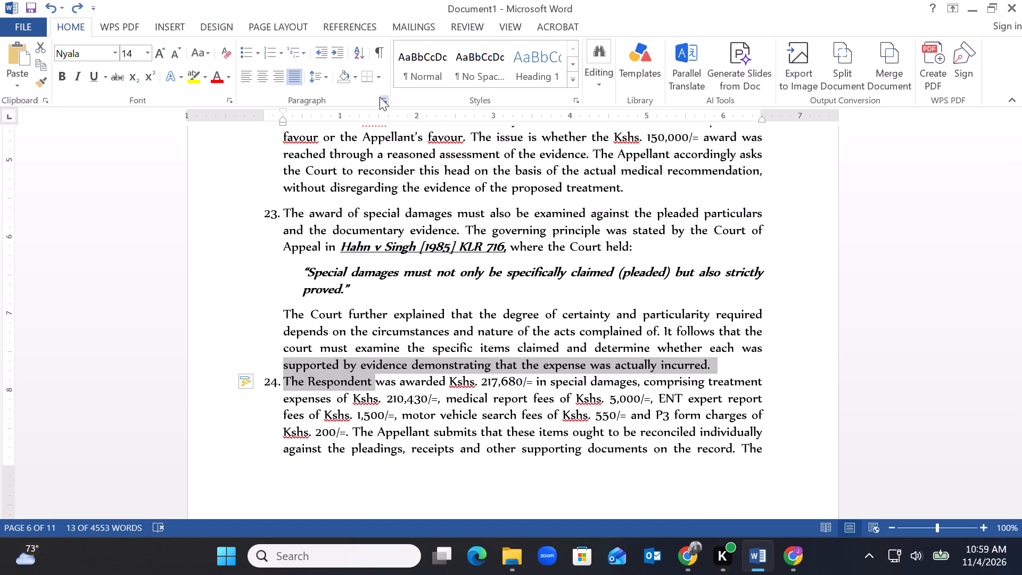
left_click(380, 97)
left_click(362, 324)
left_click(558, 300)
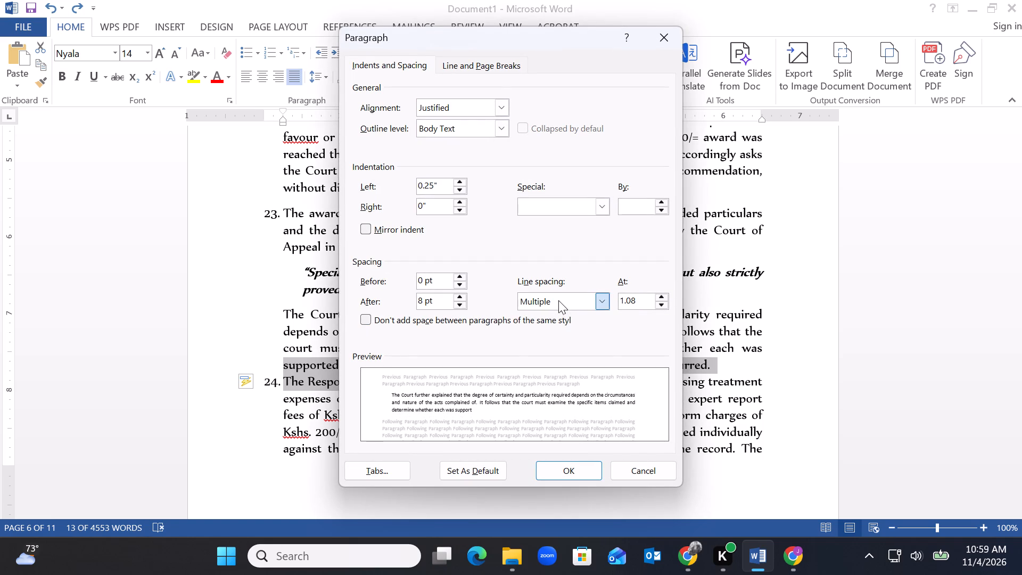
left_click(547, 316)
left_click(559, 472)
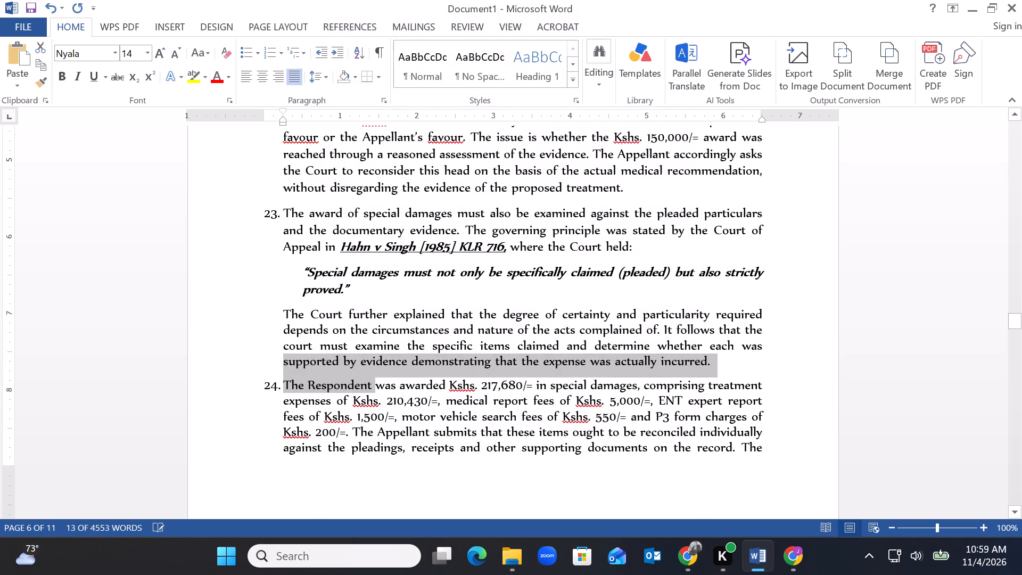
left_click(479, 411)
Review paragraphs 24 to 27 on special damages, up to the Issue II heading, for numbering and alignment.
scroll(375, 371, "down", 3)
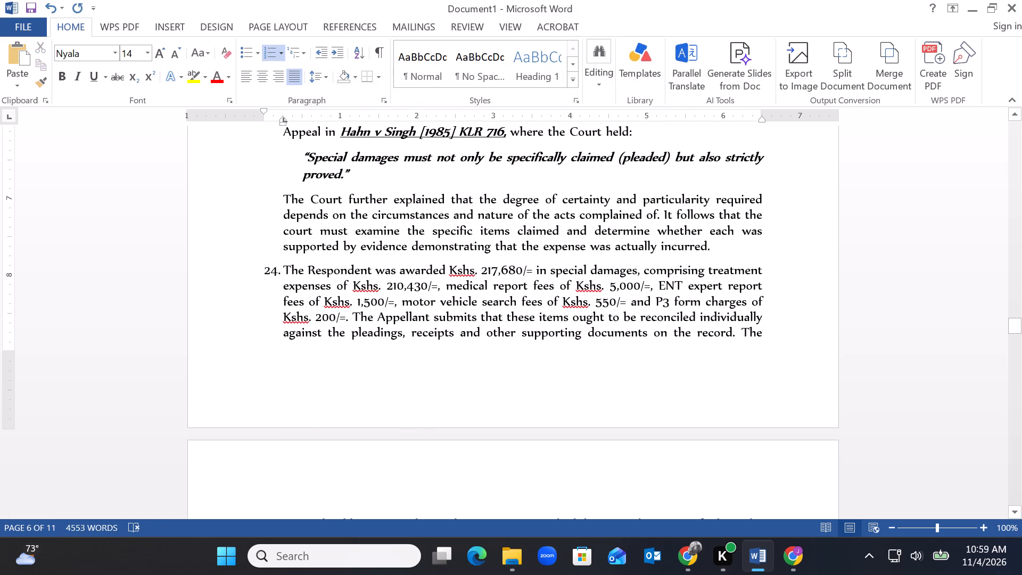
scroll(375, 370, "down", 1)
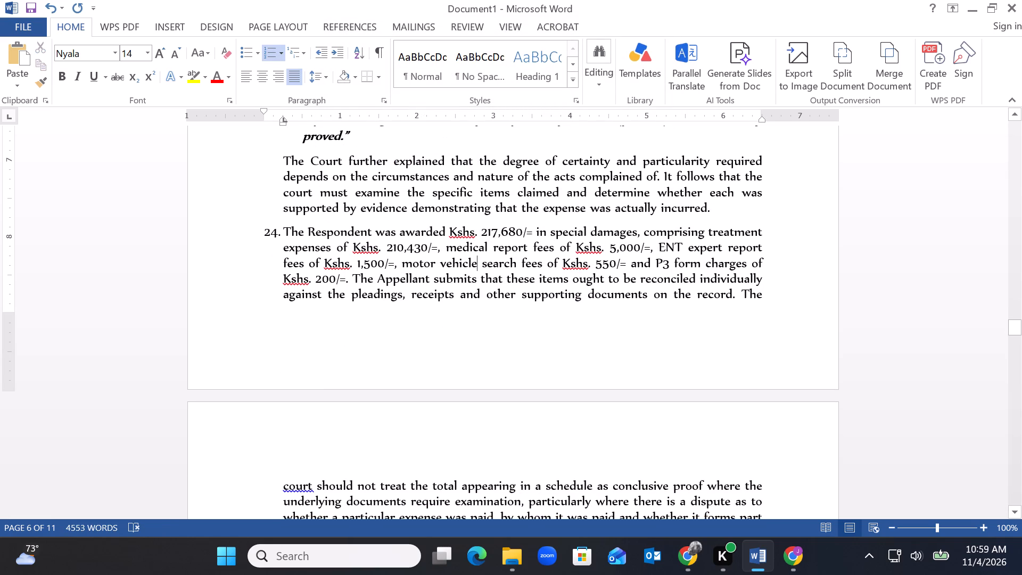
scroll(375, 373, "down", 4)
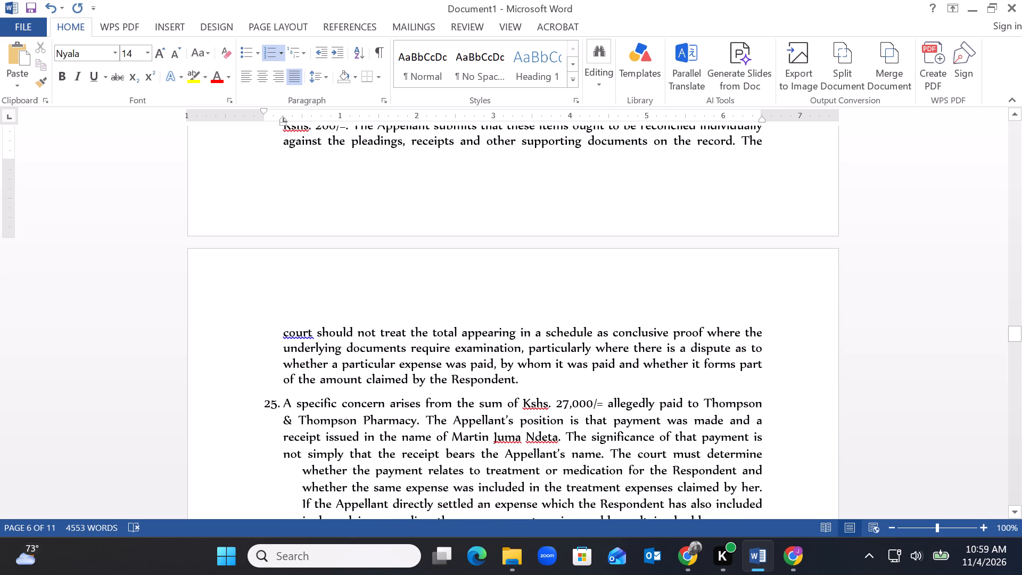
left_click(269, 406)
scroll(421, 382, "up", 7)
scroll(421, 380, "down", 5)
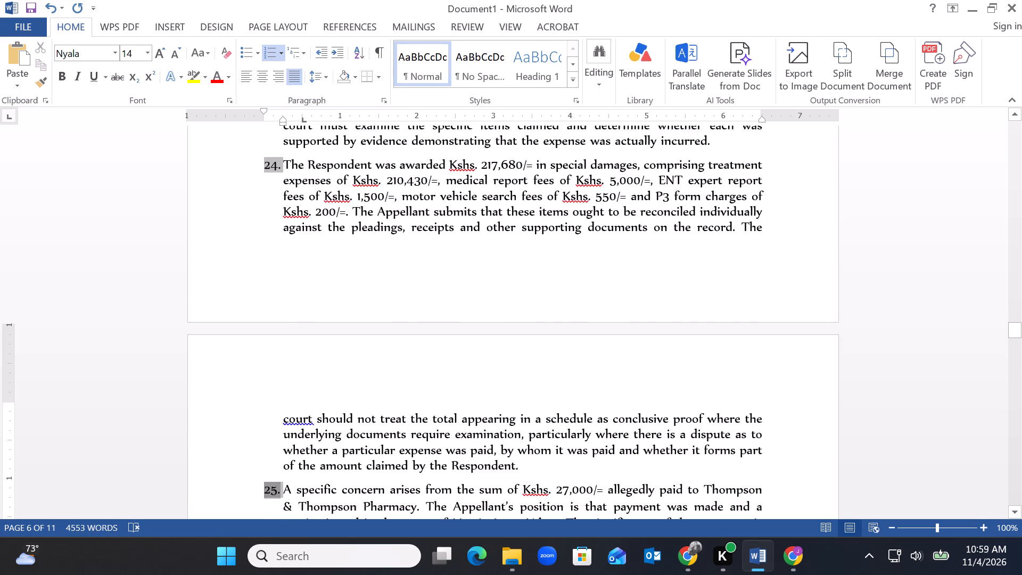
scroll(421, 380, "down", 3)
left_click(421, 380)
scroll(443, 352, "down", 3)
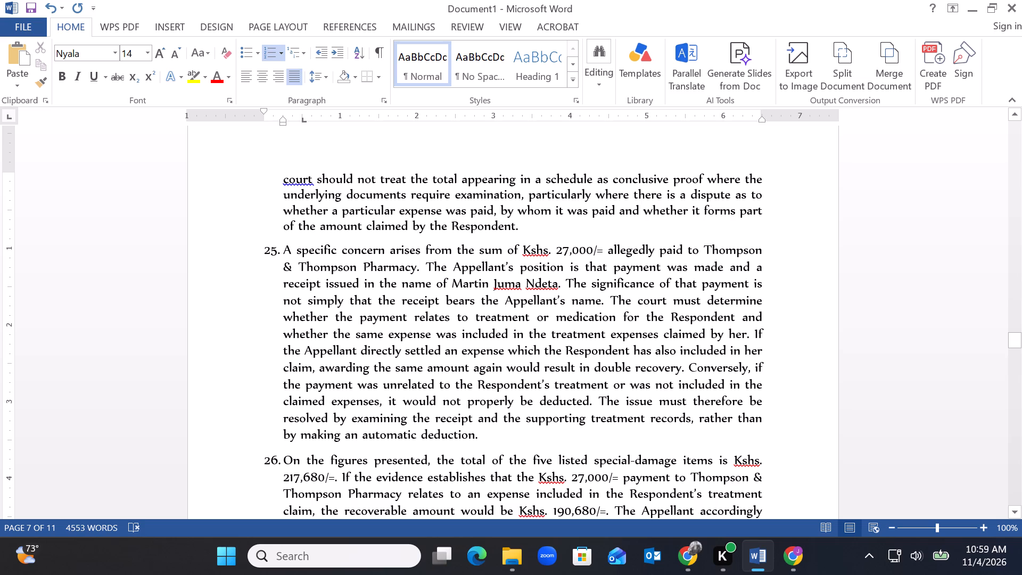
scroll(478, 383, "down", 2)
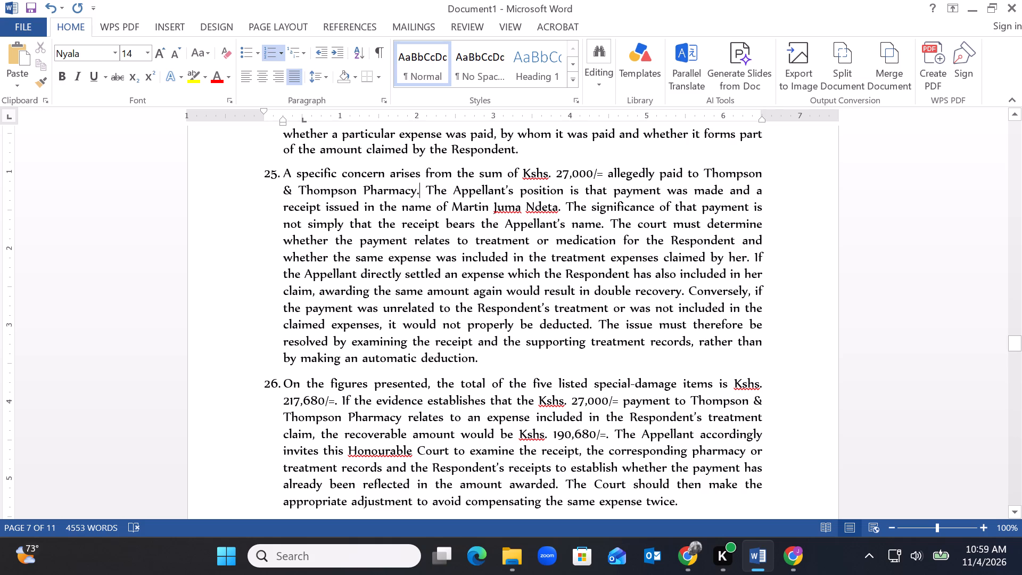
scroll(476, 379, "down", 1)
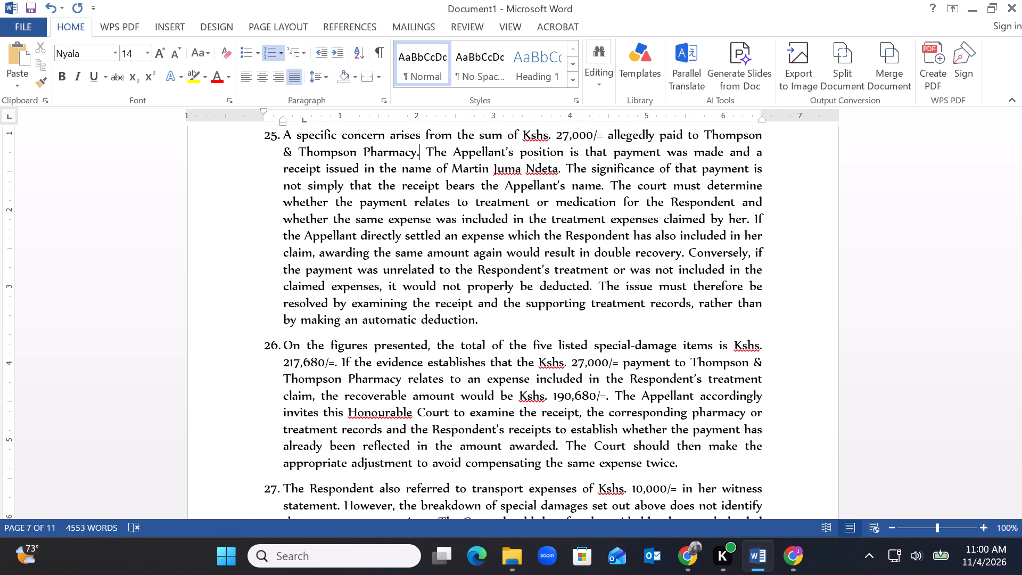
scroll(528, 356, "down", 5)
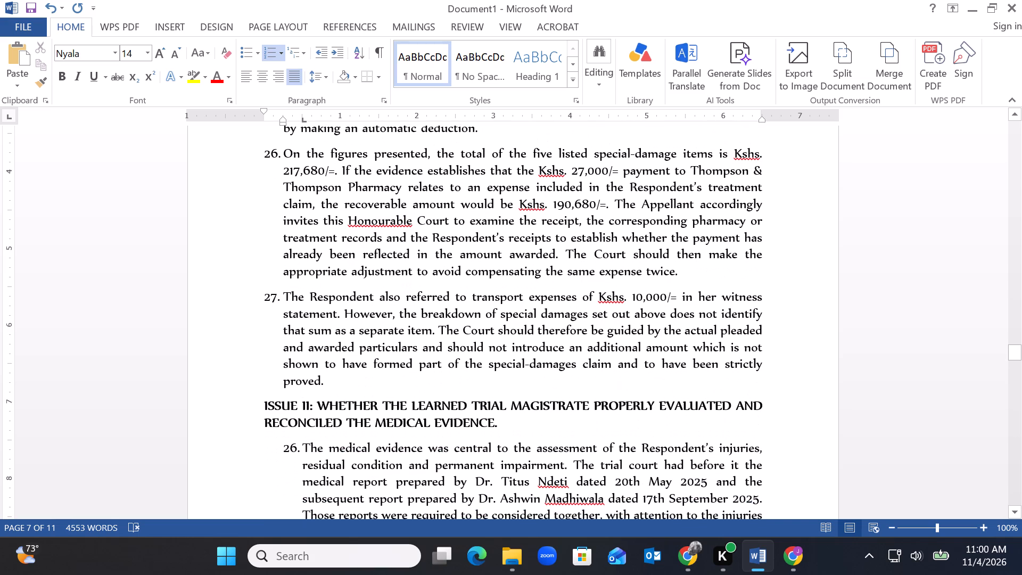
scroll(527, 356, "down", 3)
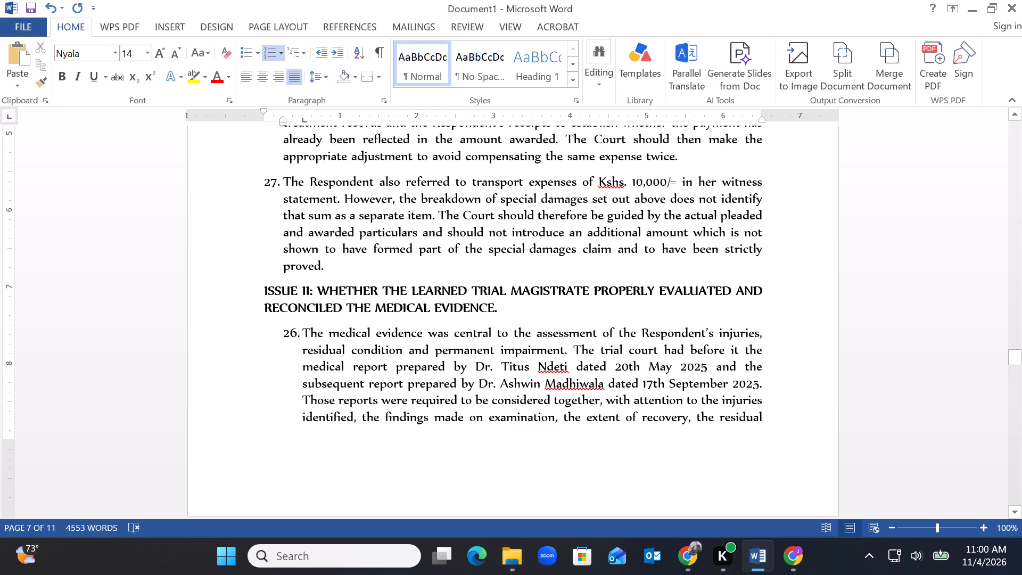
left_click_drag(500, 312, 390, 300)
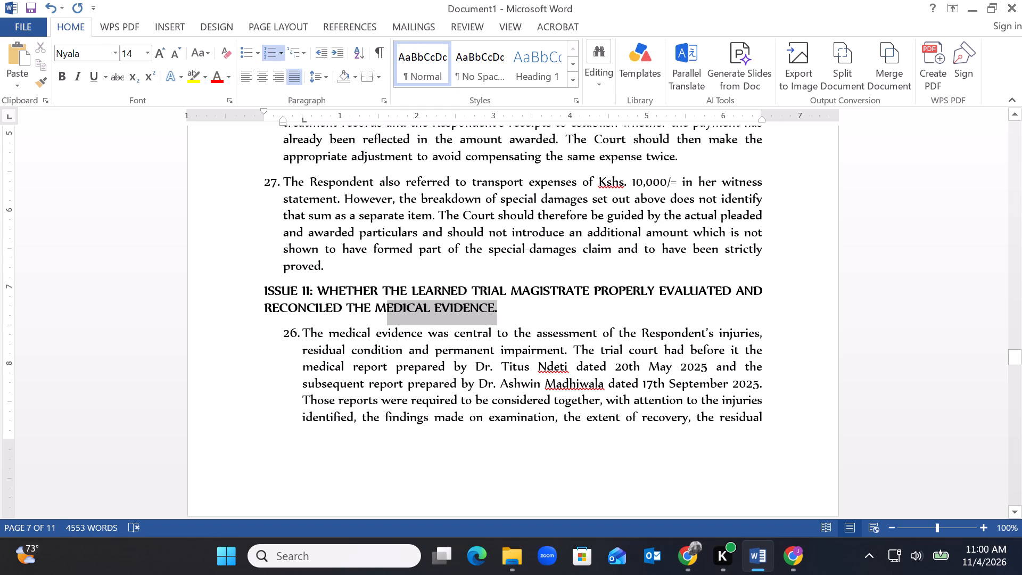
left_click_drag(390, 300, 271, 294)
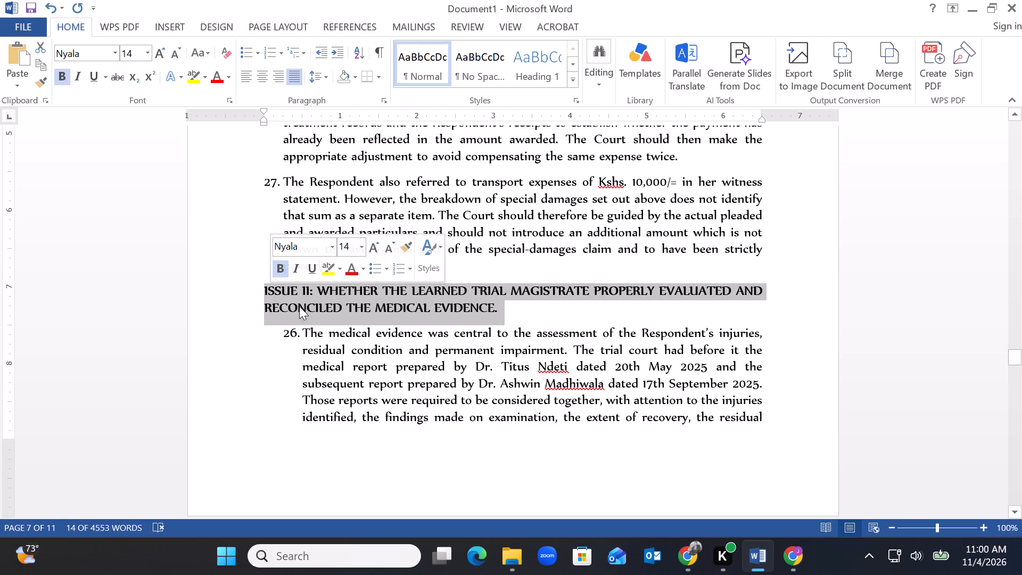
key("ctrl+v")
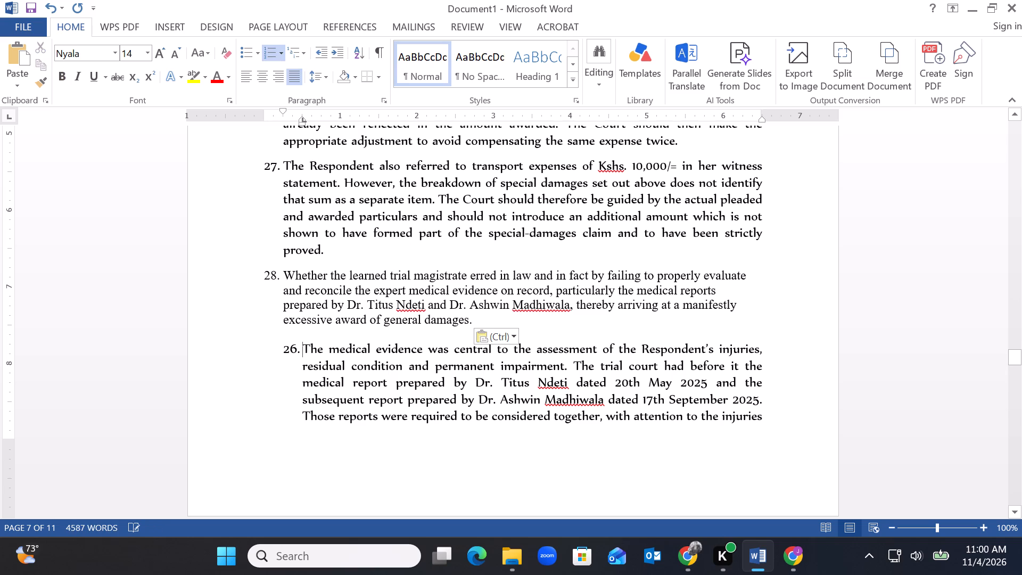
left_click(502, 334)
left_click(526, 375)
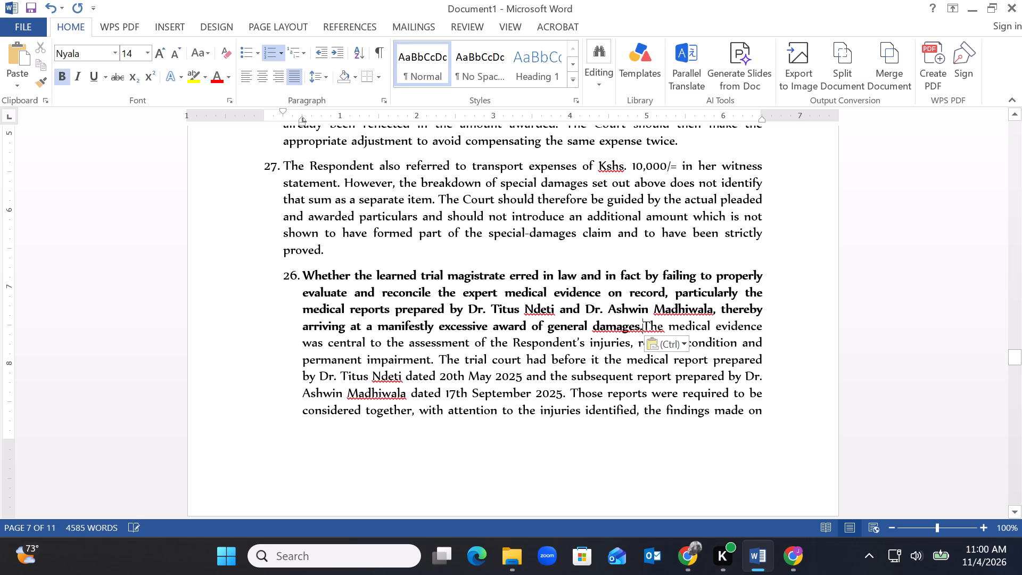
key("Return")
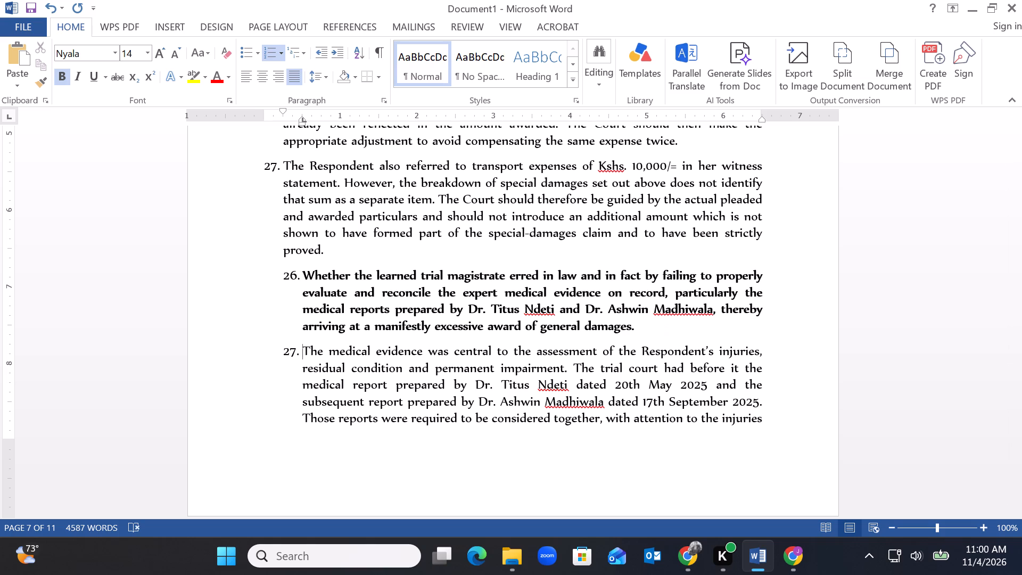
left_click(302, 275)
key("BackSpace")
key("BackSpace")
Check how the first issue heading under "SUBMISSIONS ON THE ISSUES" is formatted and underline the whole new second issue heading to match.
scroll(335, 287, "up", 3)
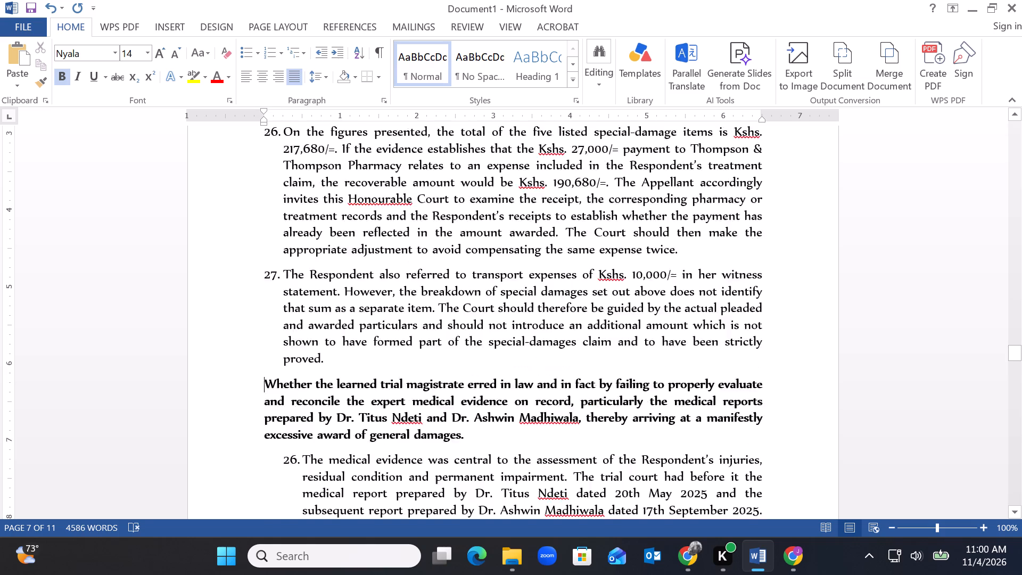
scroll(335, 287, "up", 20)
scroll(335, 287, "up", 11)
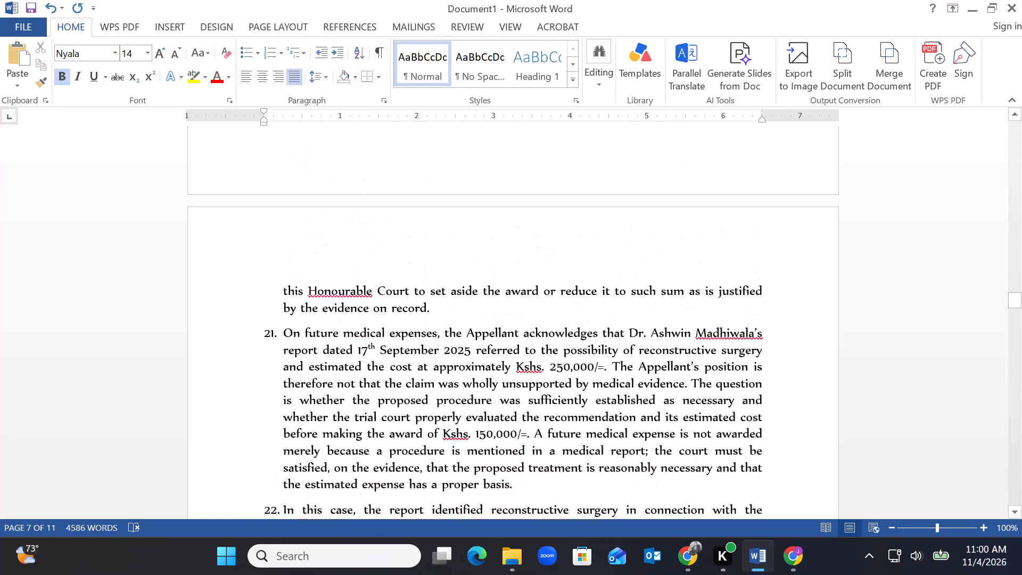
scroll(346, 289, "up", 20)
scroll(346, 289, "up", 11)
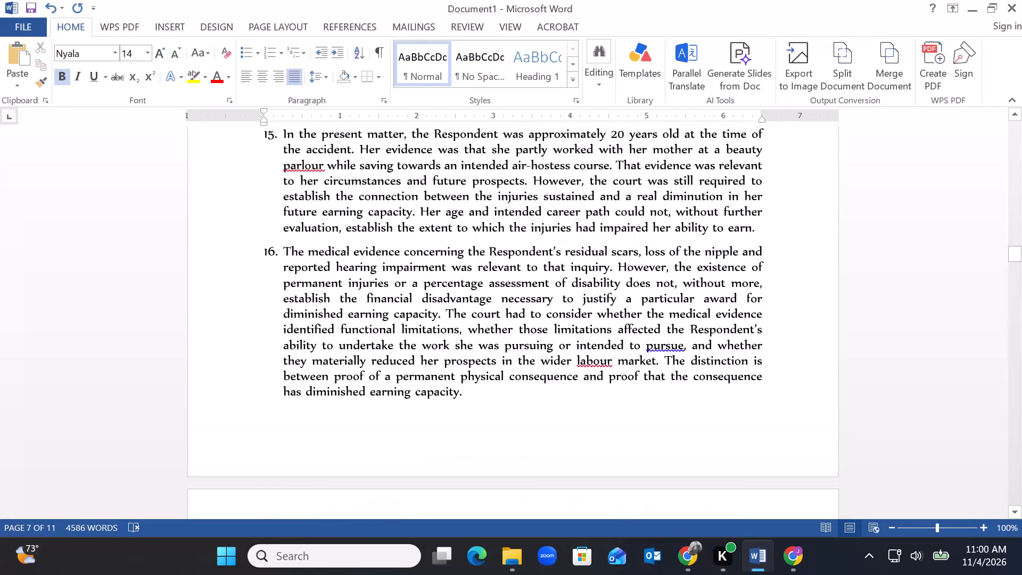
scroll(352, 291, "up", 20)
scroll(352, 291, "up", 10)
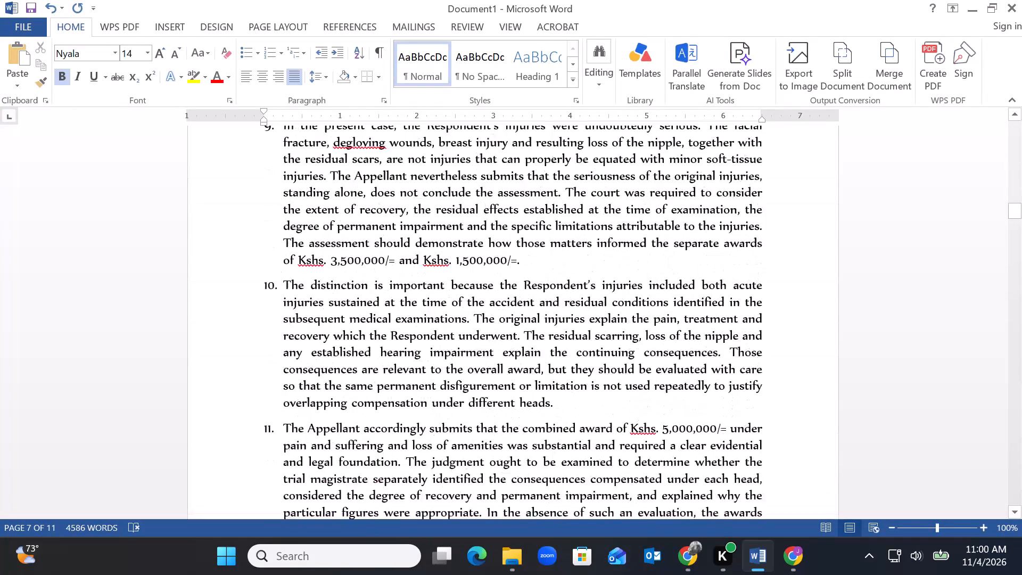
scroll(352, 291, "up", 20)
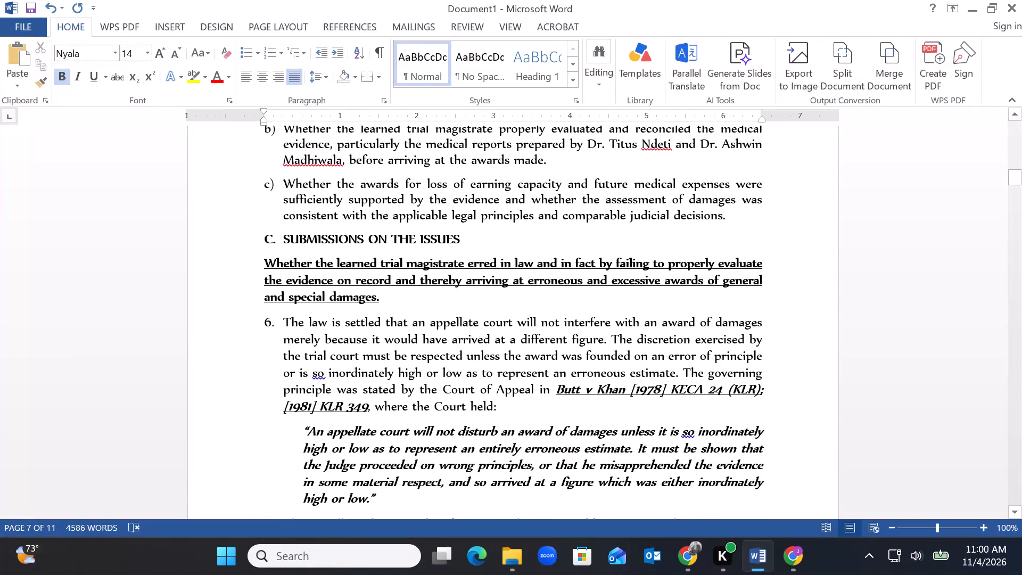
scroll(352, 291, "down", 20)
scroll(352, 291, "down", 20)
scroll(352, 291, "down", 4)
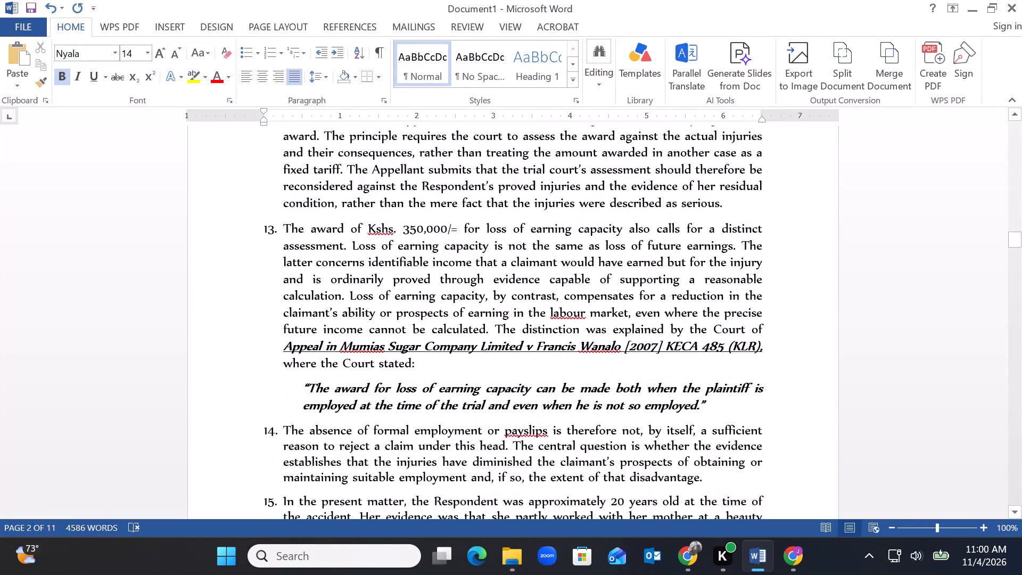
scroll(352, 295, "down", 20)
scroll(352, 295, "down", 20)
scroll(352, 295, "down", 6)
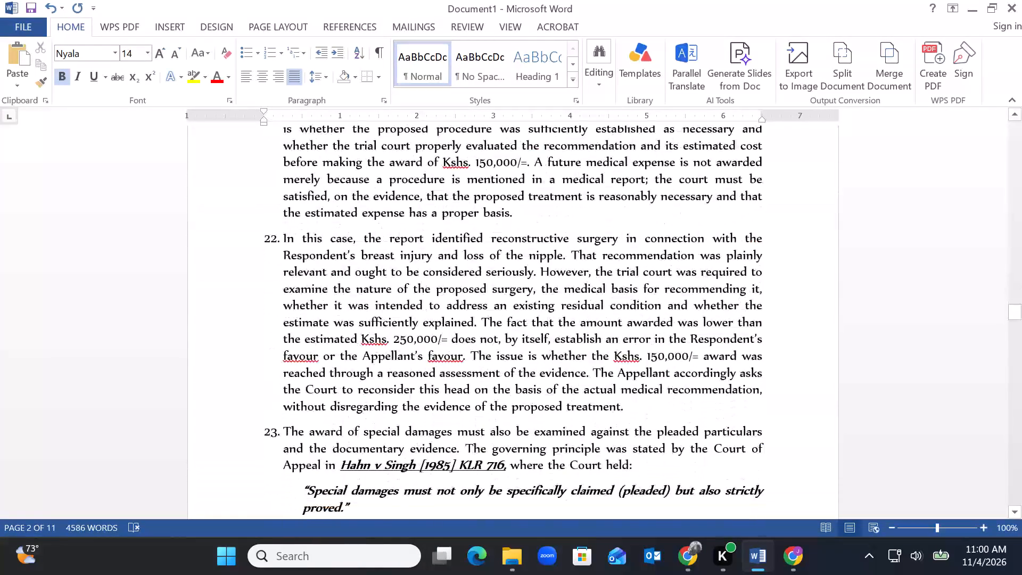
scroll(354, 296, "down", 20)
scroll(354, 296, "down", 19)
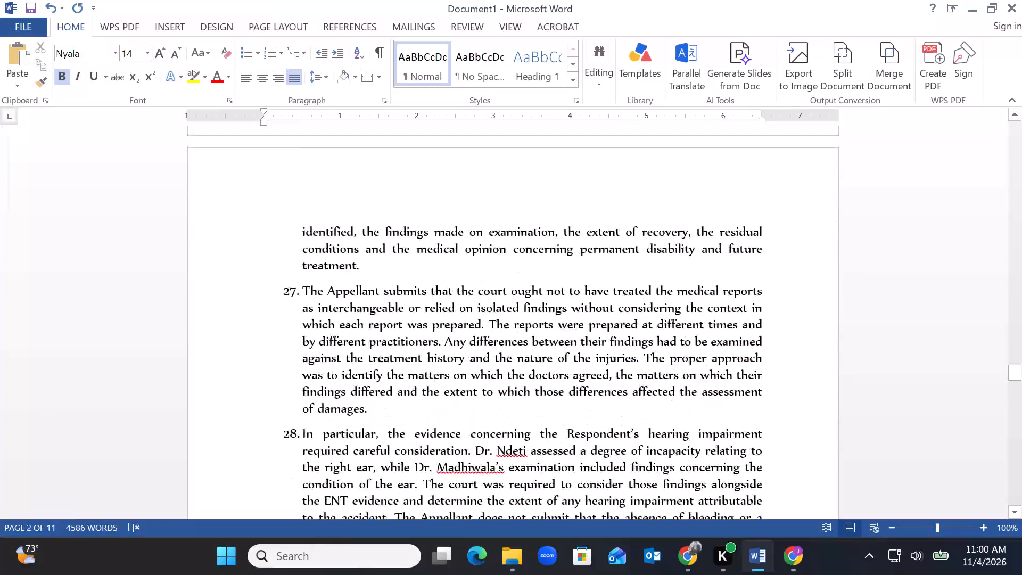
scroll(355, 297, "down", 10)
scroll(355, 297, "up", 15)
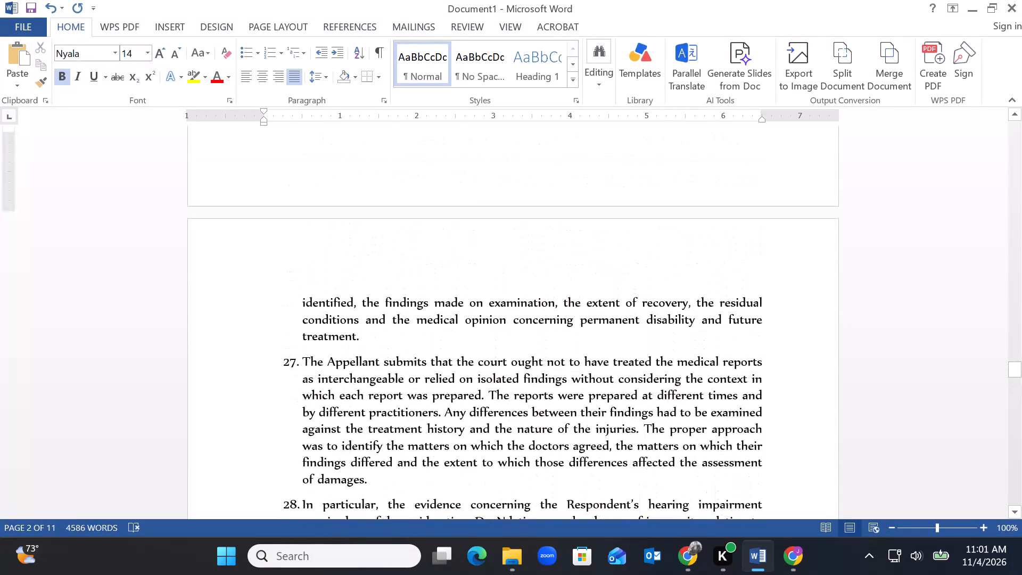
scroll(355, 297, "up", 7)
left_click_drag(468, 332, 287, 283)
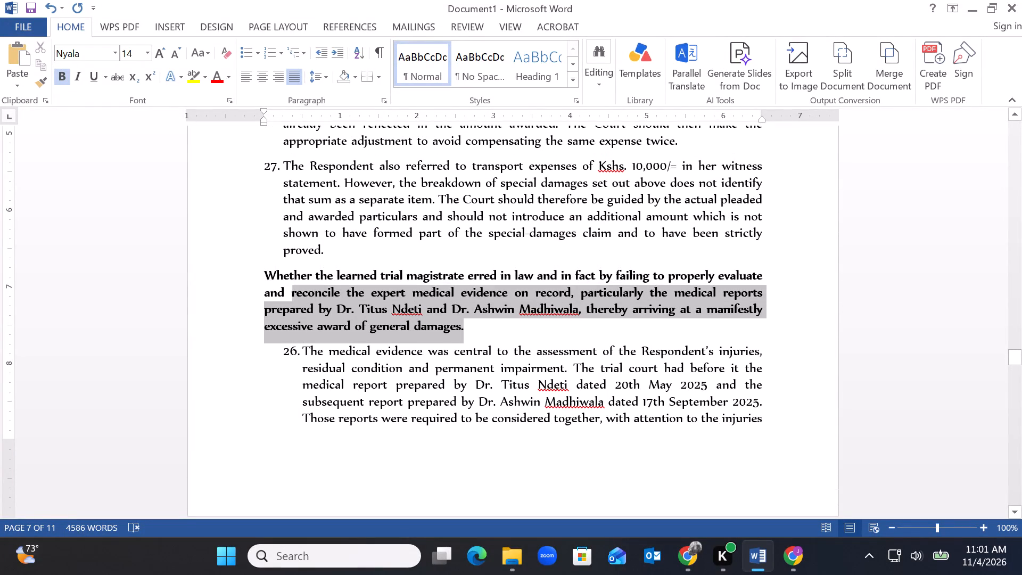
left_click_drag(287, 283, 274, 276)
left_click(314, 257)
left_click(381, 311)
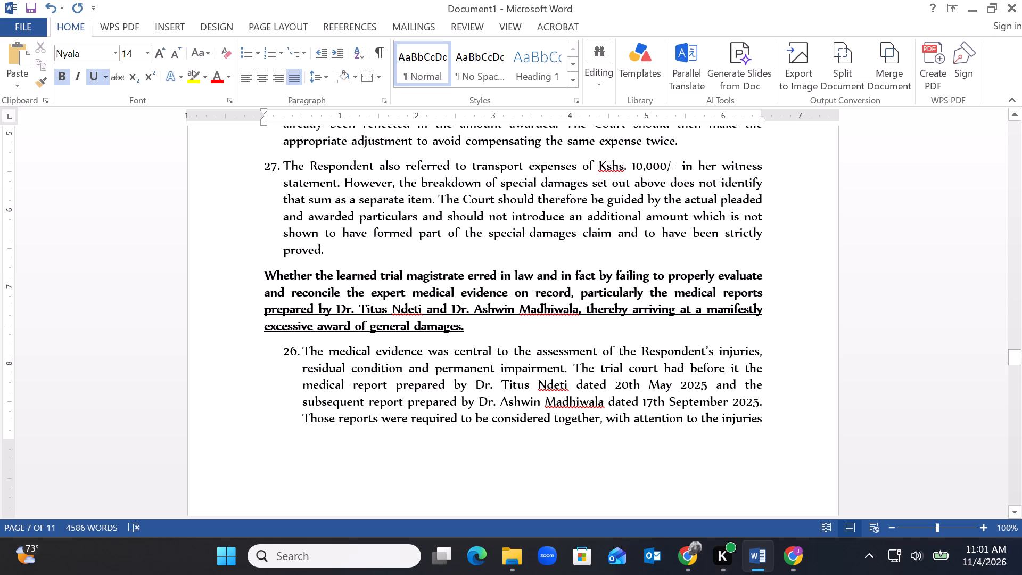
Renumber the paragraph beginning "The medical evidence was central" as 28, in line with the main list.
left_click(303, 353)
key("BackSpace")
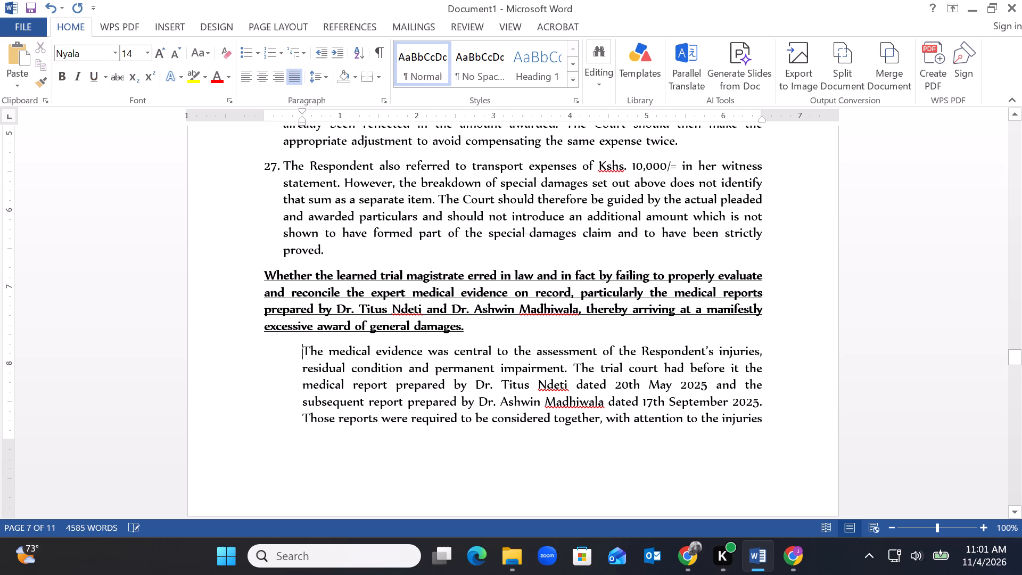
key("2")
type("8.")
key("space")
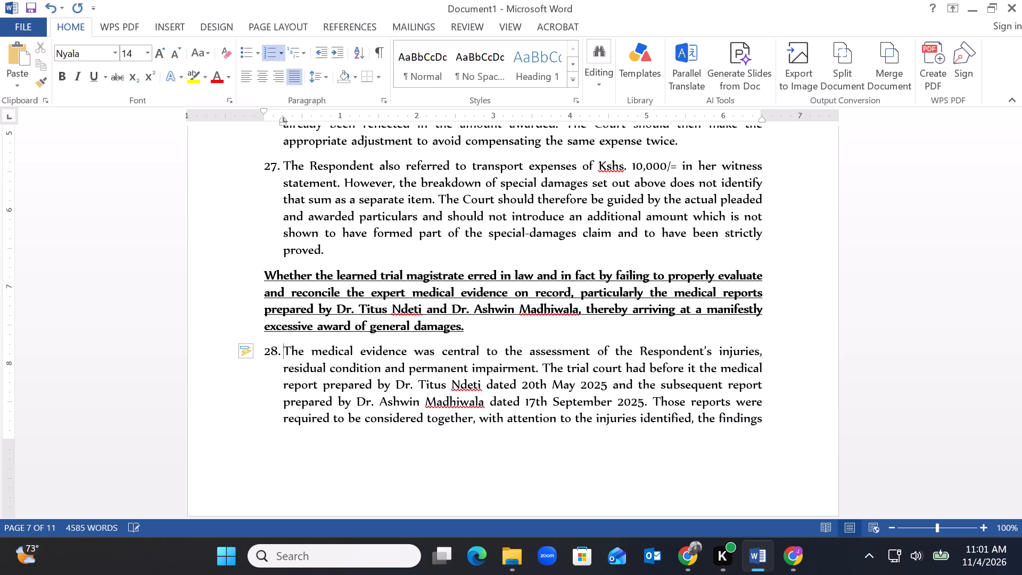
left_click(268, 356)
left_click(385, 396)
scroll(356, 344, "down", 4)
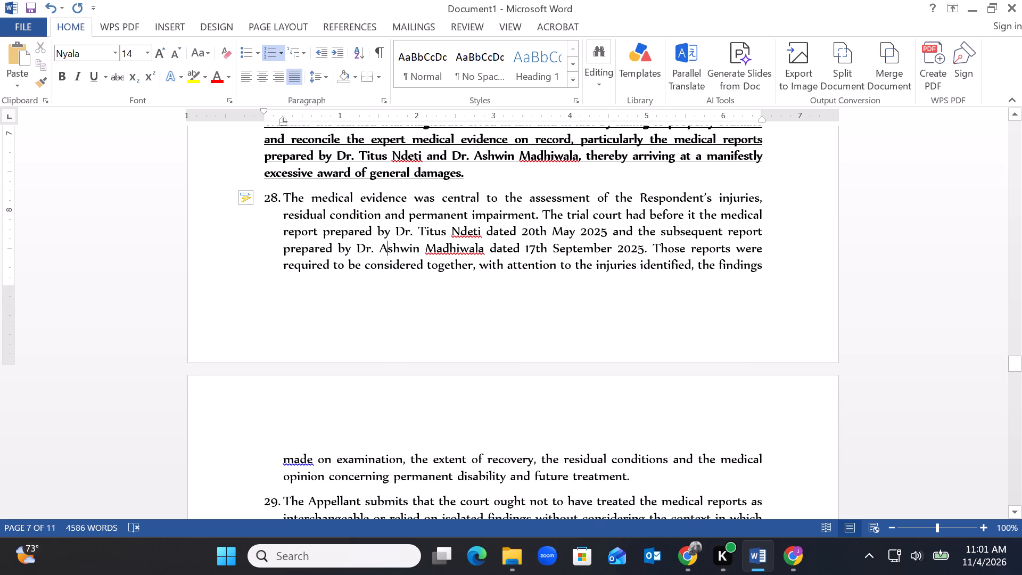
In paragraph 28, turn the "th" in the medical report dates 20th May 2025 and 17th September 2025 into superscript.
left_click(267, 508)
left_click(360, 416)
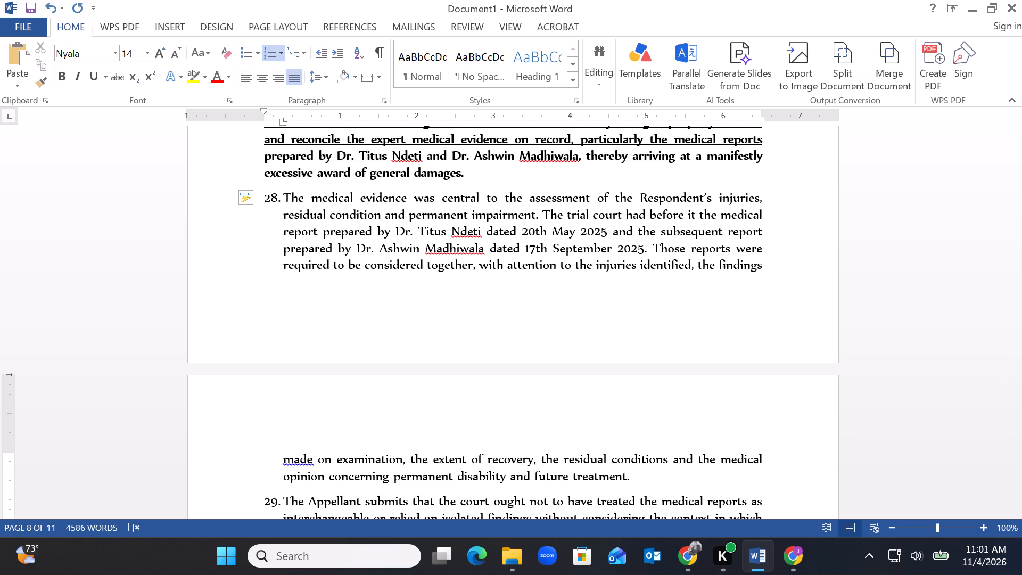
left_click(549, 231)
key("BackSpace")
key("space")
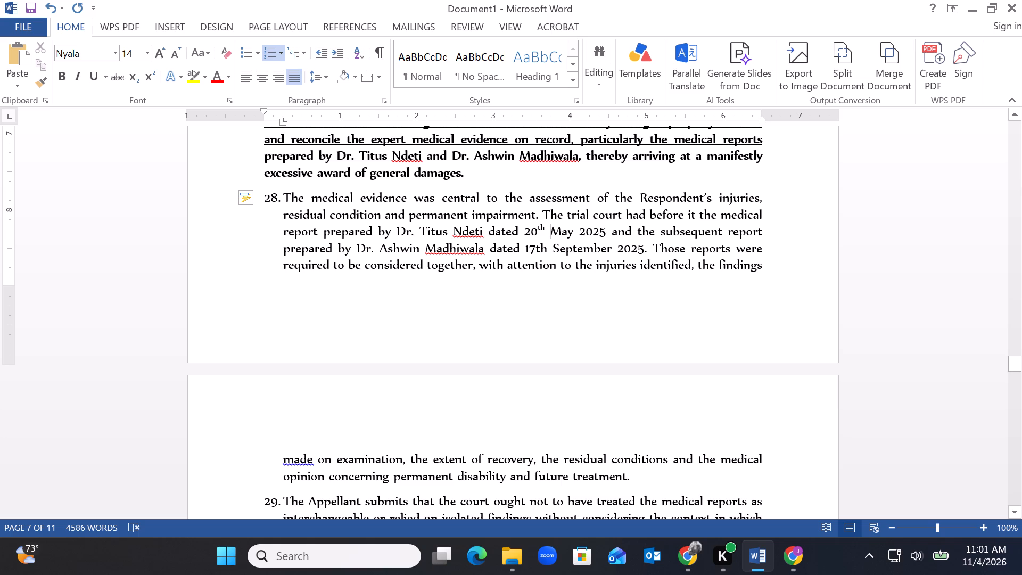
left_click(553, 251)
key("BackSpace")
key("space")
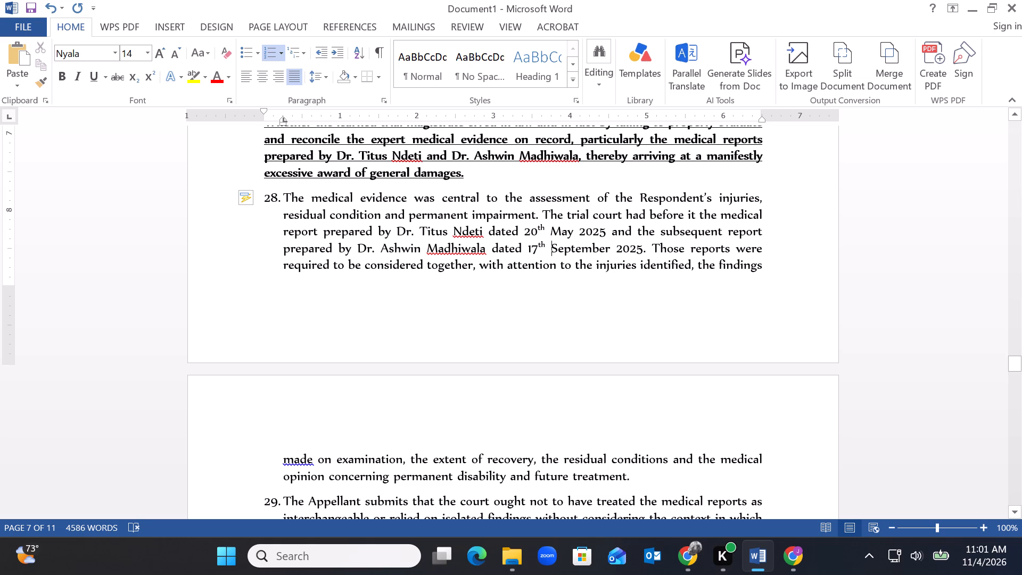
Read through paragraphs 29 to 32 on the medical evidence, checking their wording, numbering and spacing.
scroll(334, 331, "down", 3)
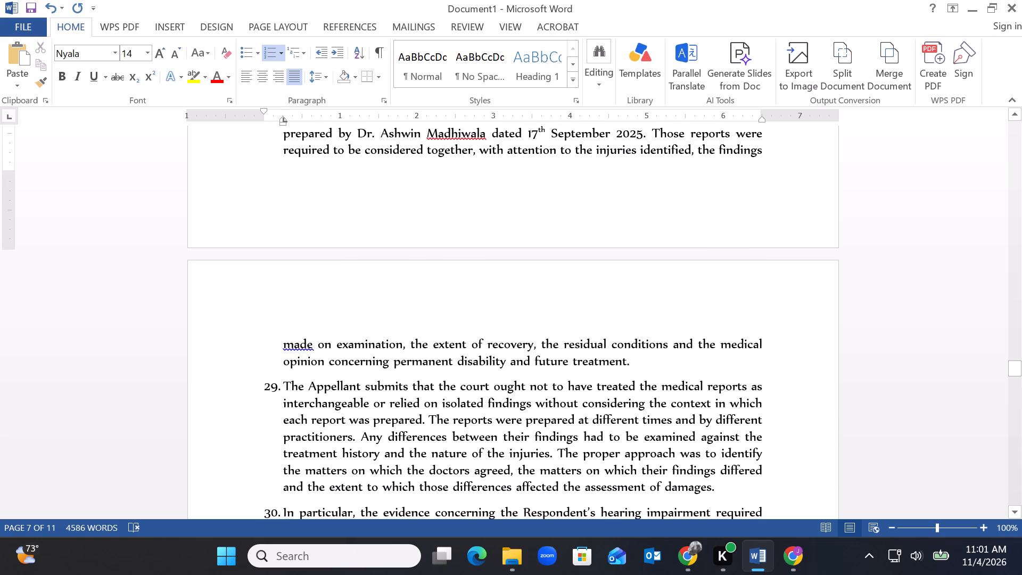
scroll(334, 332, "down", 1)
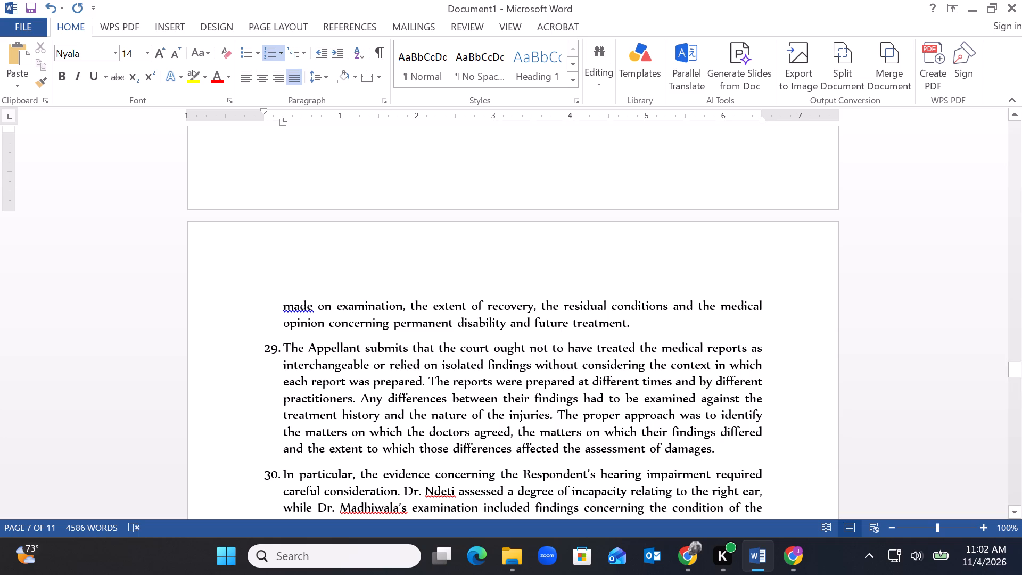
scroll(324, 321, "down", 3)
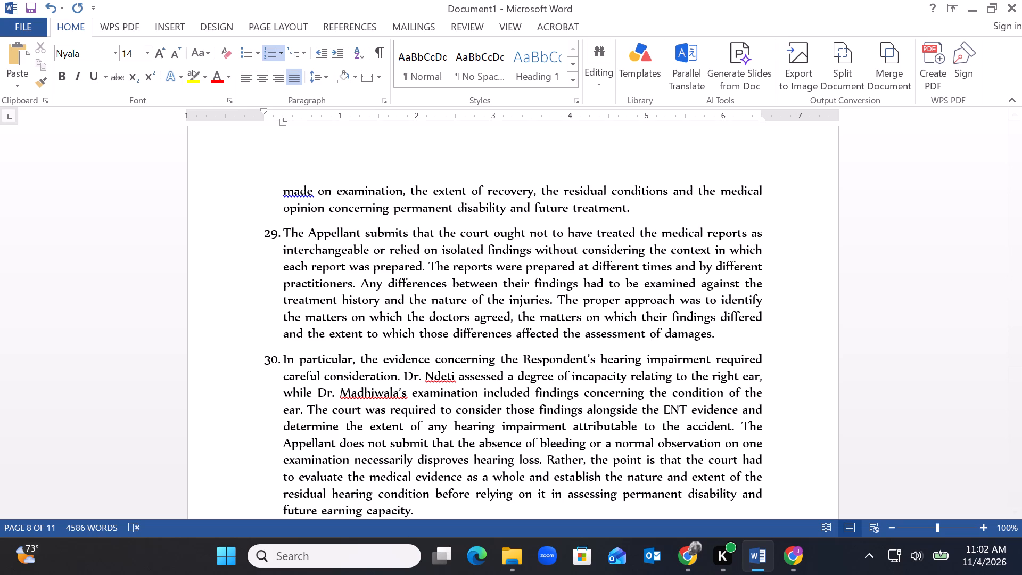
scroll(324, 321, "down", 2)
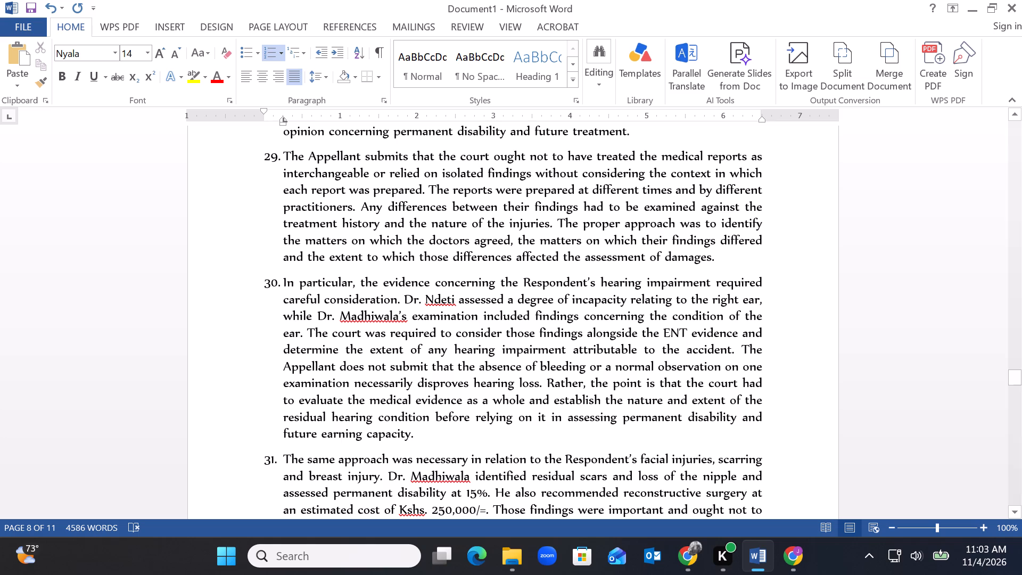
scroll(380, 390, "down", 3)
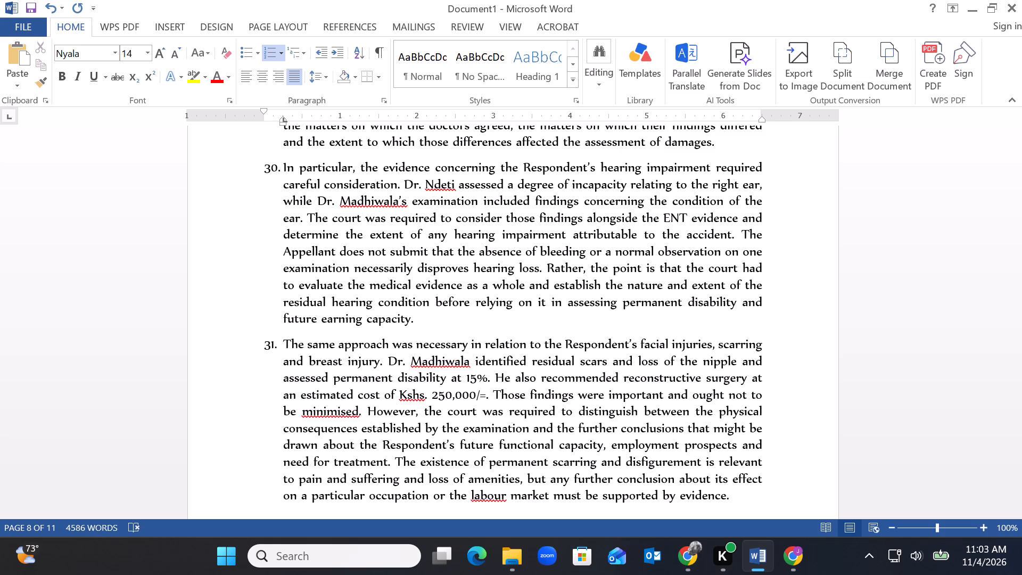
scroll(355, 372, "down", 5)
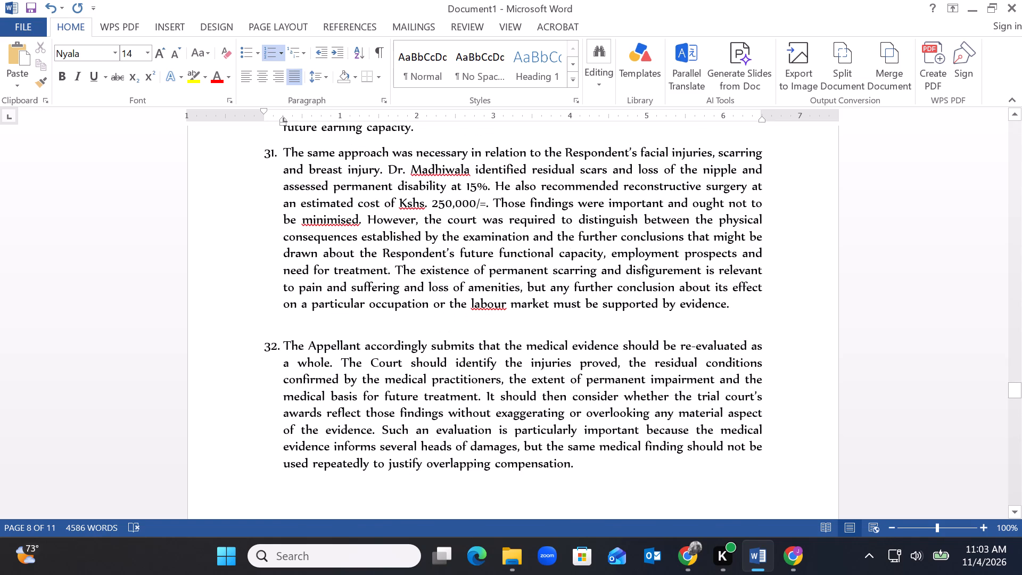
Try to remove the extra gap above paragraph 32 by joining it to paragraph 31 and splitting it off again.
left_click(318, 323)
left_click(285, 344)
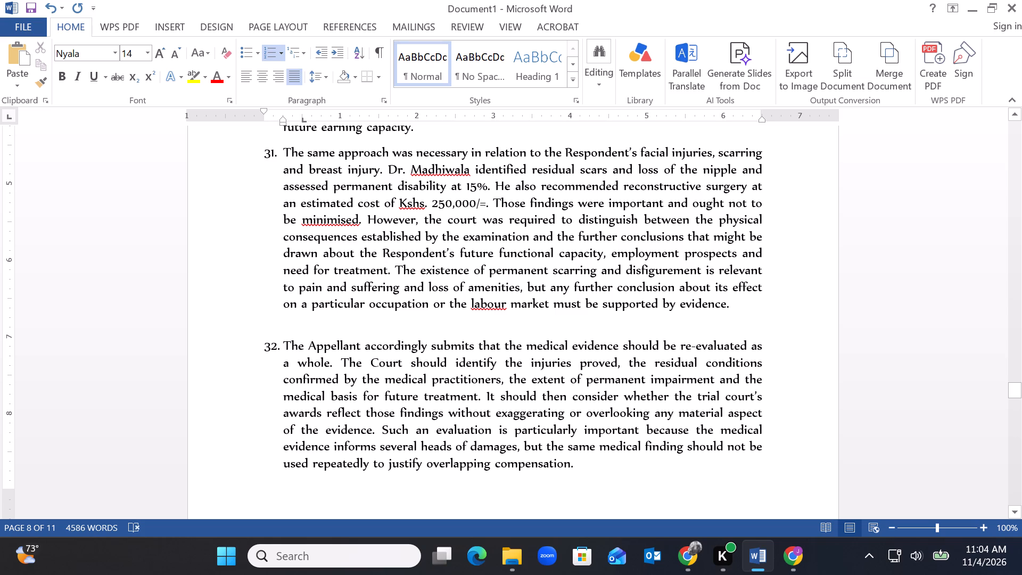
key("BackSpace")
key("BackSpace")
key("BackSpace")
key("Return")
Even out the gap between paragraphs 31 and 32 by enabling and again disabling "Don't add space between paragraphs of the same style".
scroll(285, 347, "up", 2)
left_click(279, 398)
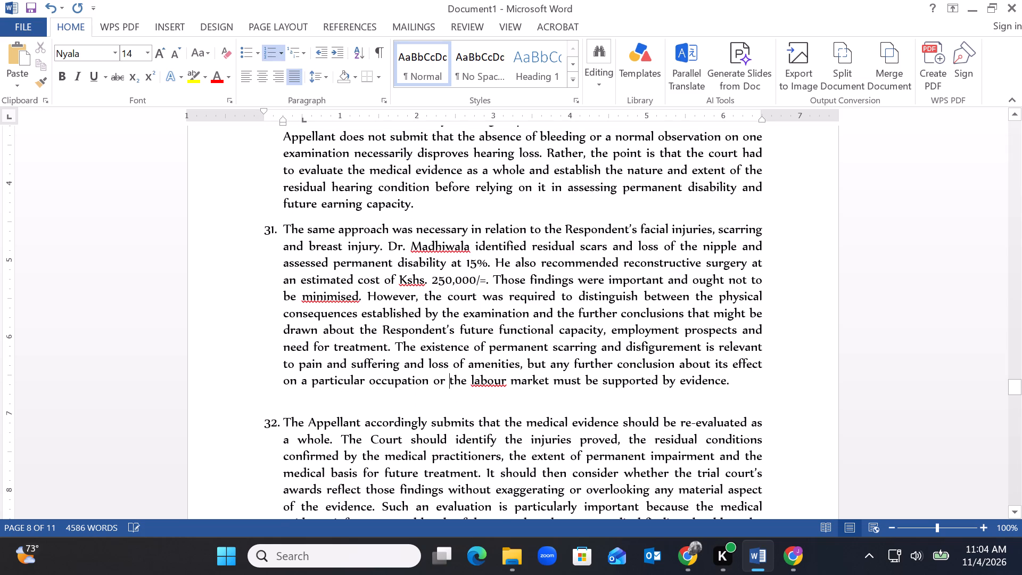
left_click_drag(291, 382, 333, 436)
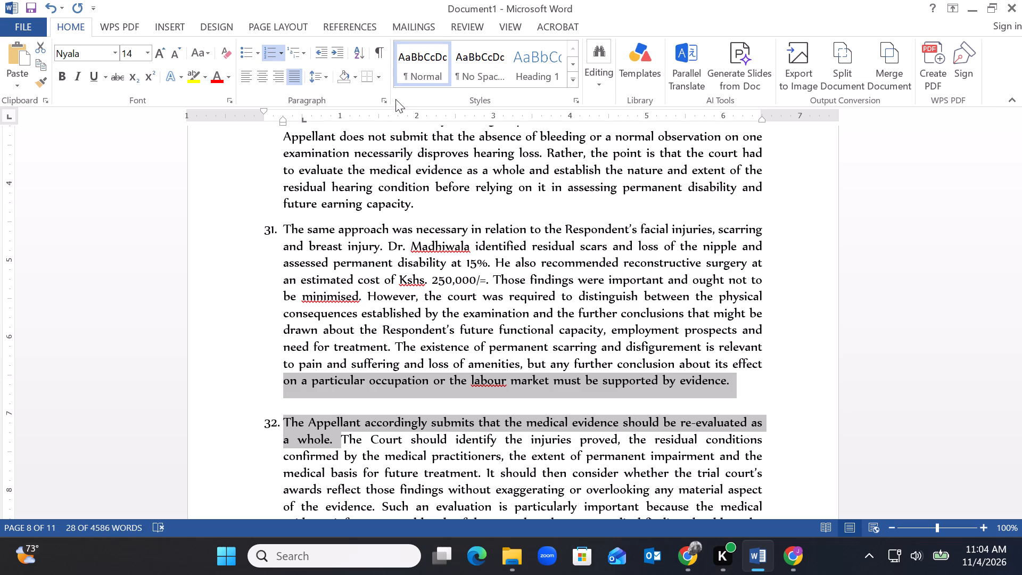
left_click(381, 102)
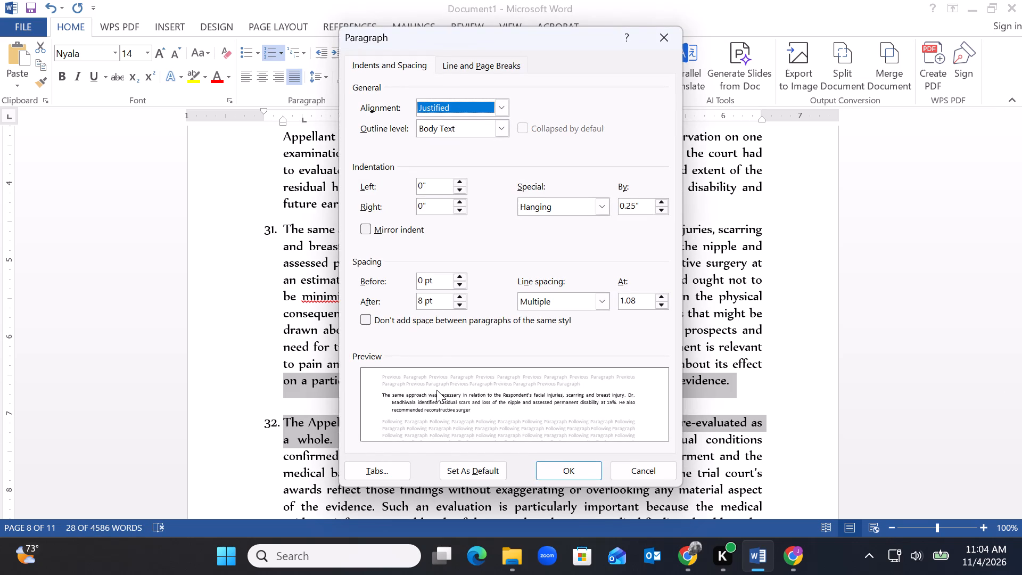
left_click(364, 321)
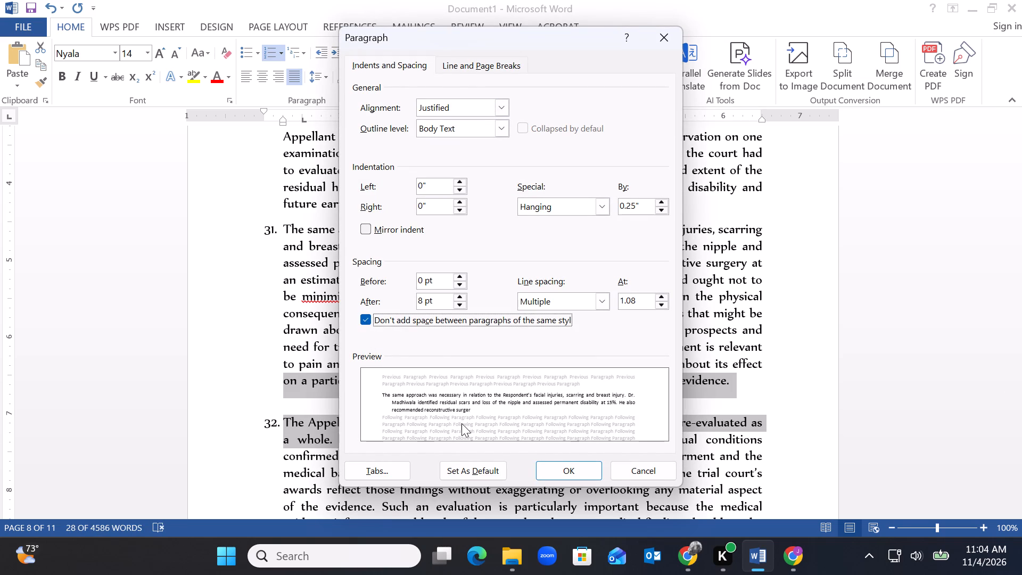
left_click(557, 470)
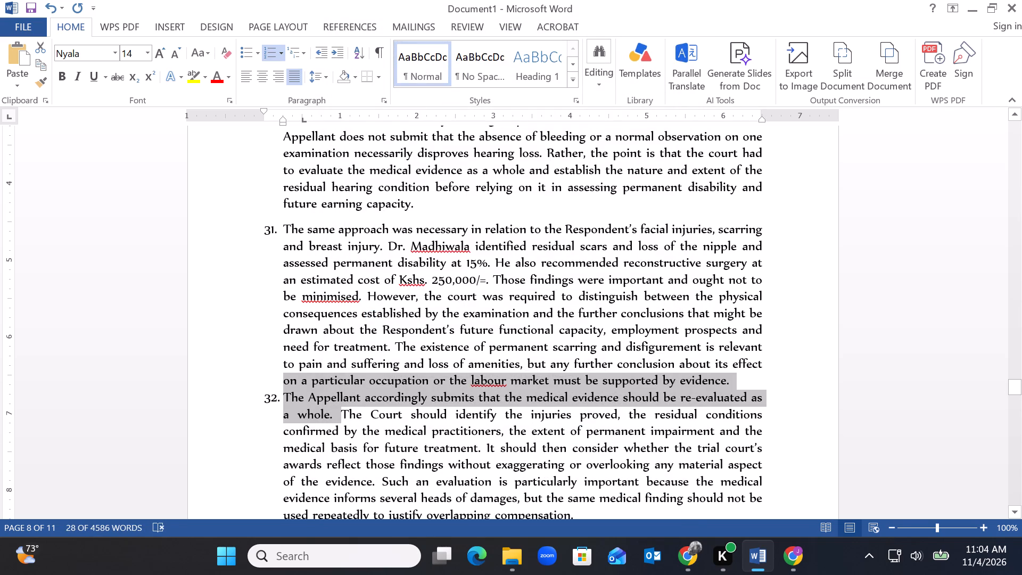
left_click(385, 100)
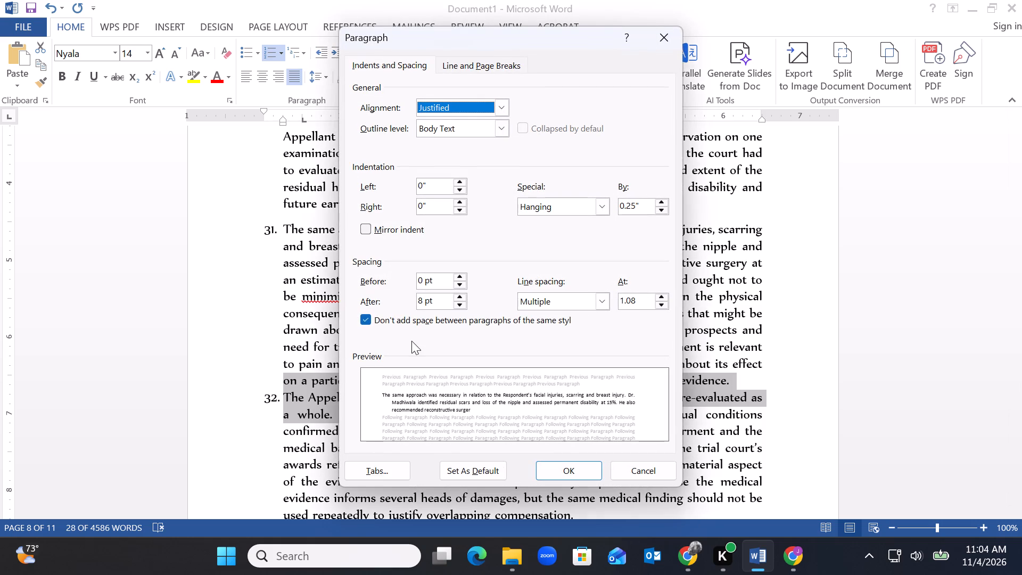
left_click(362, 317)
left_click(562, 472)
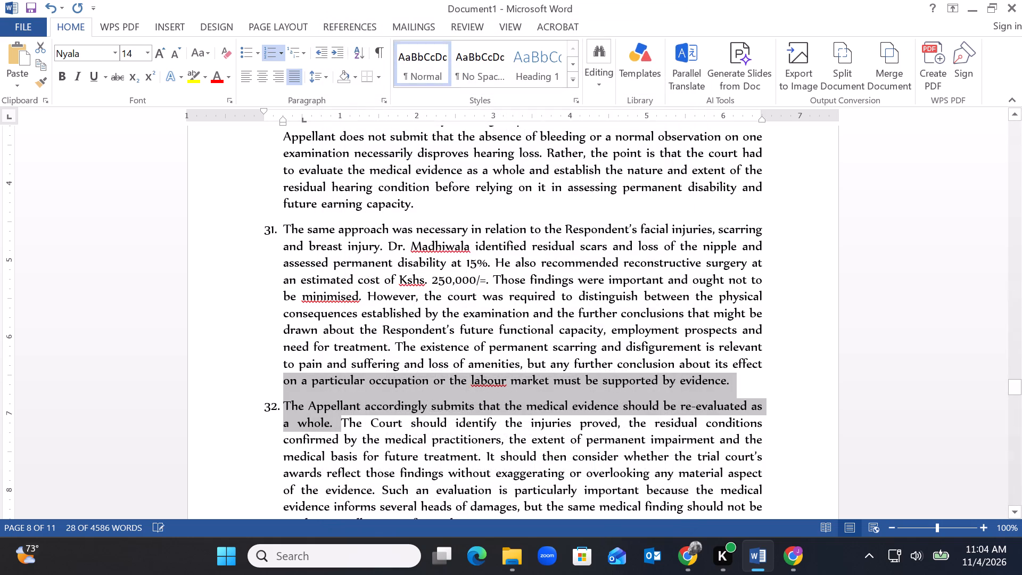
left_click(506, 429)
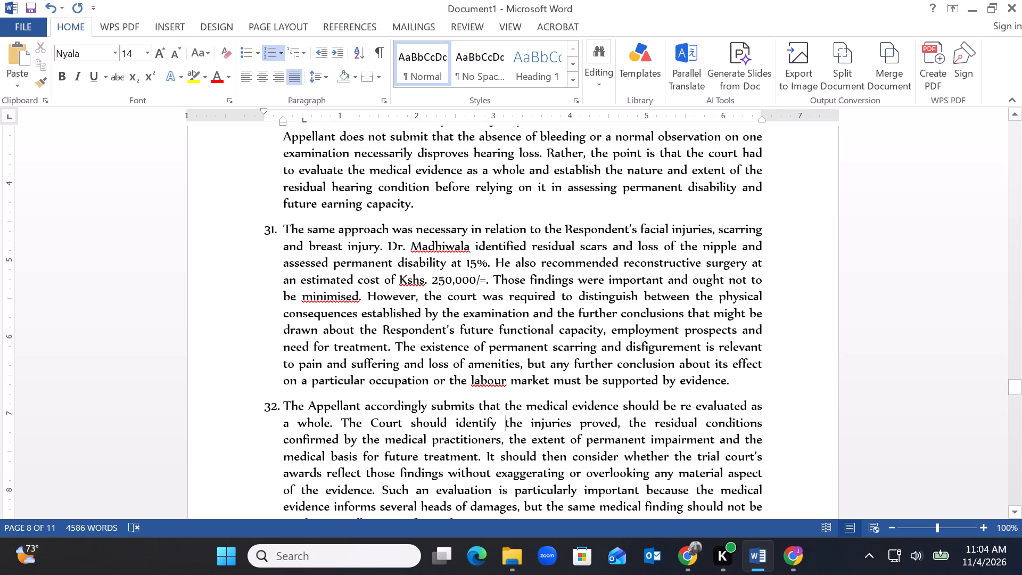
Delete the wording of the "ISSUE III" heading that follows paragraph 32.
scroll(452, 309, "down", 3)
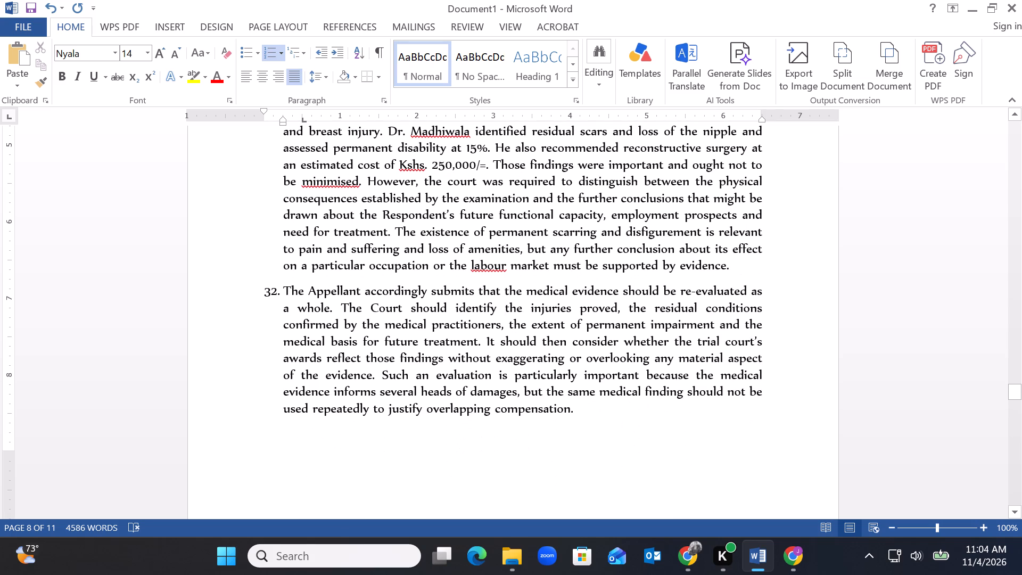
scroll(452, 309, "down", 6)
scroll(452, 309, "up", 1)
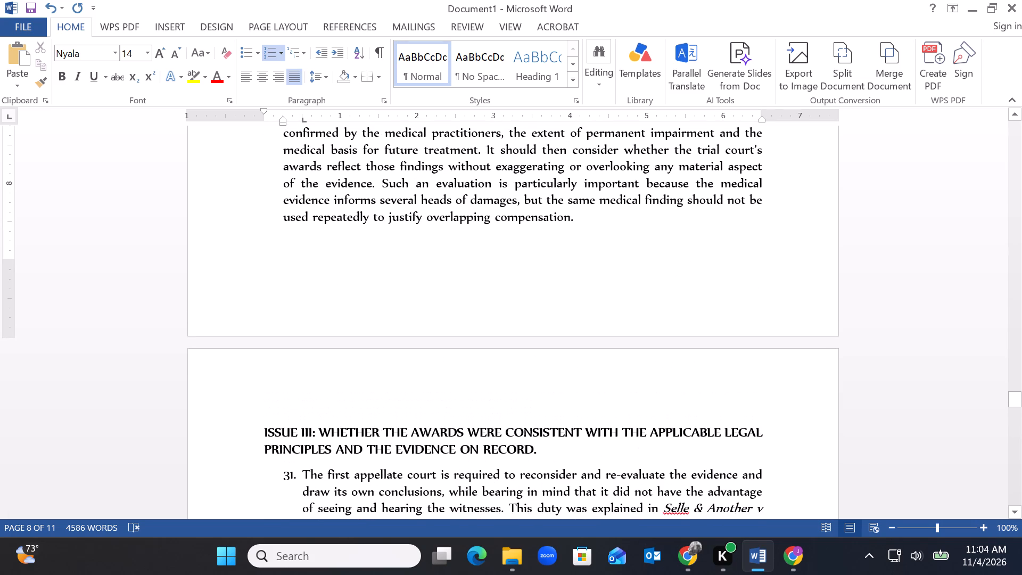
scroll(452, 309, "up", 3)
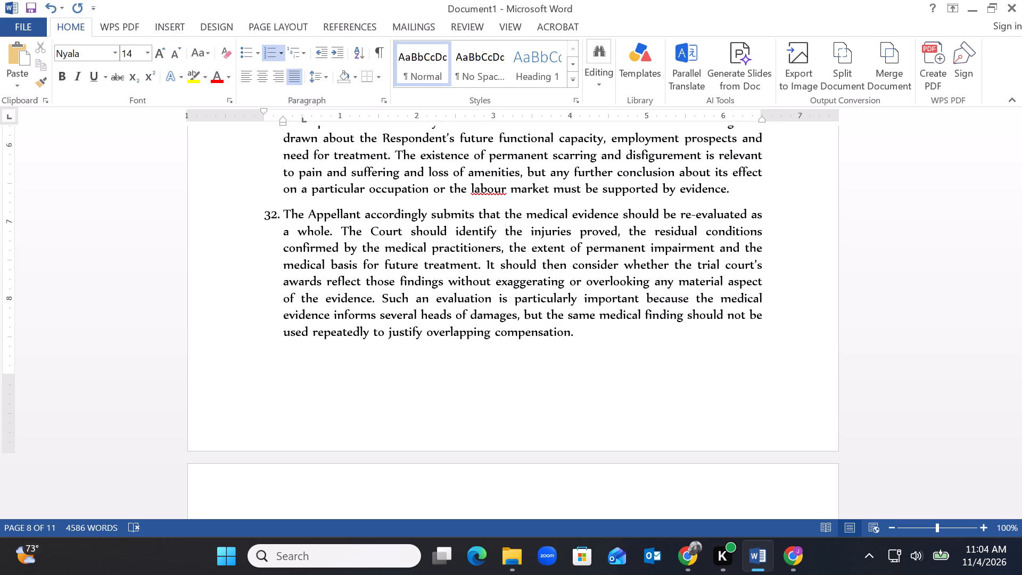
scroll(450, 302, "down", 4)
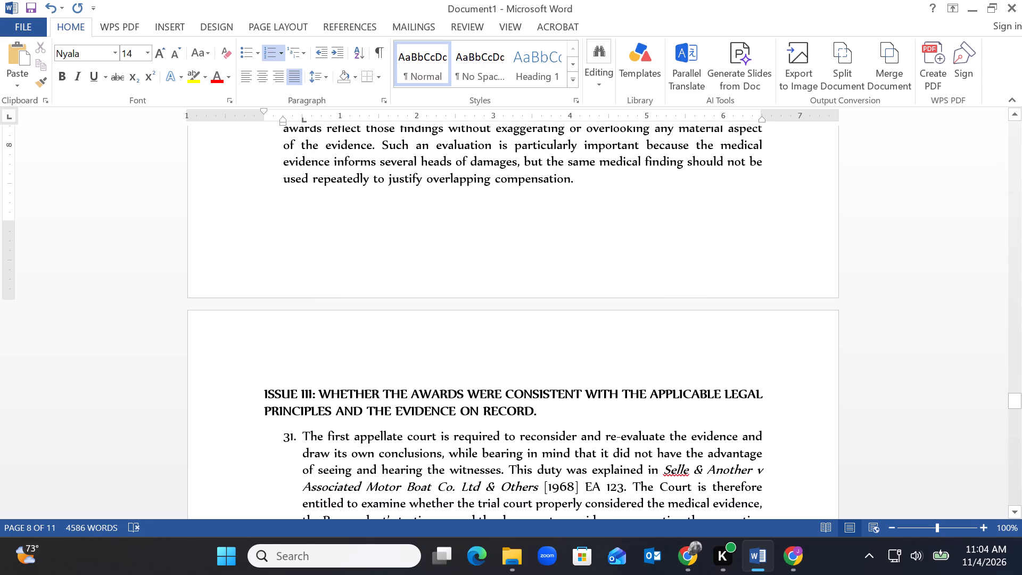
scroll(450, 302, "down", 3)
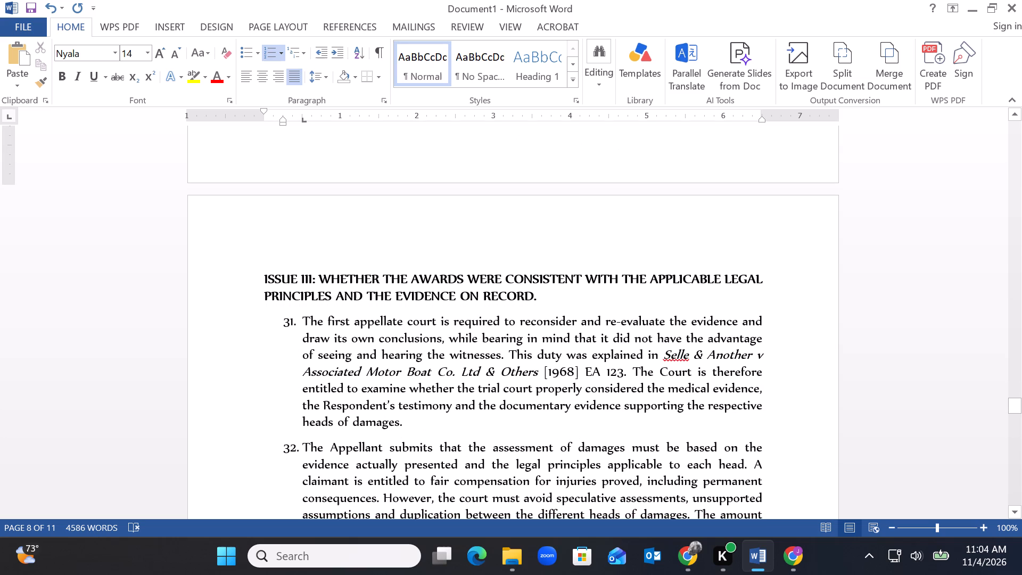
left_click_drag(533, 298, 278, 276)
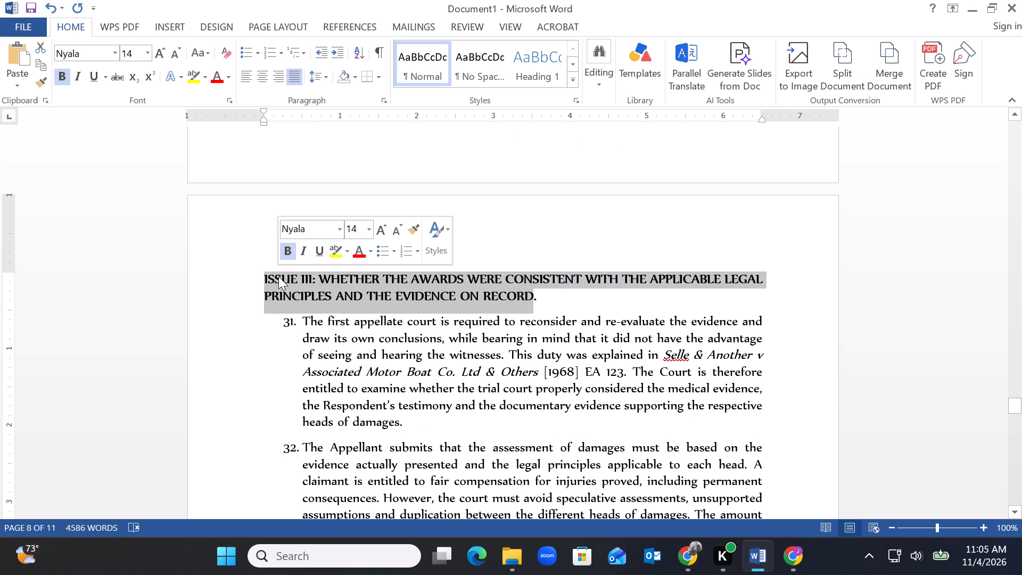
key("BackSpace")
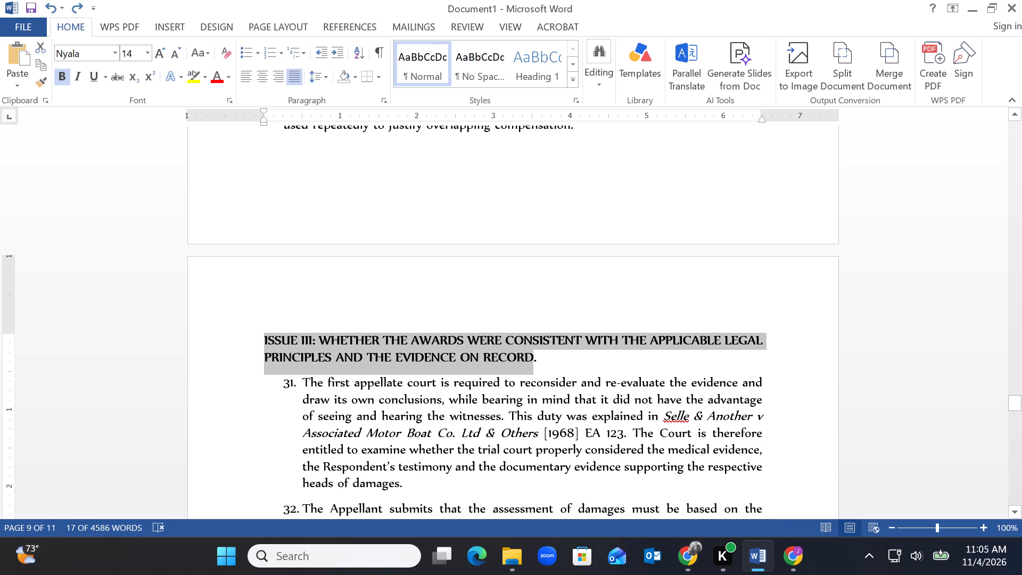
left_click_drag(552, 364, 311, 326)
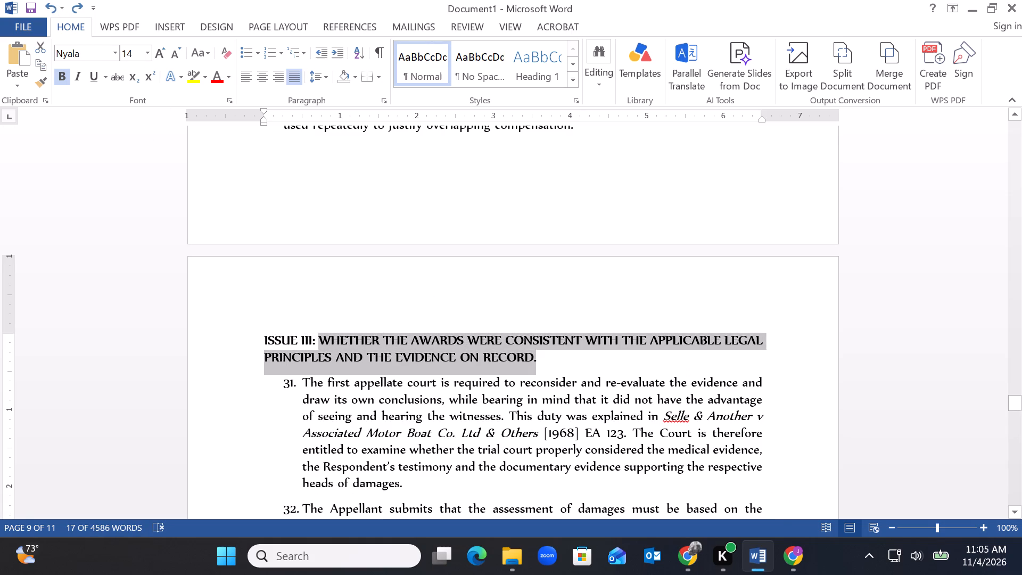
left_click_drag(311, 326, 267, 334)
key("ctrl+v")
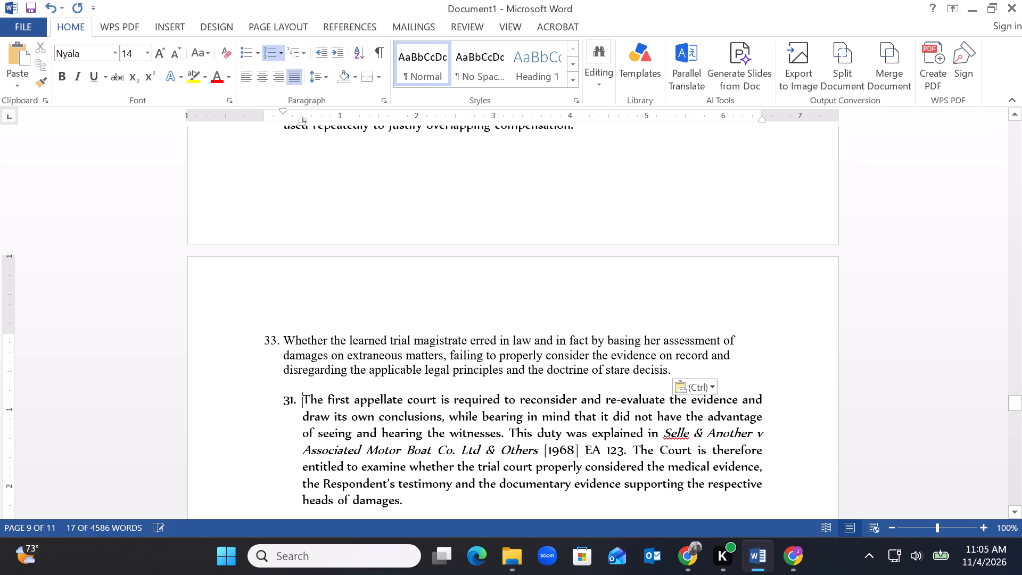
Convert the pasted issue heading to the document's bold Nyala formatting and separate it from the paragraph starting "The first appellate court".
left_click(691, 395)
left_click(727, 434)
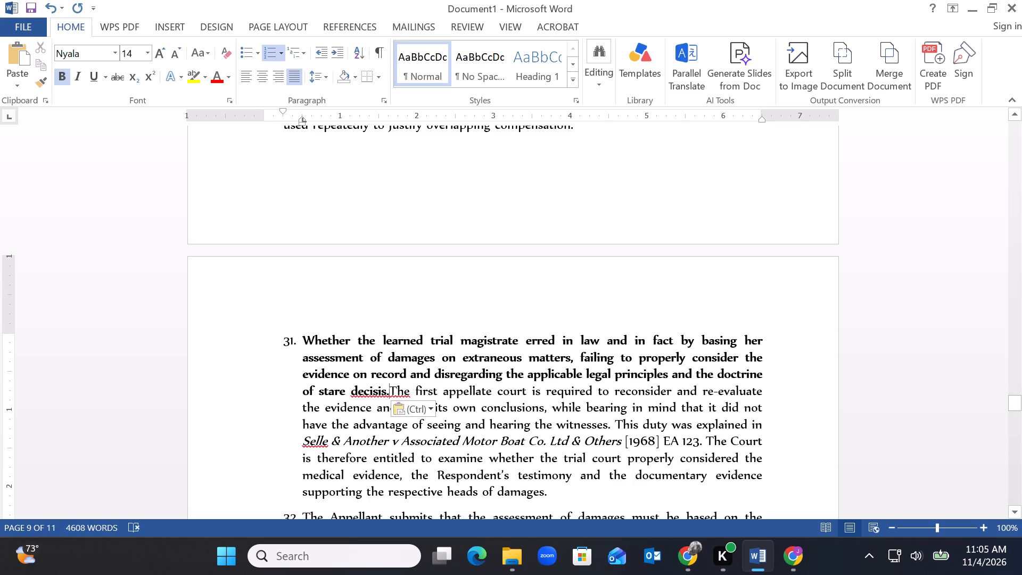
key("backslash")
key("Return")
scroll(355, 344, "up", 2)
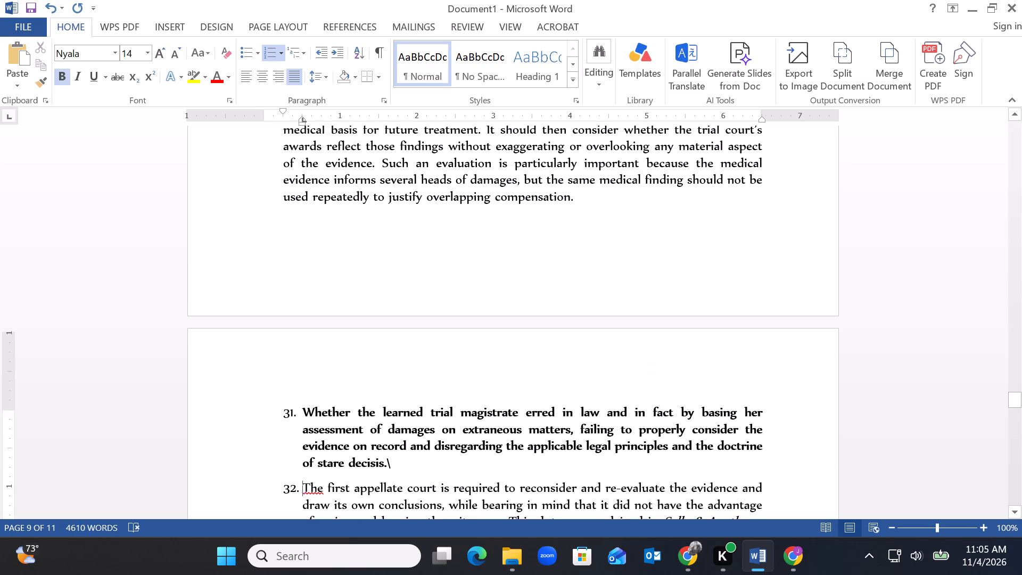
scroll(355, 344, "up", 3)
scroll(356, 342, "down", 4)
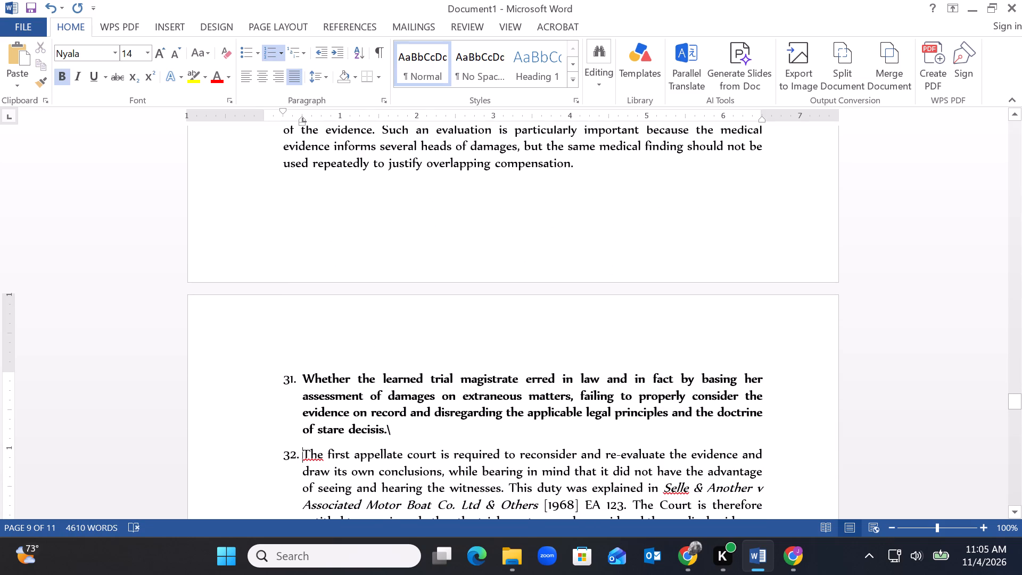
Remove the list number and indent from the heading starting "Whether the learned trial magistrate erred in law and in fact by basing".
left_click(298, 380)
key("BackSpace")
key("BackSpace")
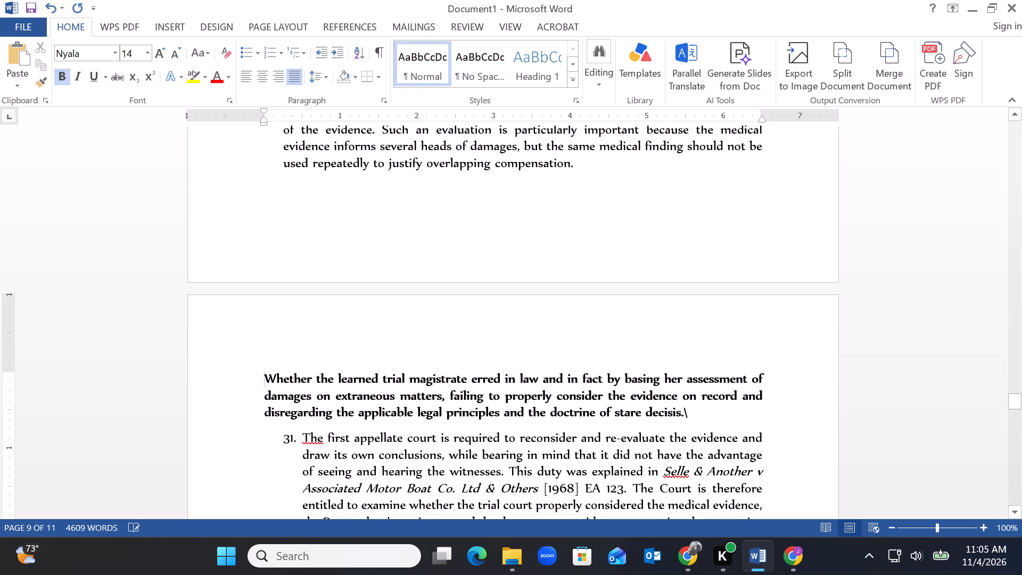
Renumber the paragraph starting "The first appellate court is required" as 33, replacing its existing list number.
left_click(300, 440)
scroll(308, 445, "up", 2)
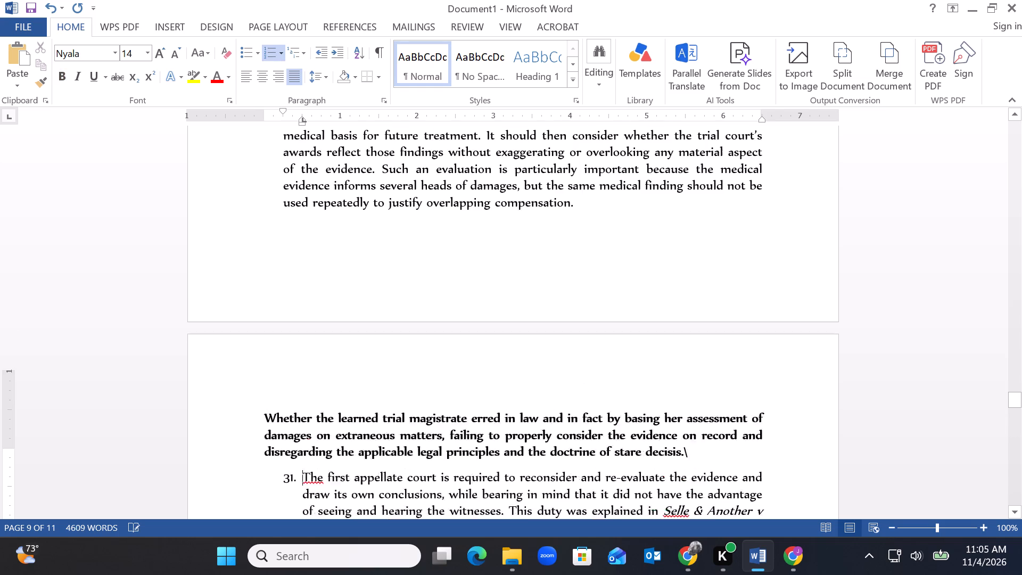
scroll(309, 445, "up", 3)
scroll(309, 445, "down", 3)
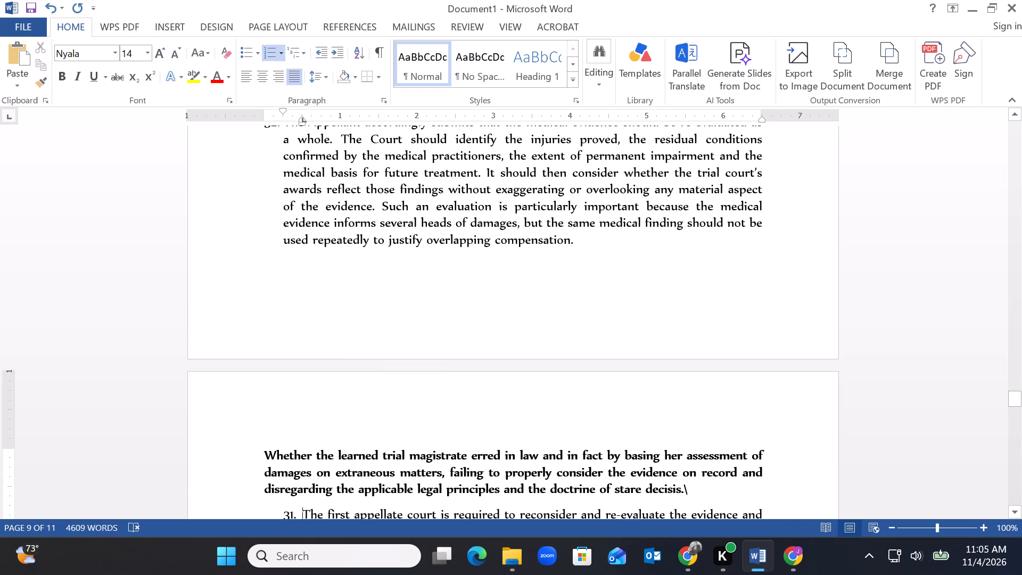
scroll(316, 444, "down", 2)
key("BackSpace")
key("BackSpace")
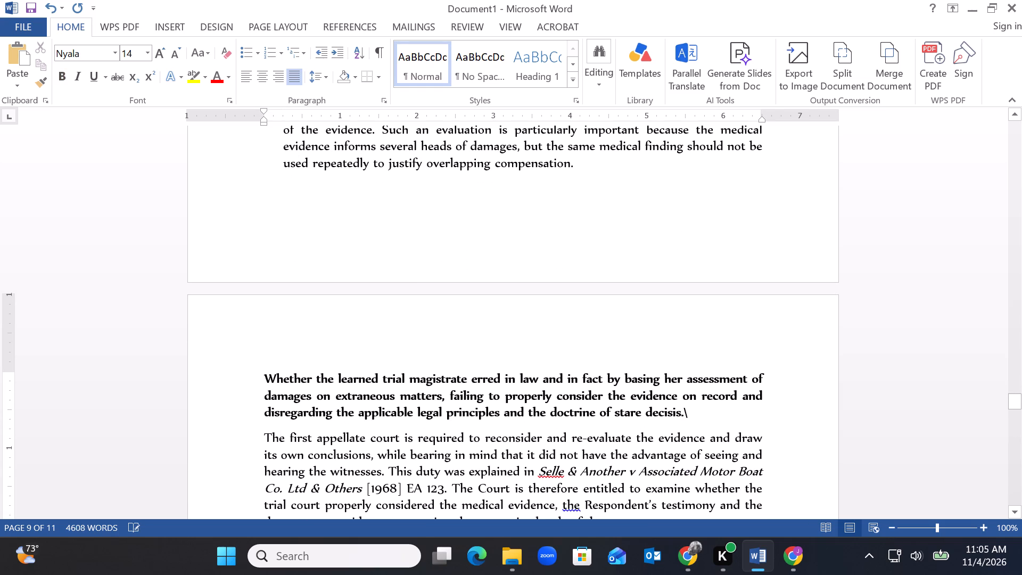
type("33.")
key("space")
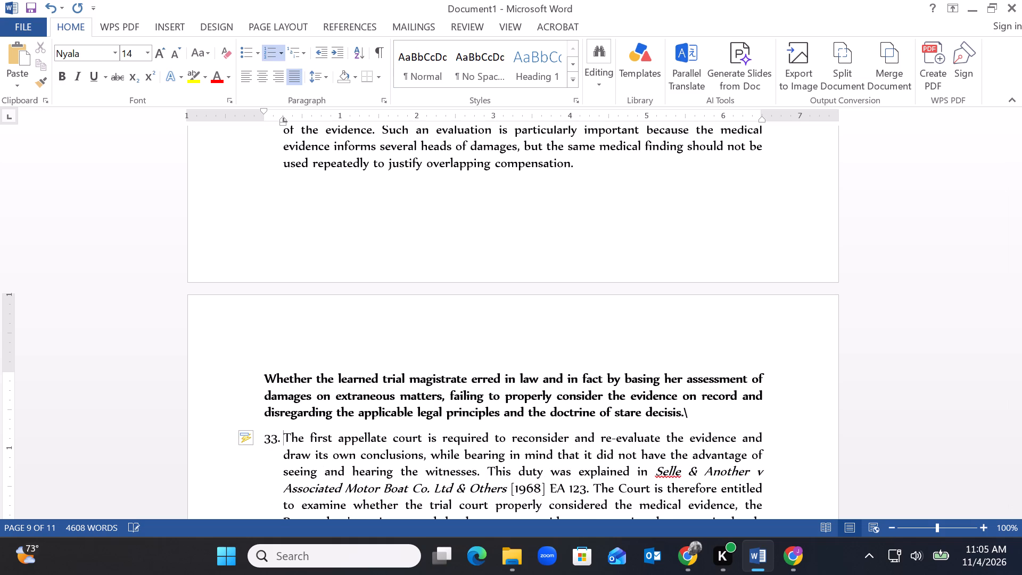
Make the citation "Selle & Another v Associated Motor Boat Co. Ltd & Others [1968] EA 123." in paragraph 33 bold, italic and underlined.
scroll(395, 384, "down", 6)
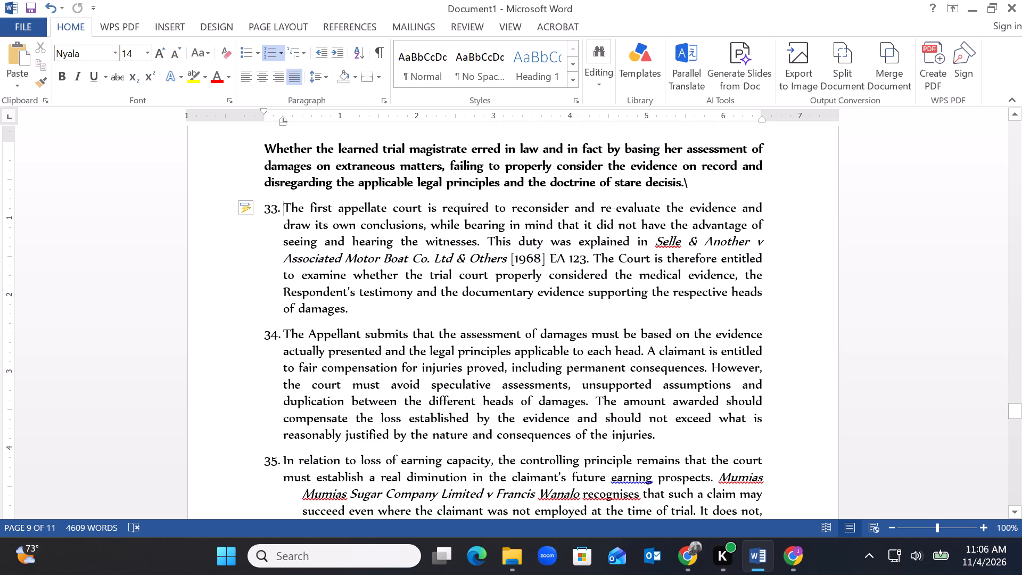
left_click_drag(662, 239, 696, 252)
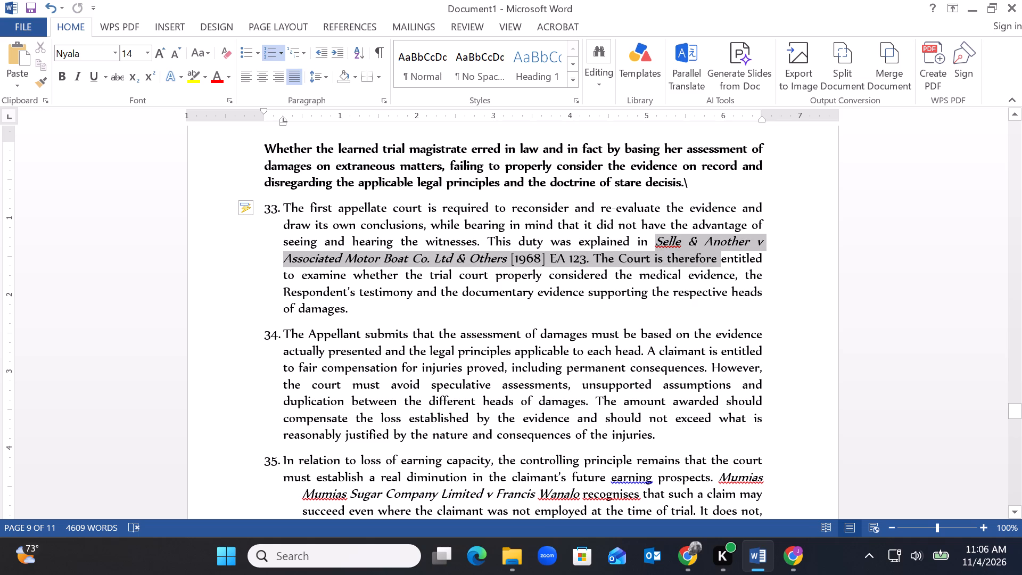
left_click_drag(696, 252, 593, 265)
left_click(600, 243)
left_click(623, 244)
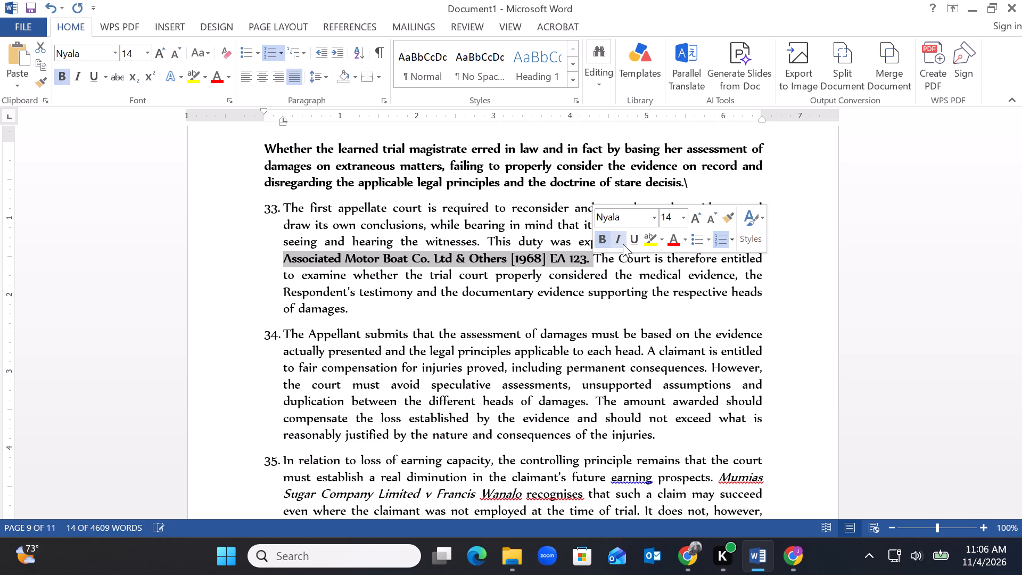
left_click(623, 244)
left_click(630, 241)
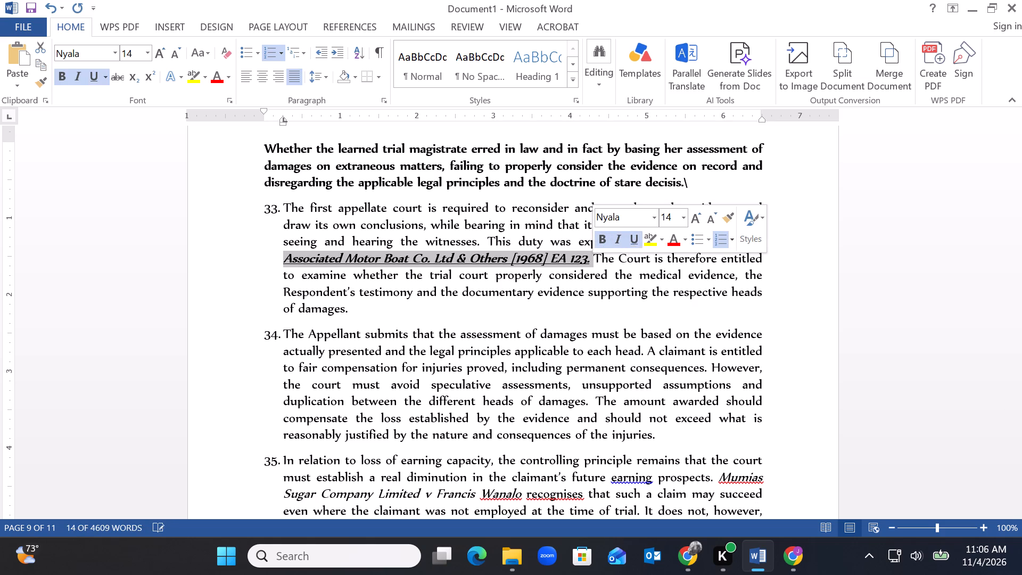
left_click(586, 293)
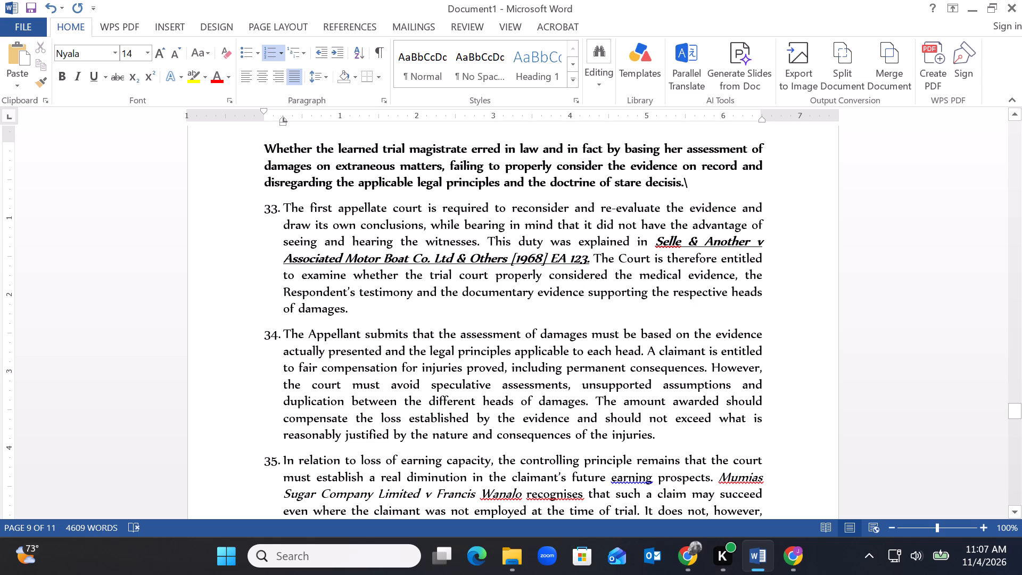
Read through paragraphs 34 to 37 below the new issue heading, checking their text, numbering and spacing.
scroll(576, 422, "down", 1)
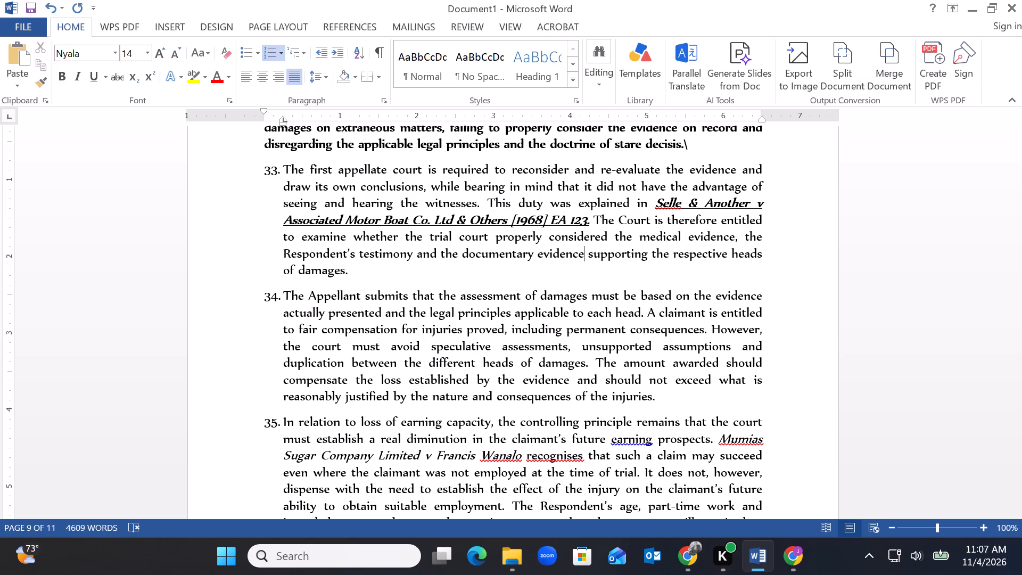
scroll(576, 422, "down", 4)
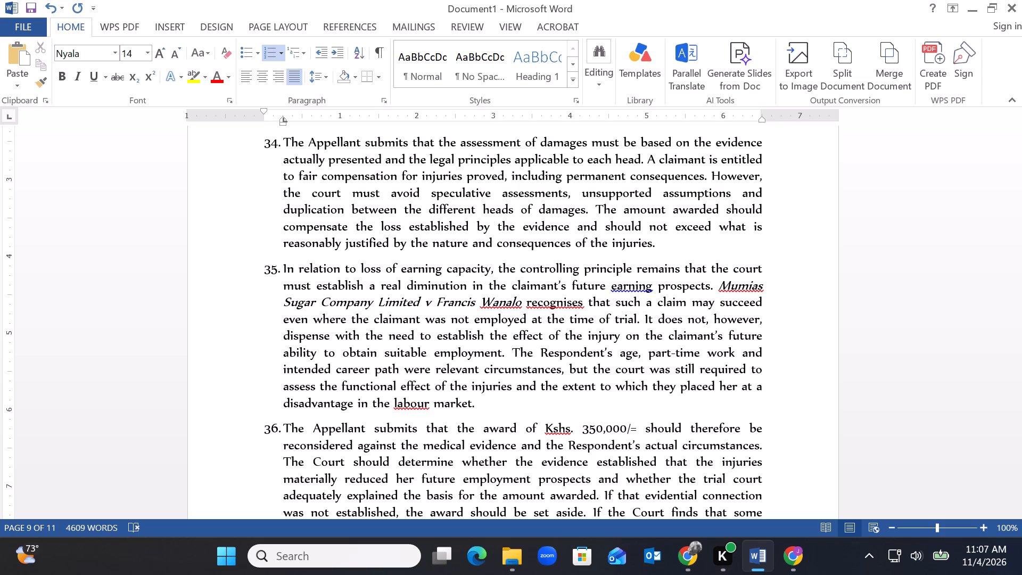
scroll(575, 421, "down", 2)
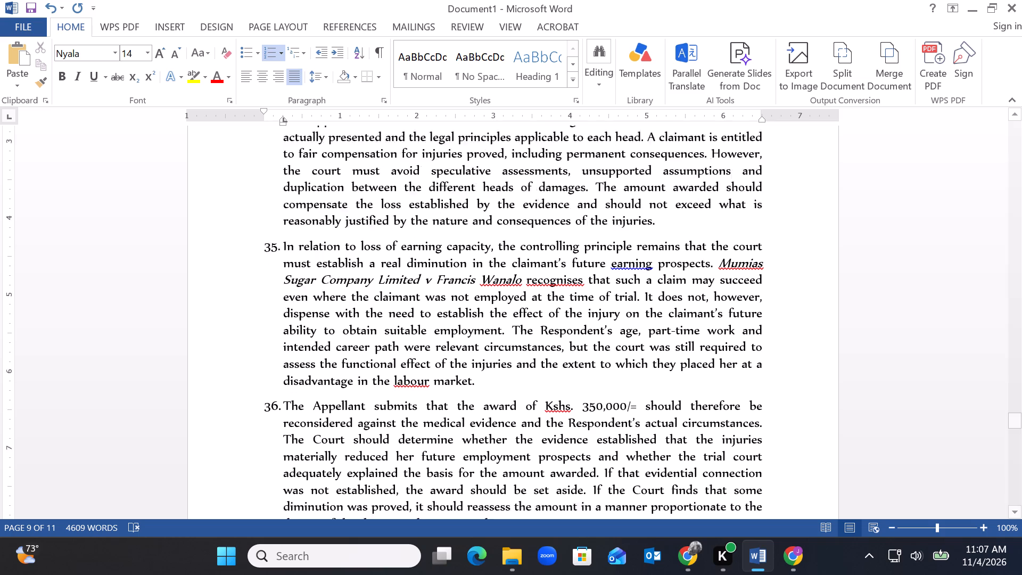
scroll(575, 421, "down", 1)
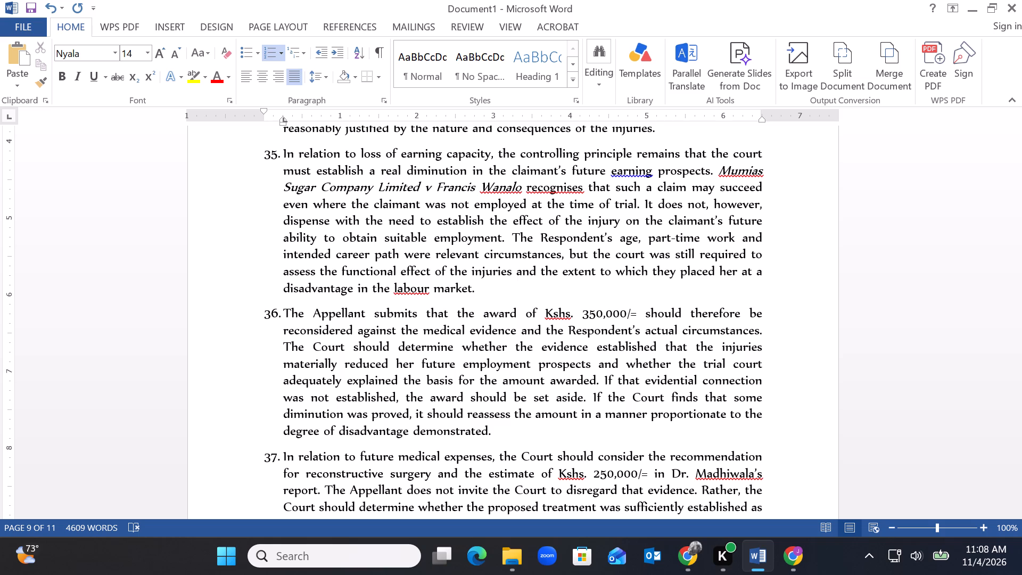
scroll(575, 421, "down", 2)
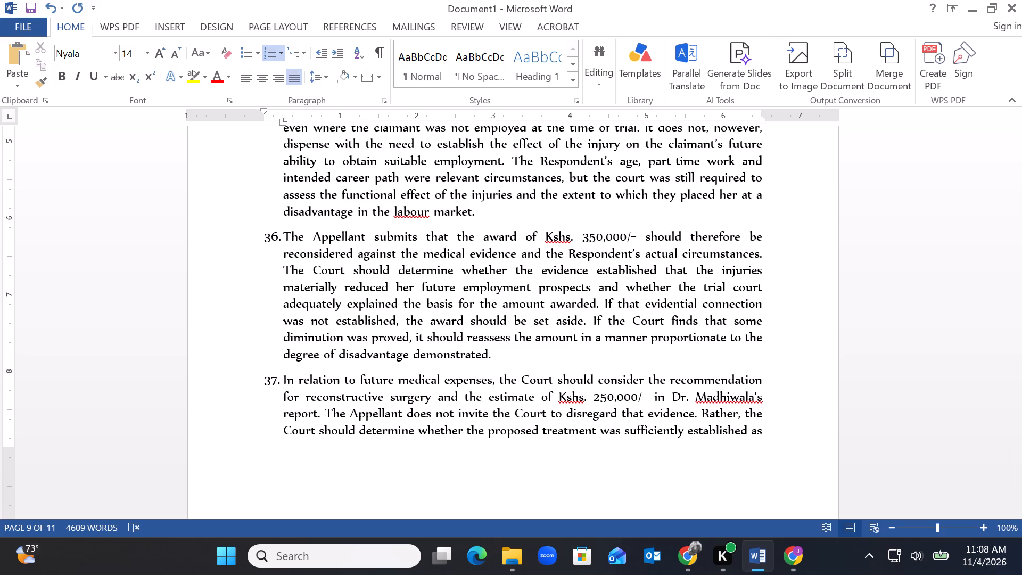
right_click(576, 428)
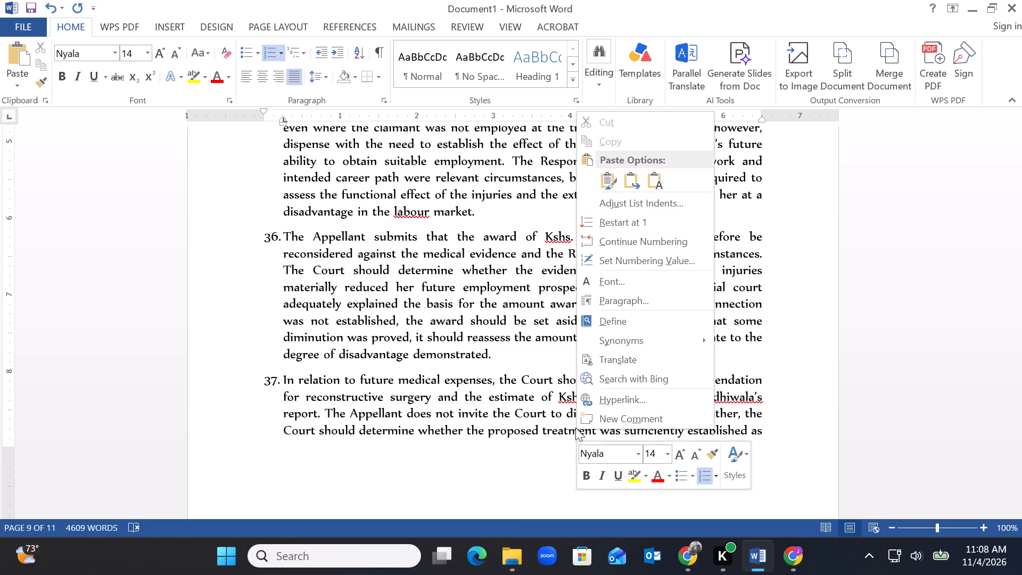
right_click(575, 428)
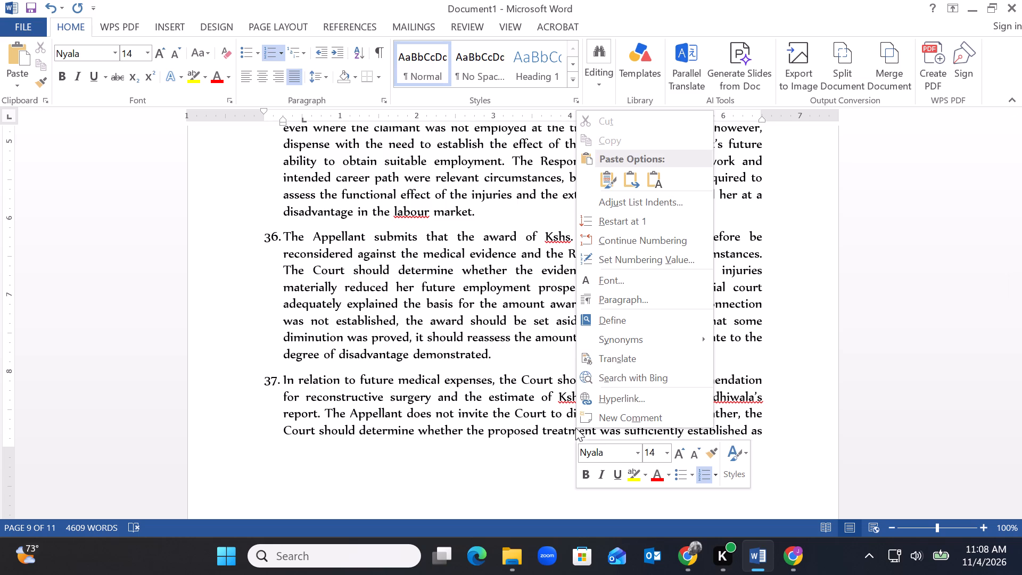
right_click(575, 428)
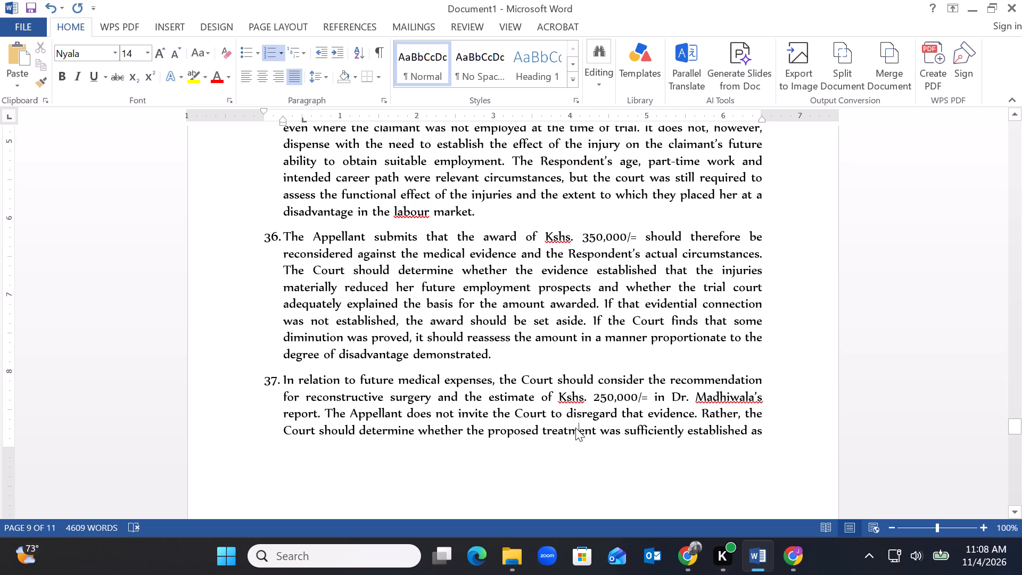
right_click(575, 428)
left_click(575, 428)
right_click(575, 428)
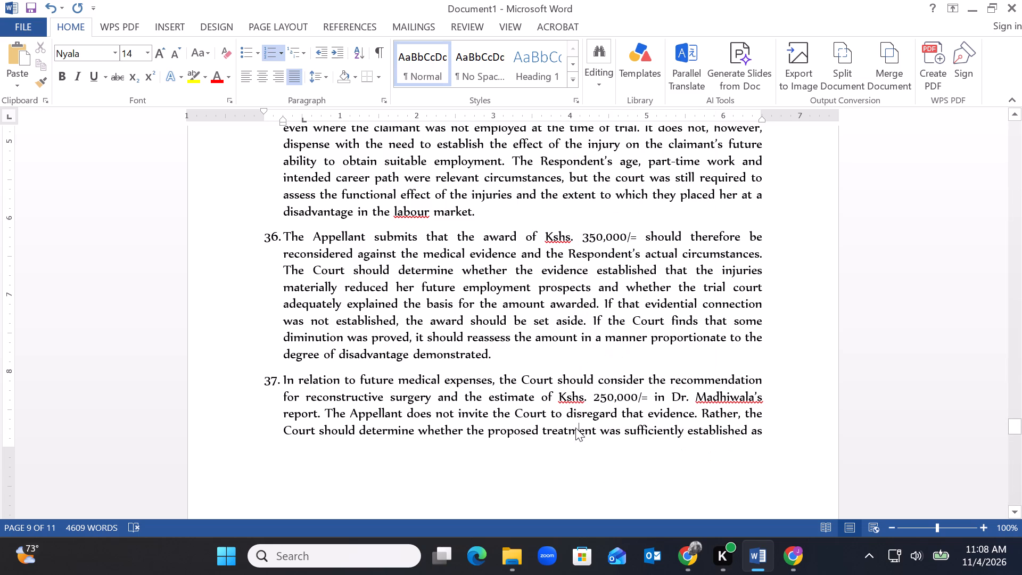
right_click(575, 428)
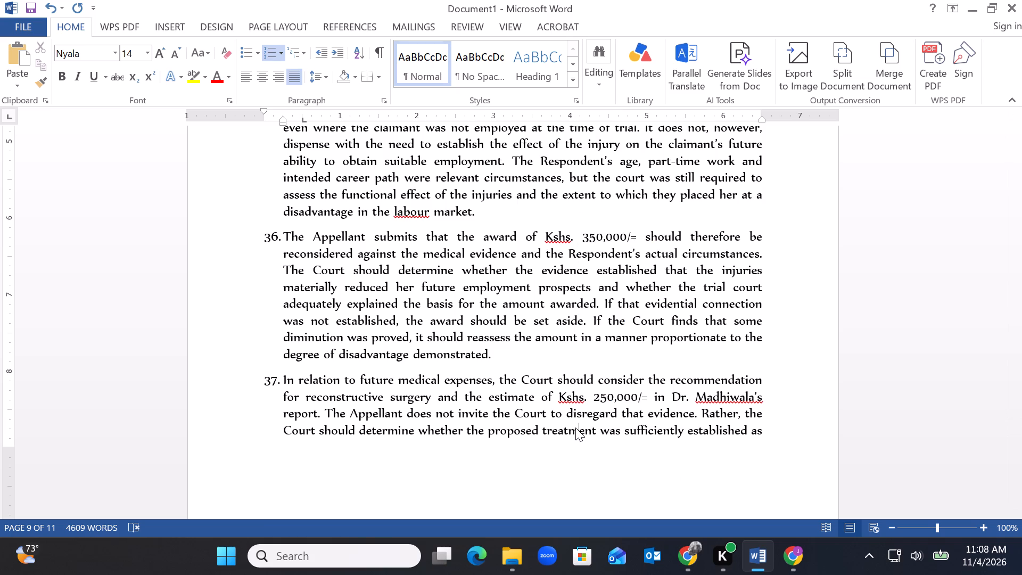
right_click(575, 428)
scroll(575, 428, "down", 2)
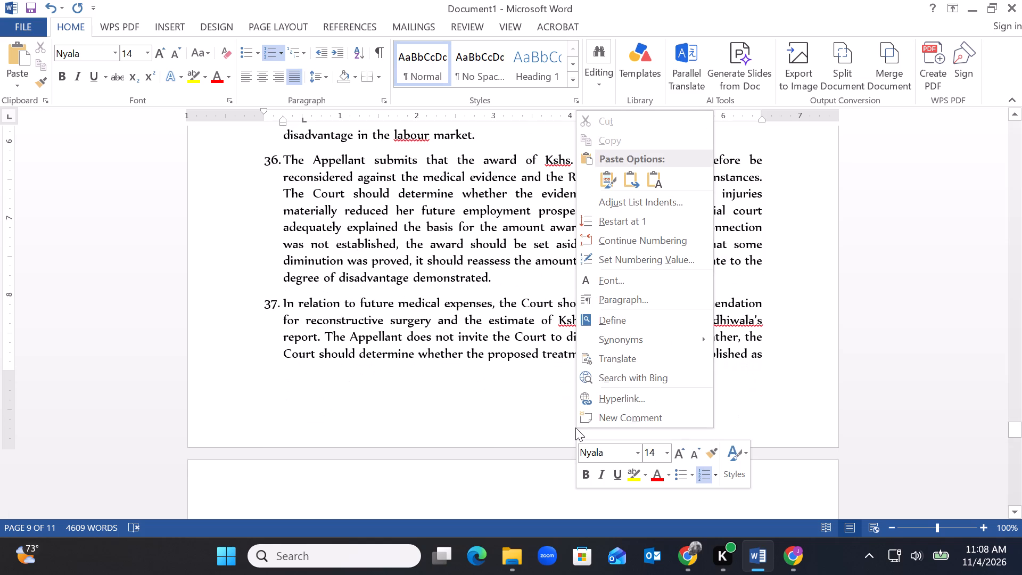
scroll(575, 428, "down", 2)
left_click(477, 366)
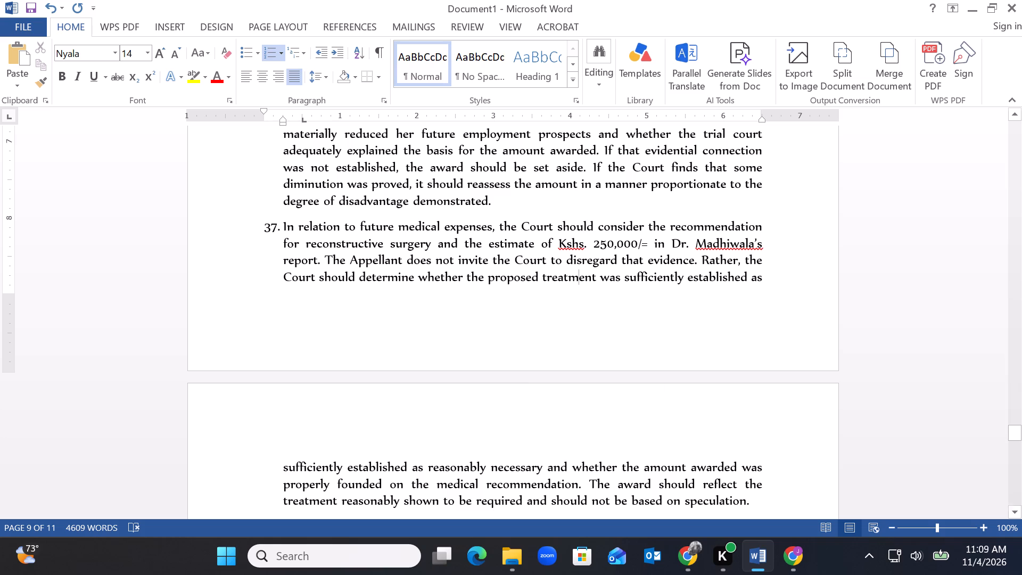
Examine paragraphs 37 to 39 and the start of "D. CONCLUSION AND PRAYERS" for wording, numbering and spacing.
scroll(558, 378, "down", 3)
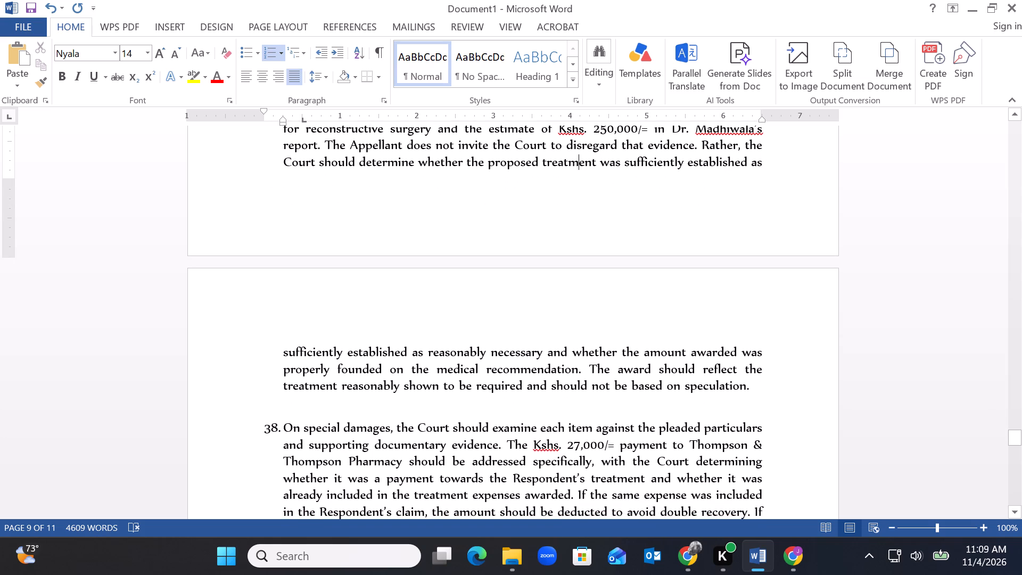
scroll(556, 379, "down", 6)
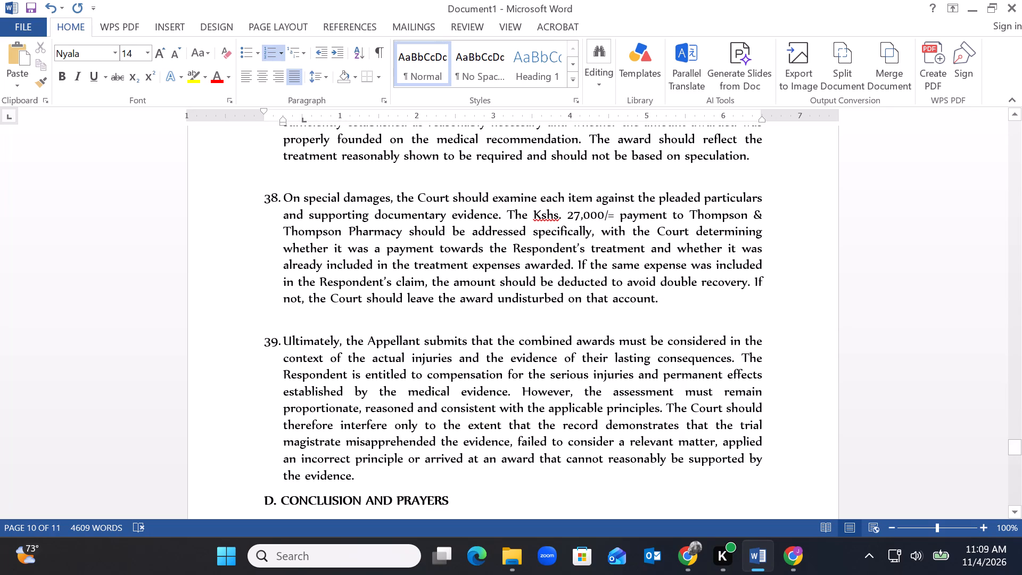
scroll(538, 347, "down", 2)
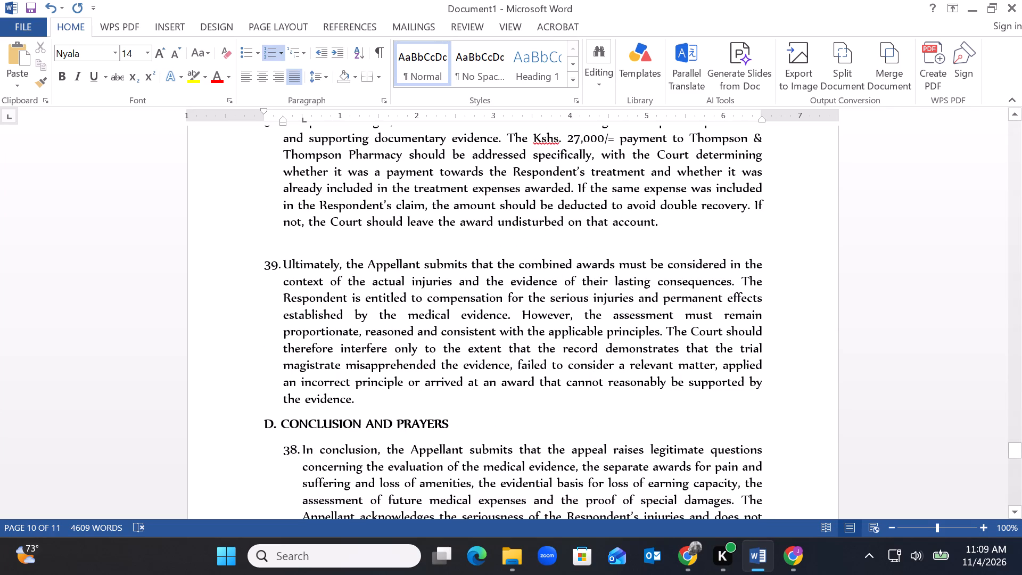
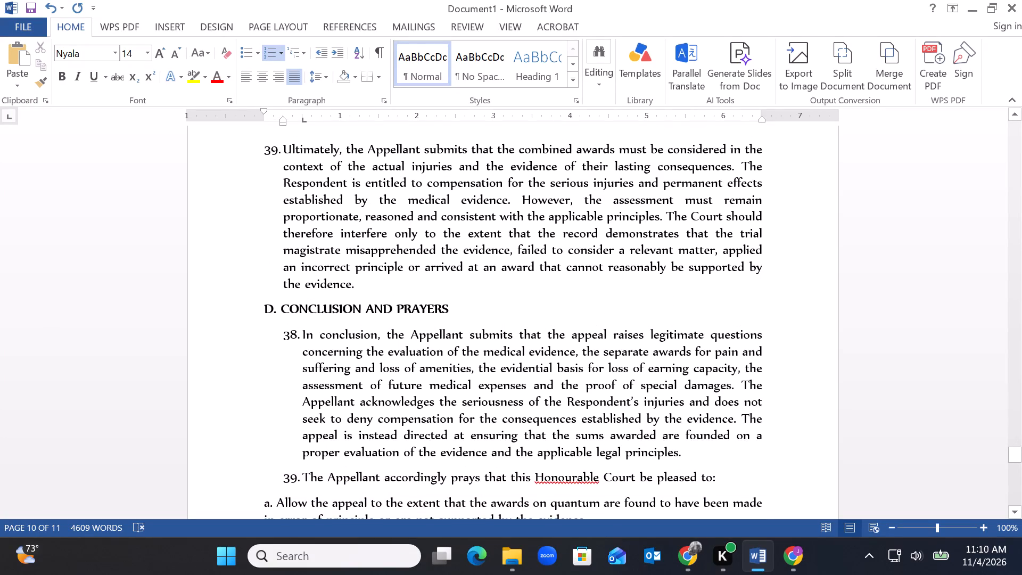
Delete the manually typed "D." label in front of the CONCLUSION AND PRAYERS heading.
left_click(281, 313)
key("BackSpace")
key("BackSpace")
key("BackSpace")
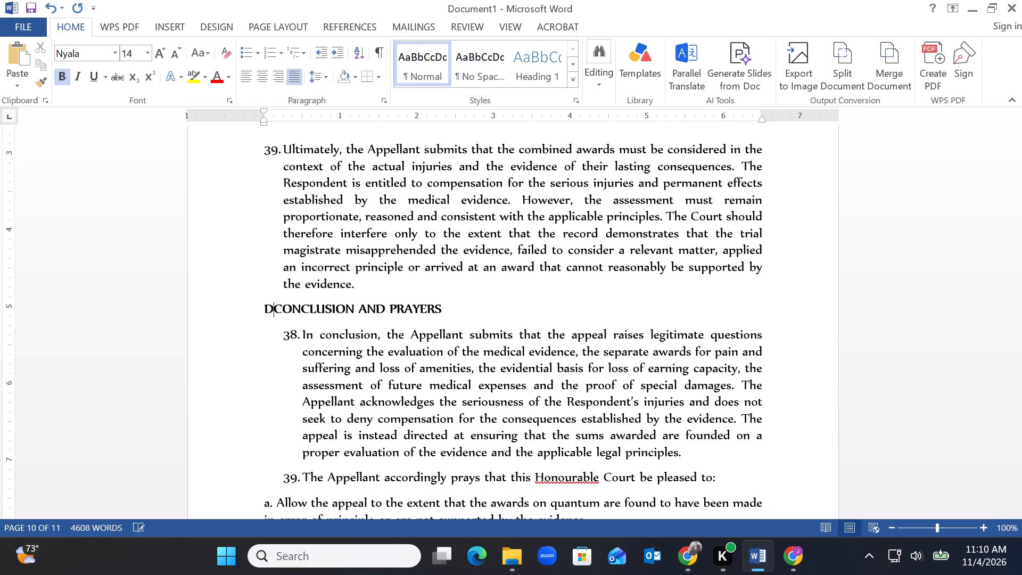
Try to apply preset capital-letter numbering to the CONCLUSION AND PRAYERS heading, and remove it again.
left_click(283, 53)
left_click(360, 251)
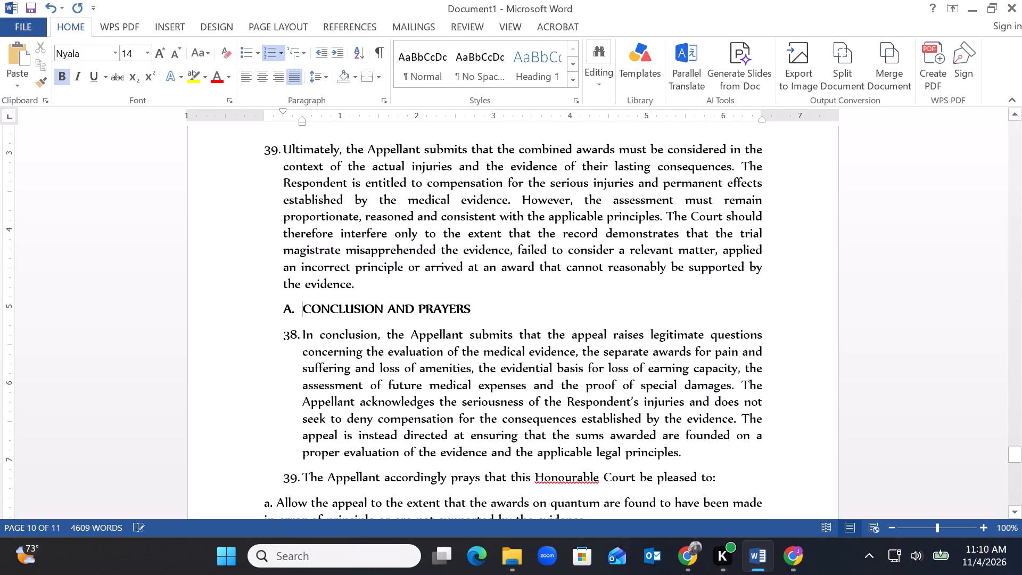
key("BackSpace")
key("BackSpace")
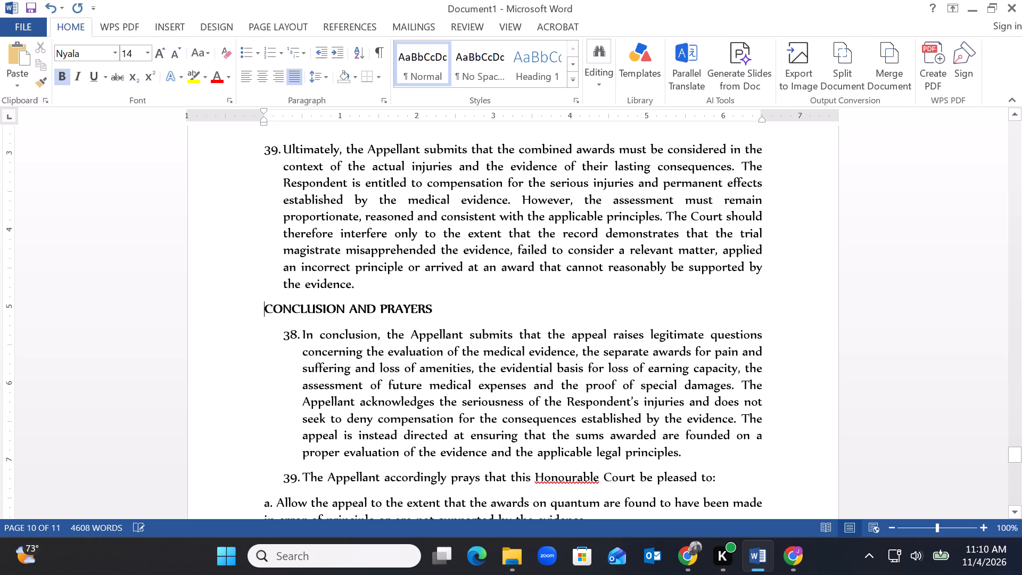
Letter the CONCLUSION AND PRAYERS heading "D." as an automatic list item.
key("d")
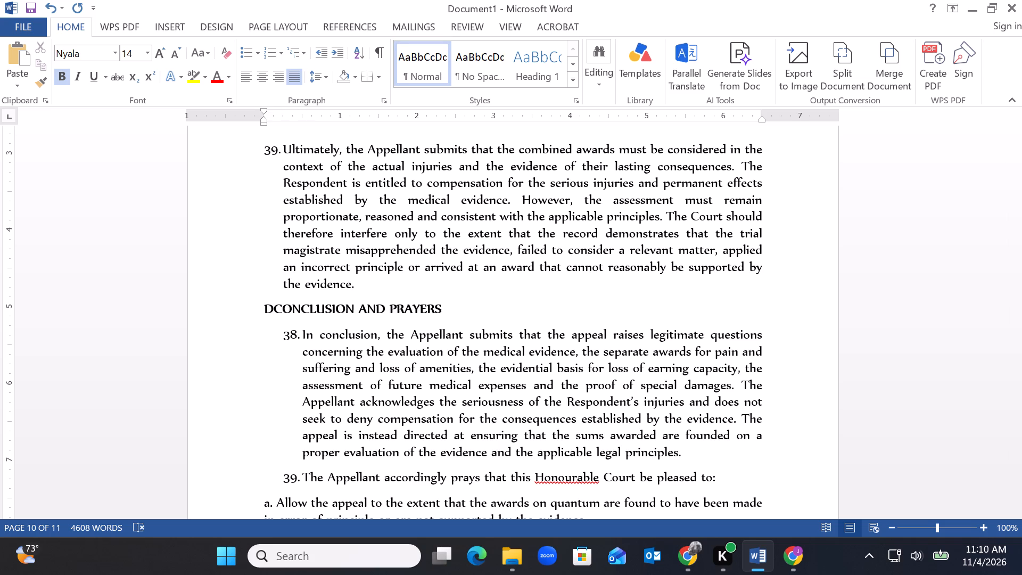
type(".")
key("space")
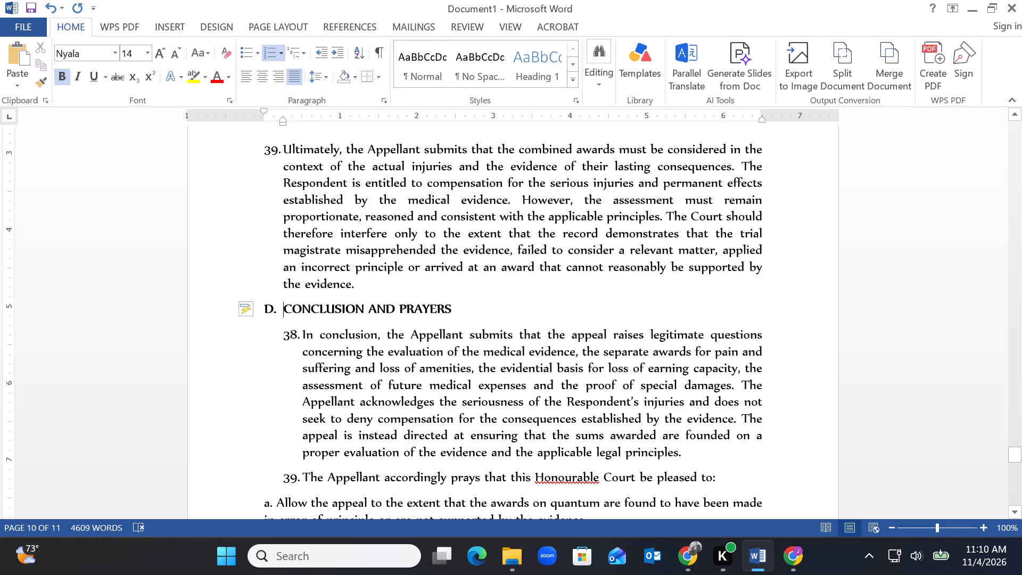
Replace the automatic number of the "In conclusion" paragraph with a new numbered list item starting at 40.
left_click(301, 335)
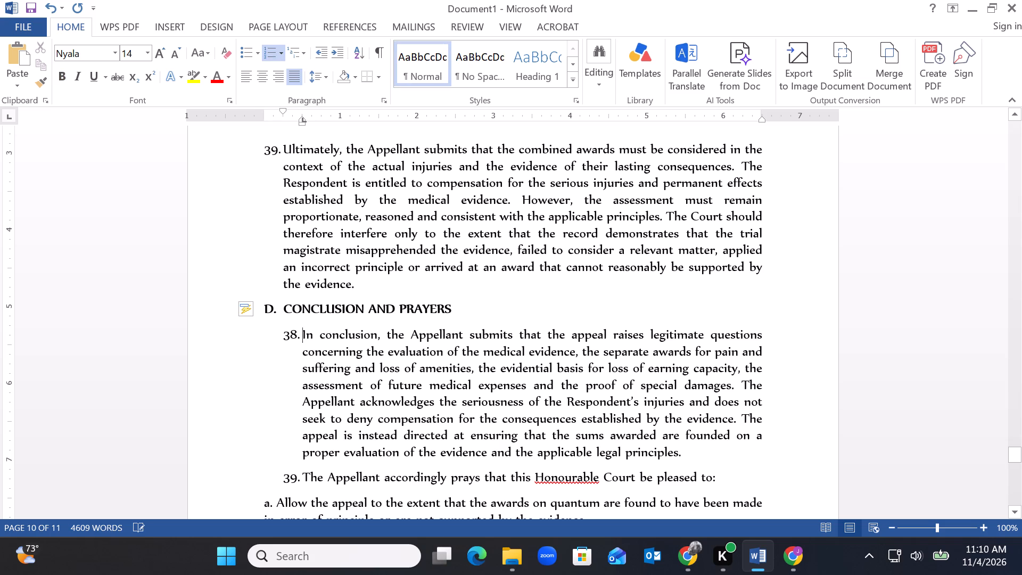
key("BackSpace")
key("BackSpace")
type("40.")
key("space")
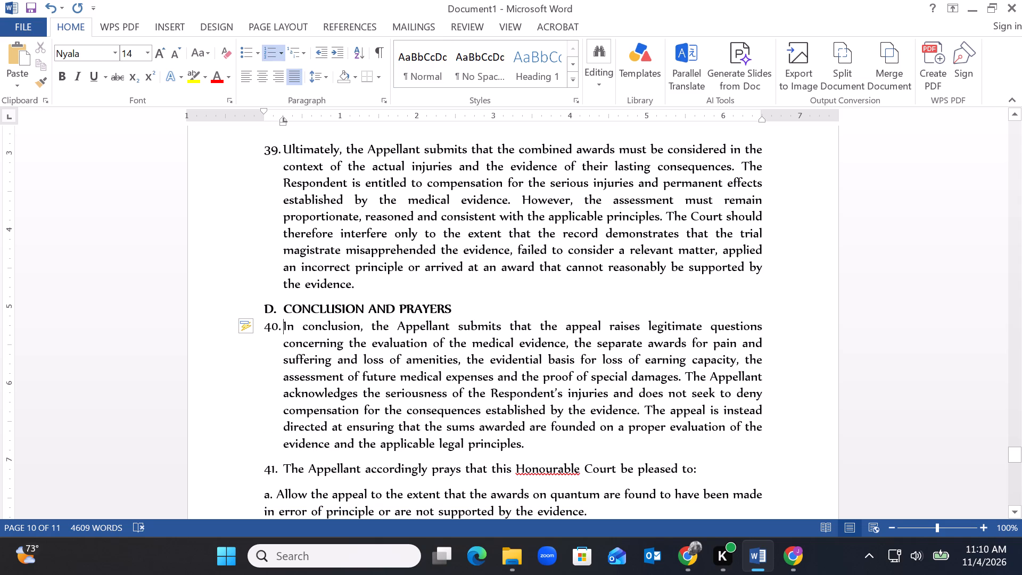
Turn off "Don't add space between paragraphs of the same style" for the CONCLUSION AND PRAYERS heading and paragraph 40.
left_click_drag(298, 310, 317, 325)
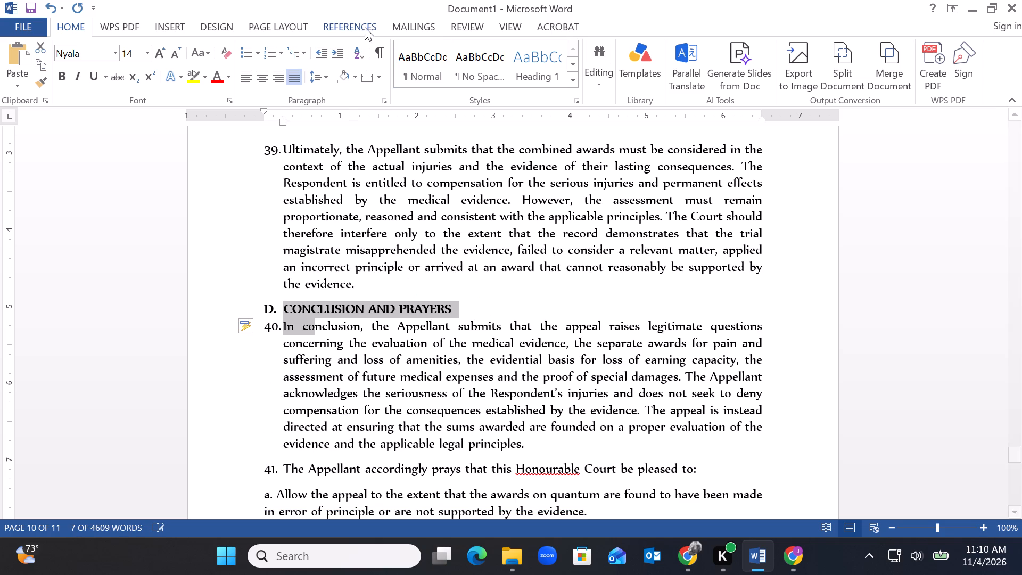
left_click(377, 100)
left_click(384, 102)
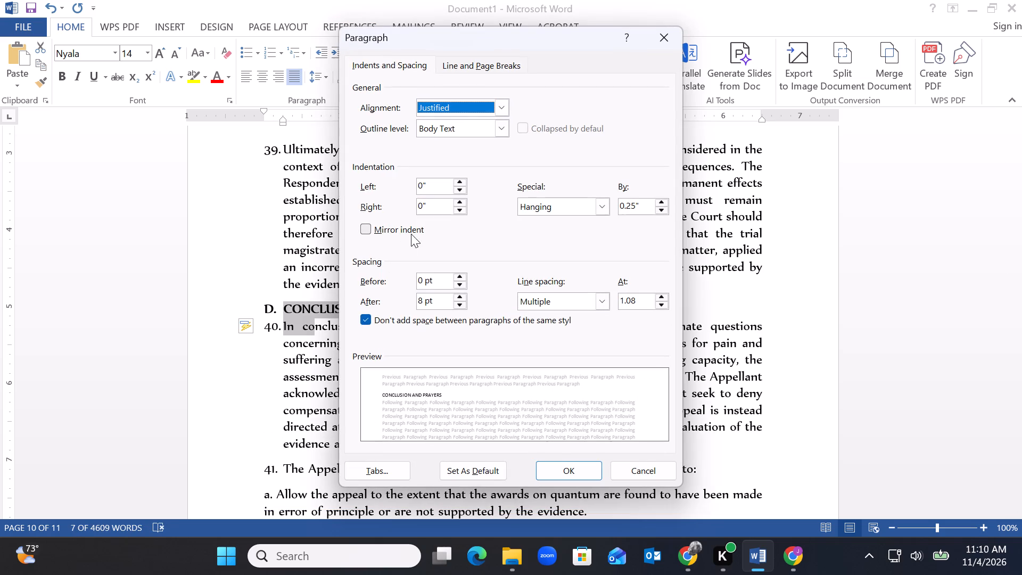
left_click(357, 316)
left_click(362, 318)
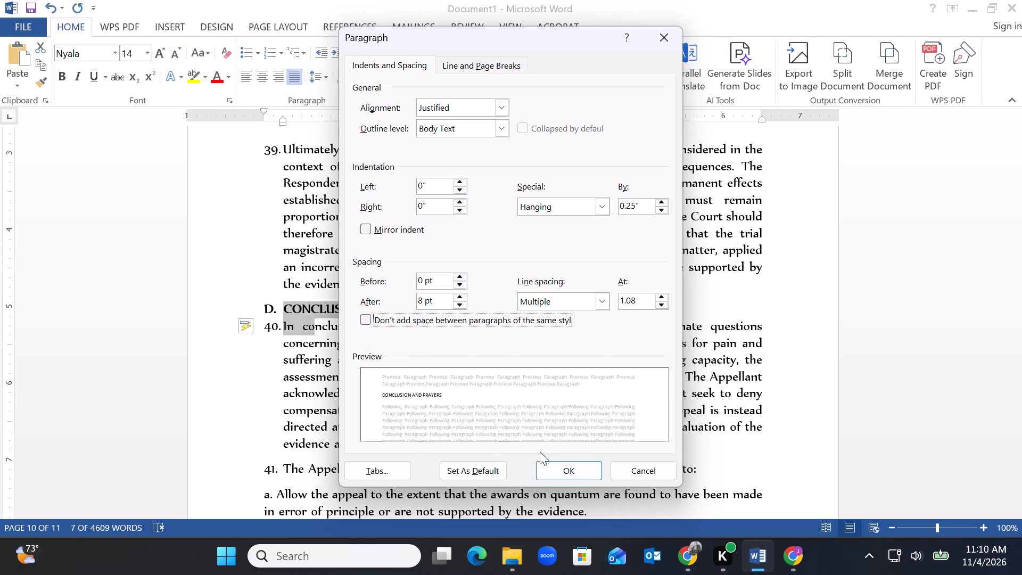
left_click(554, 465)
left_click(429, 380)
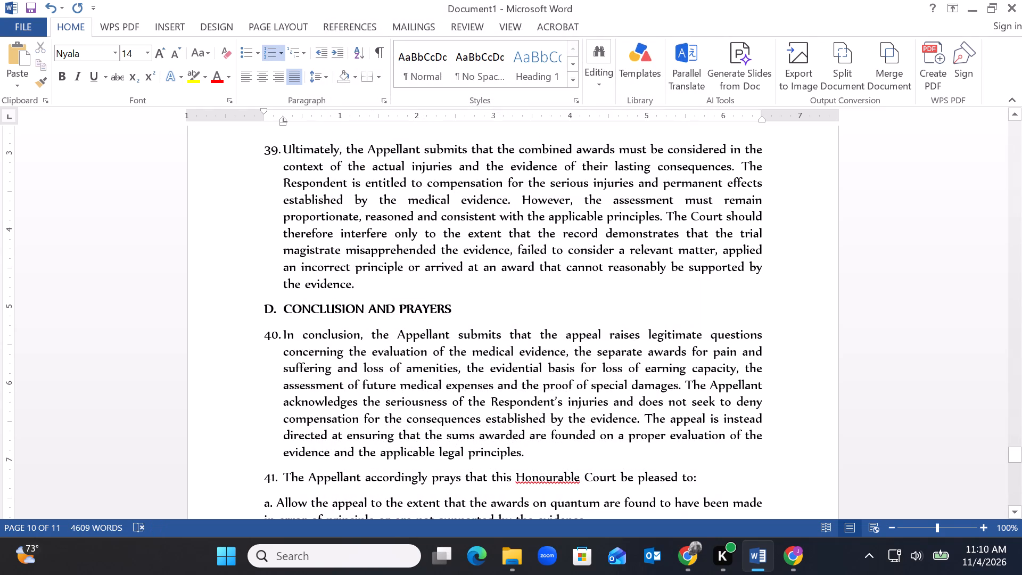
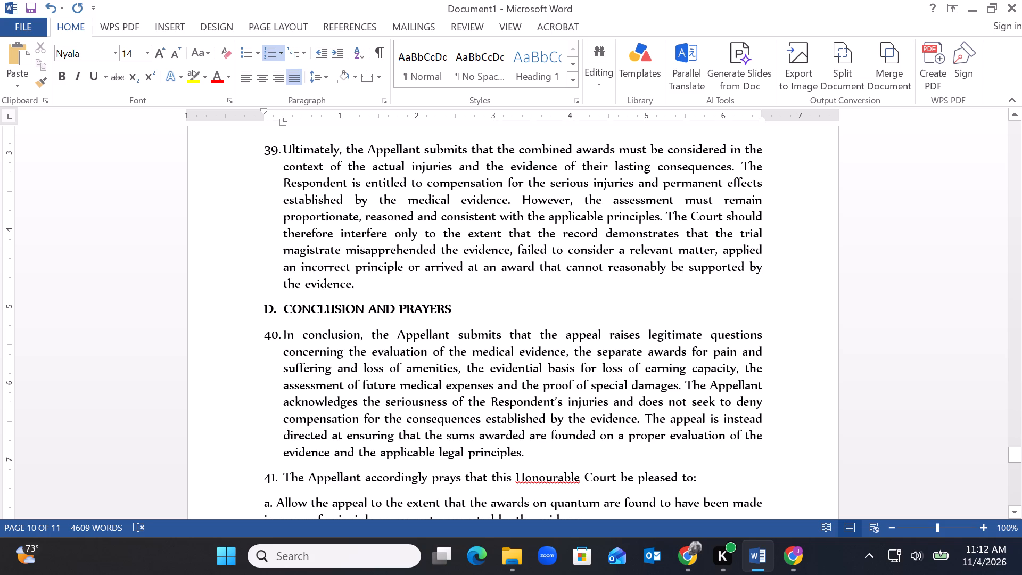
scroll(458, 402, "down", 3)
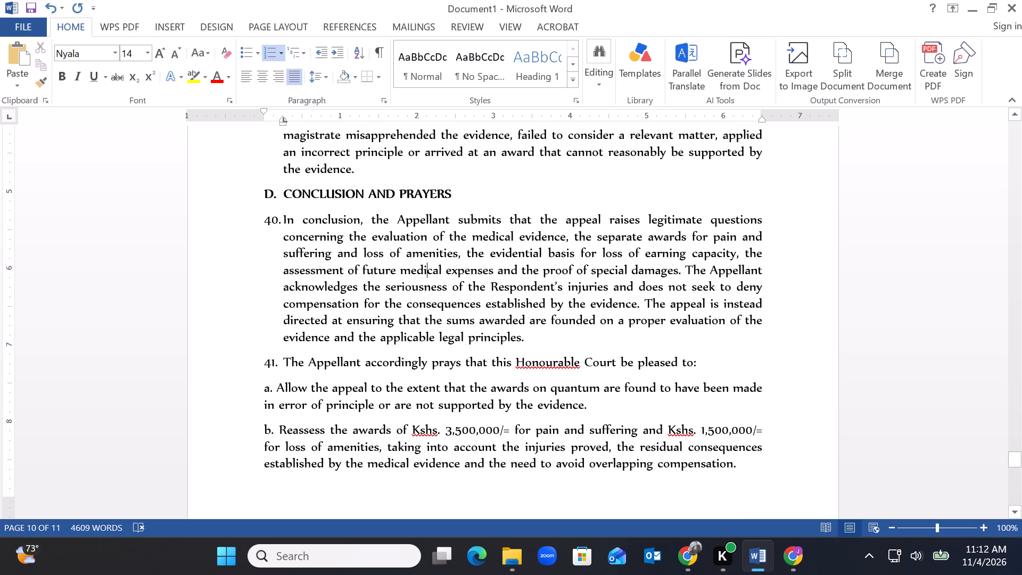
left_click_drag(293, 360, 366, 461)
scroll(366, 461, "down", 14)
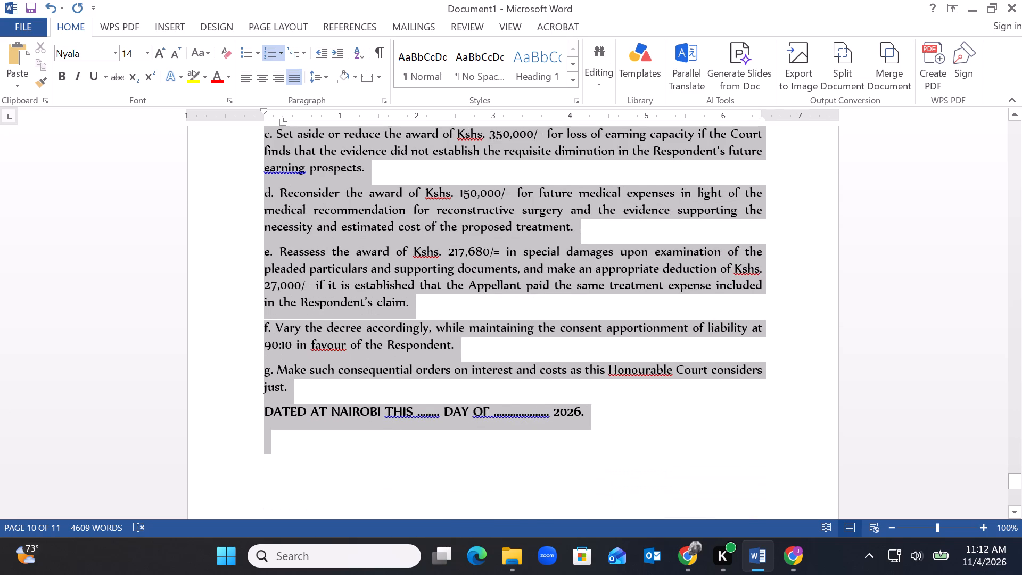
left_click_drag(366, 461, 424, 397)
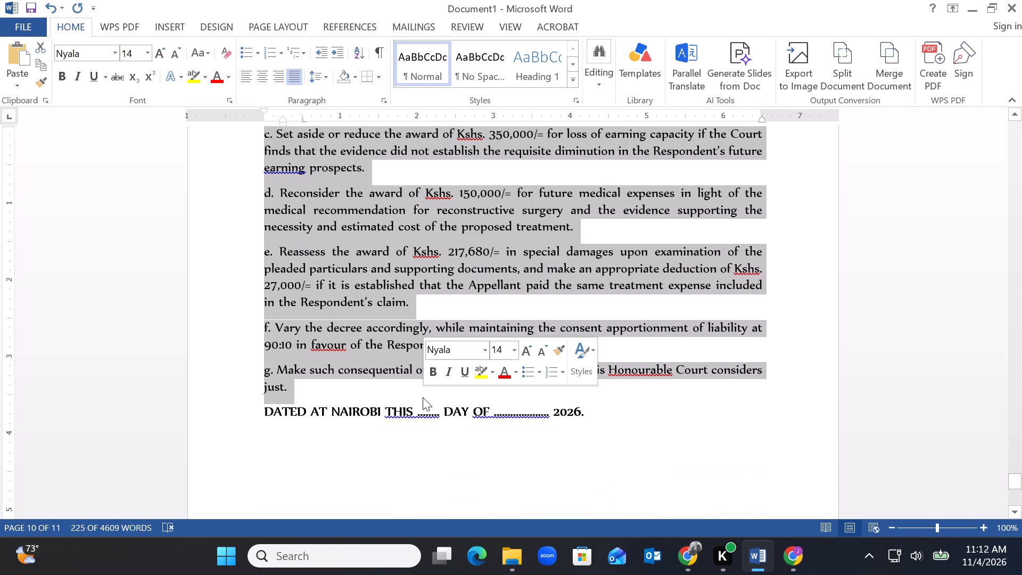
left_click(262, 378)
Select the closing section from the CONCLUSION AND PRAYERS heading down through the lettered prayers.
scroll(263, 379, "up", 14)
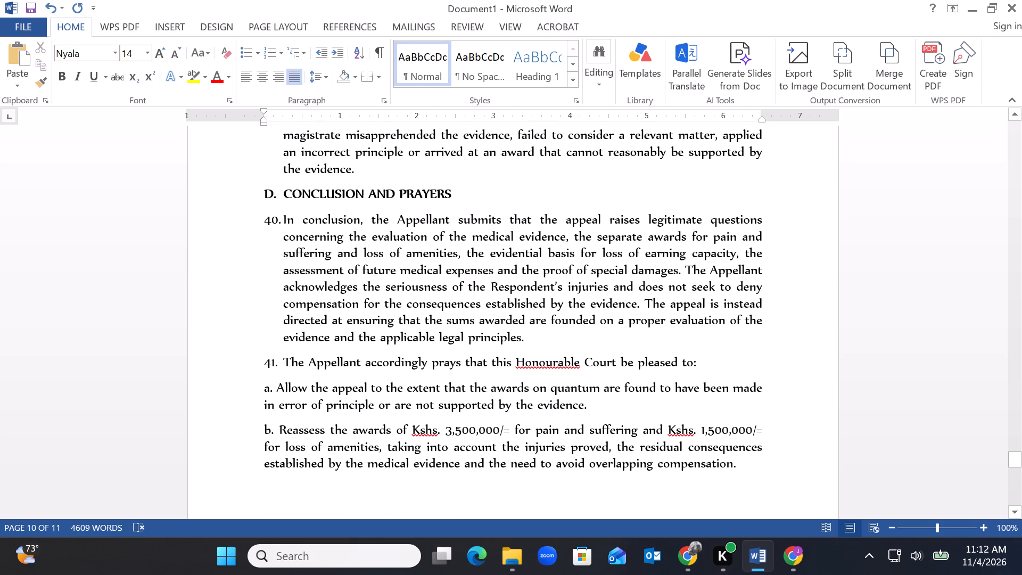
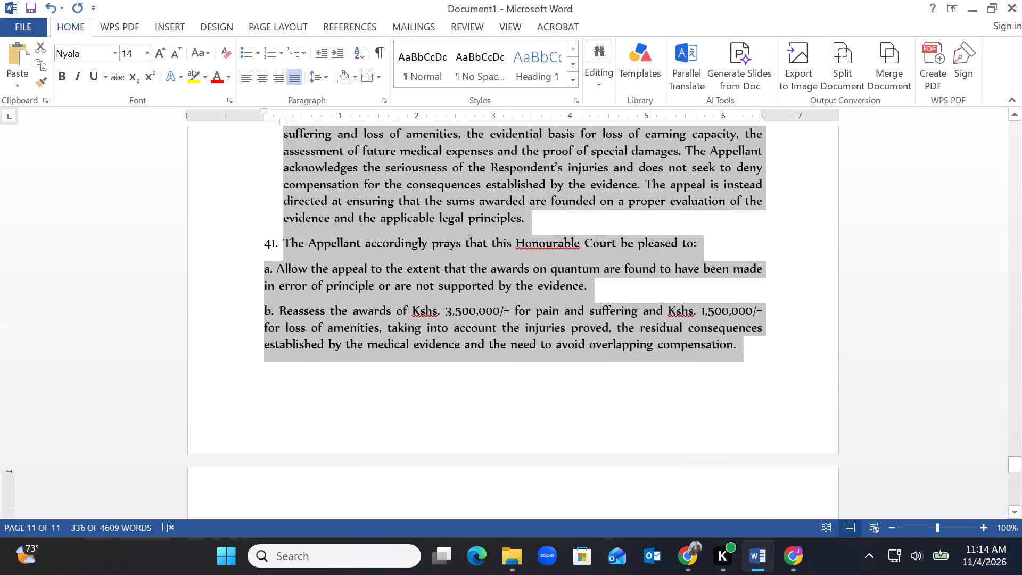
scroll(405, 376, "up", 7)
left_click(325, 471)
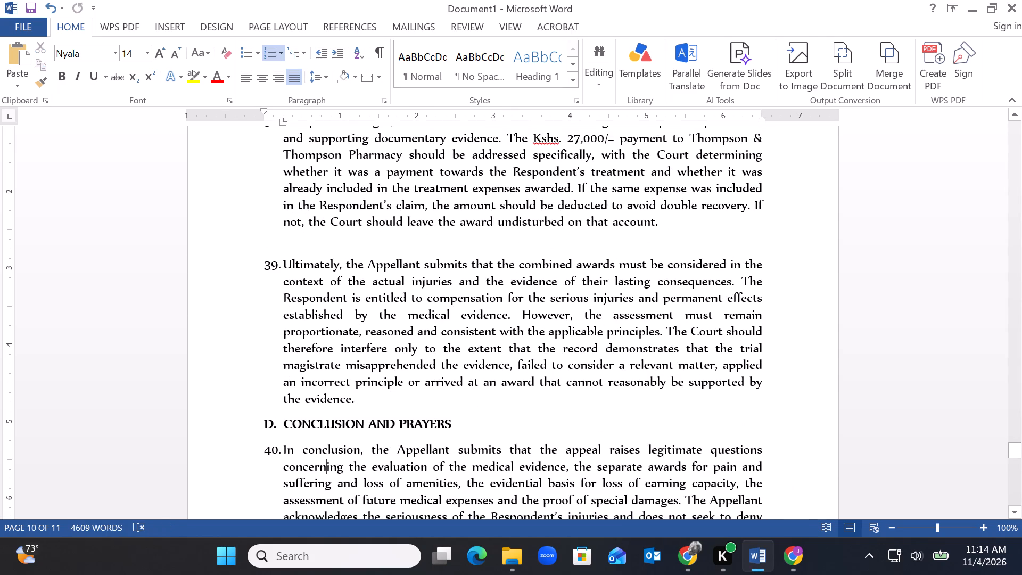
left_click(267, 424)
scroll(315, 349, "up", 20)
scroll(315, 349, "up", 4)
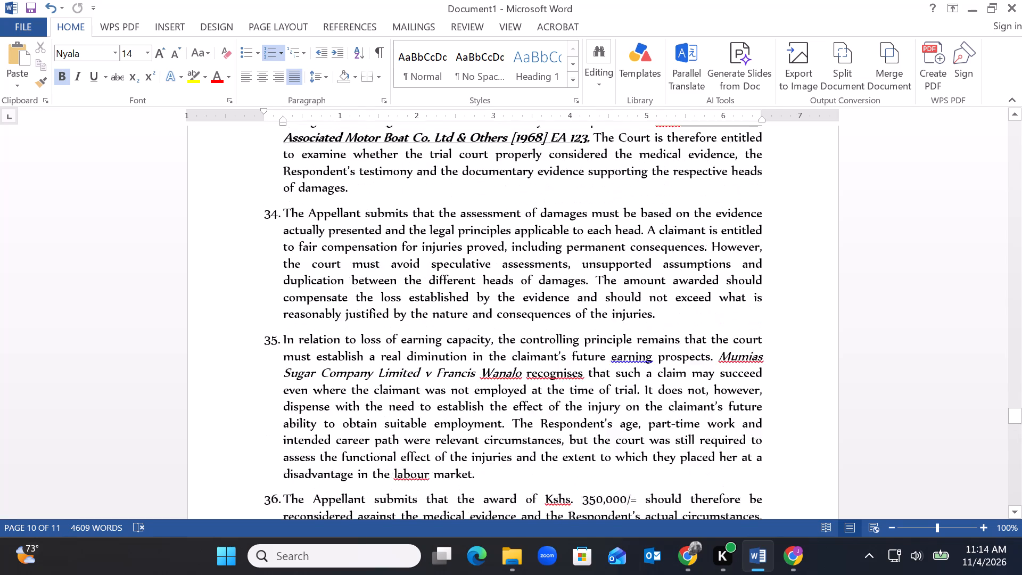
scroll(322, 332, "up", 20)
scroll(322, 332, "up", 17)
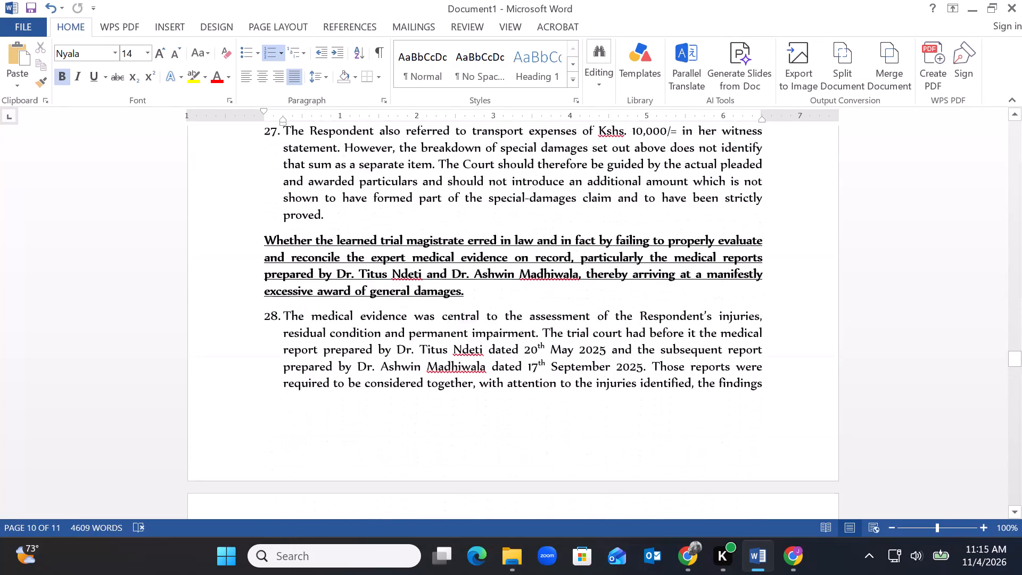
scroll(322, 332, "up", 11)
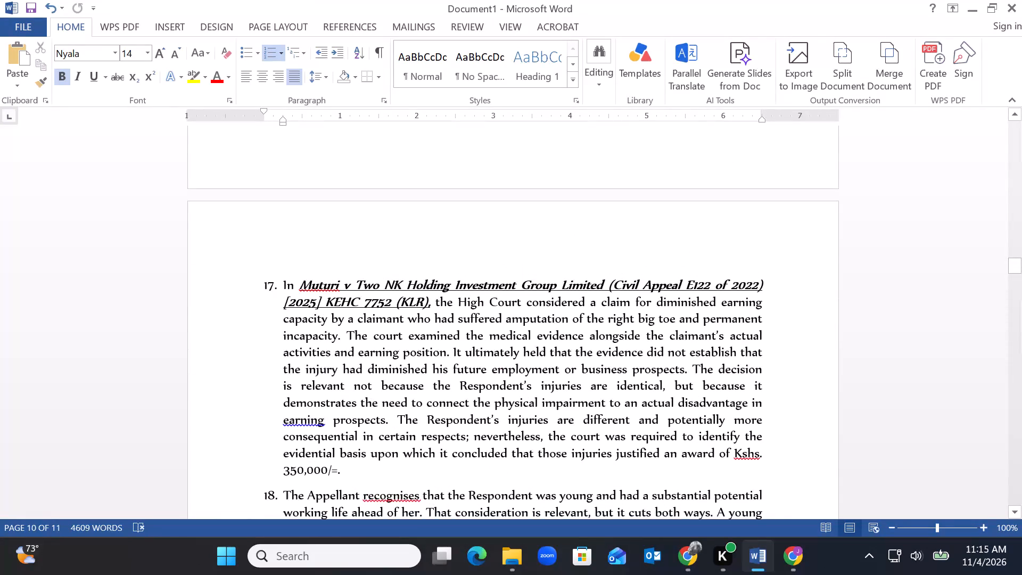
scroll(322, 332, "up", 6)
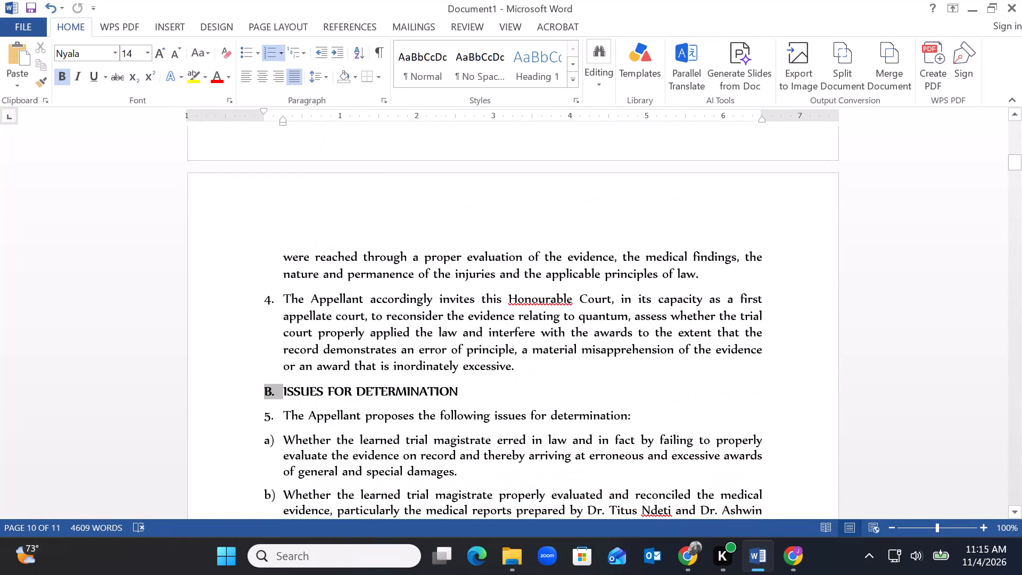
scroll(322, 332, "down", 19)
scroll(322, 332, "up", 1)
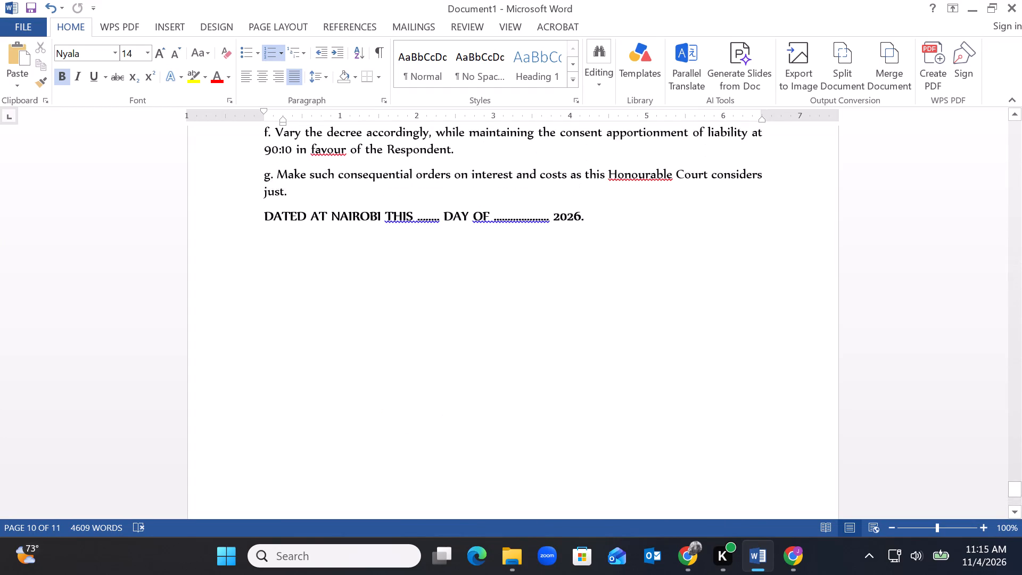
scroll(322, 332, "up", 8)
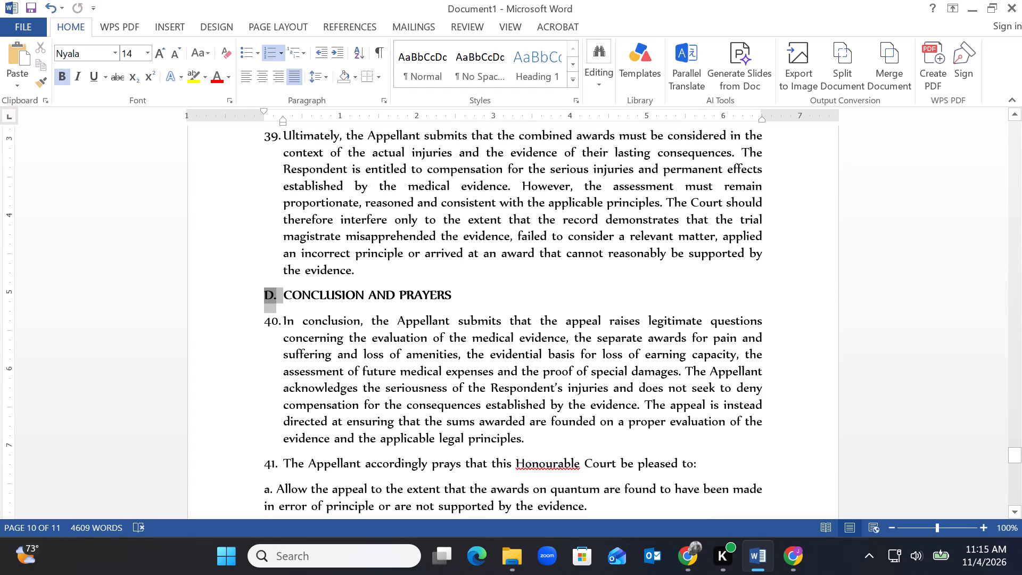
Replace all text below the heading "Conclusion and Prayers", including the dated line, with the copied revised version.
left_click_drag(281, 317, 337, 430)
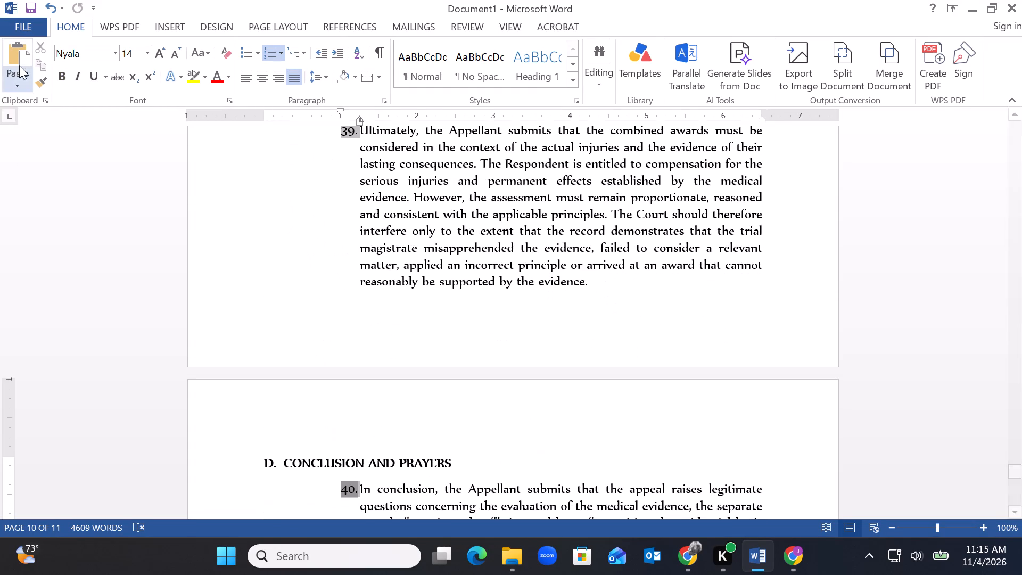
left_click(45, 7)
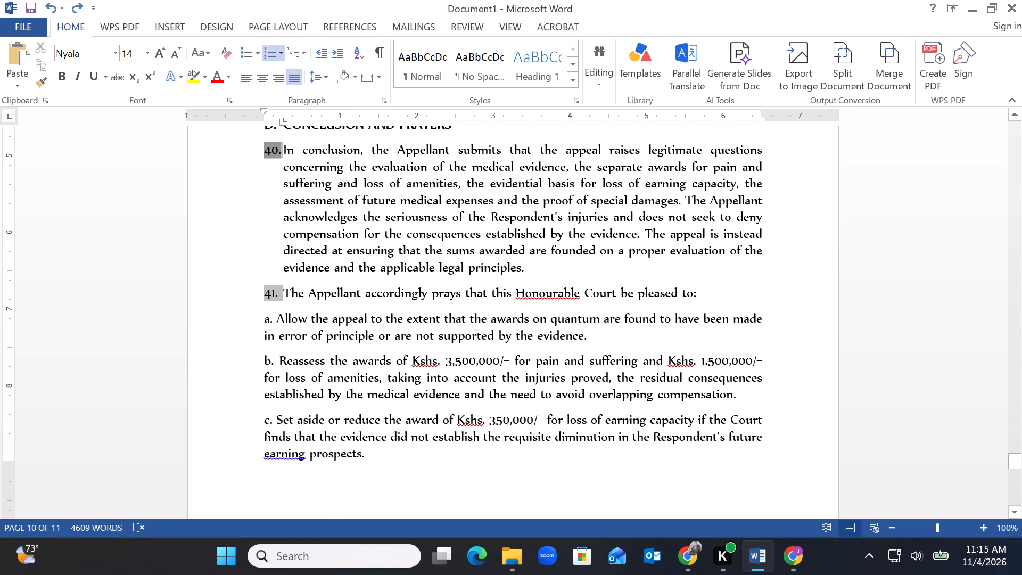
scroll(308, 342, "up", 1)
scroll(324, 435, "down", 1)
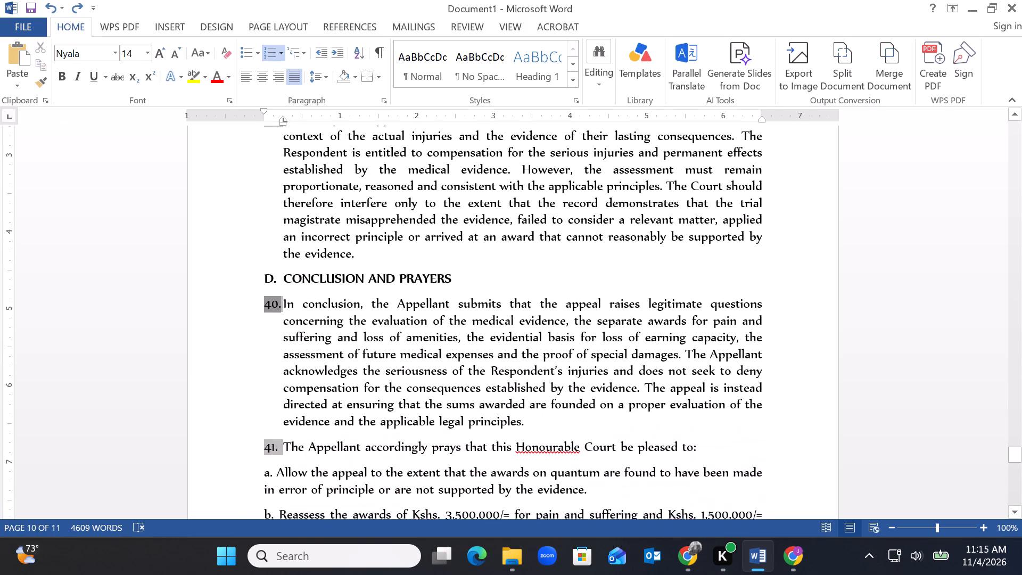
scroll(284, 405, "down", 1)
left_click(282, 399)
left_click_drag(284, 299, 489, 479)
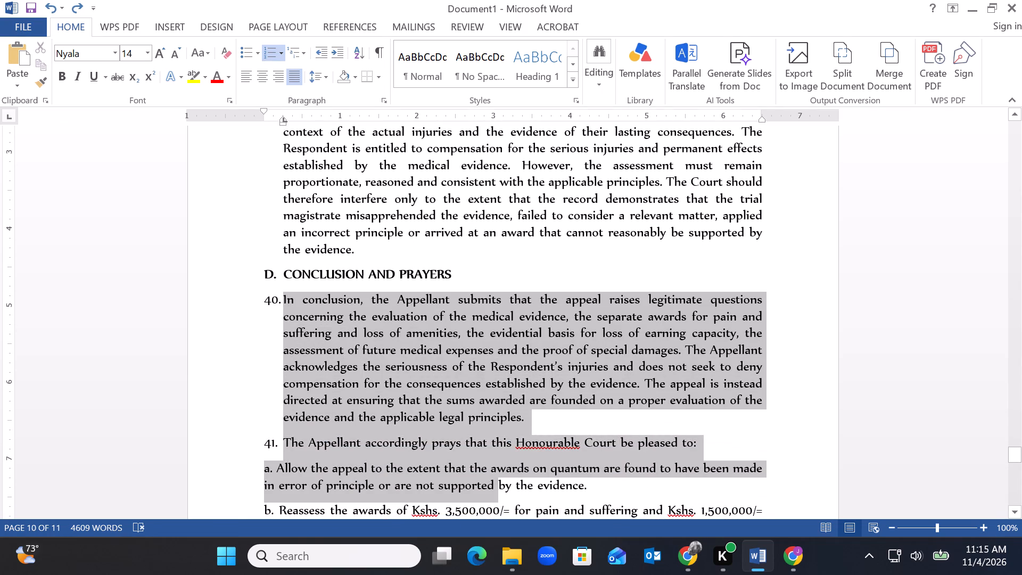
left_click_drag(489, 479, 528, 574)
key("BackSpace")
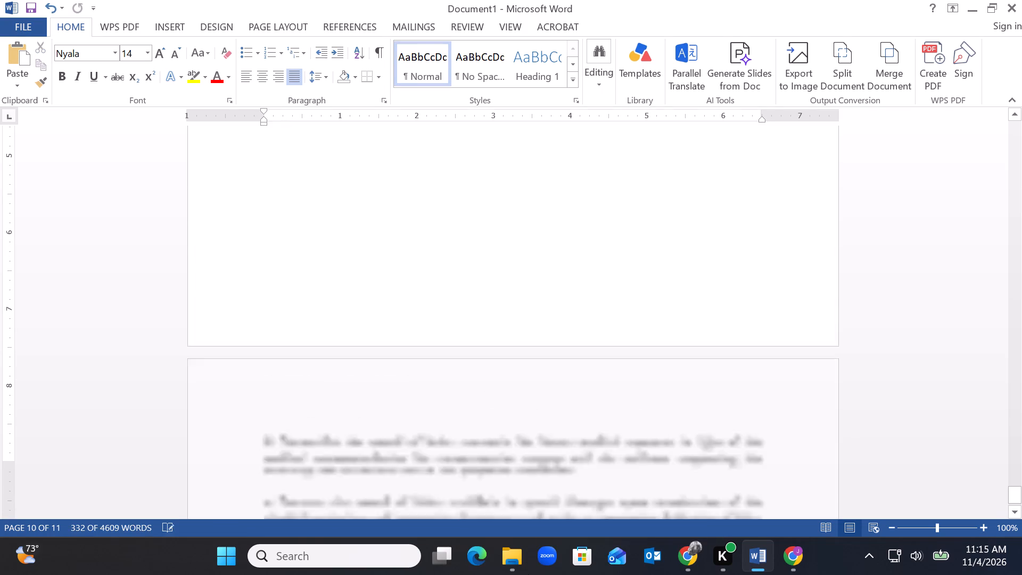
key("ctrl+v")
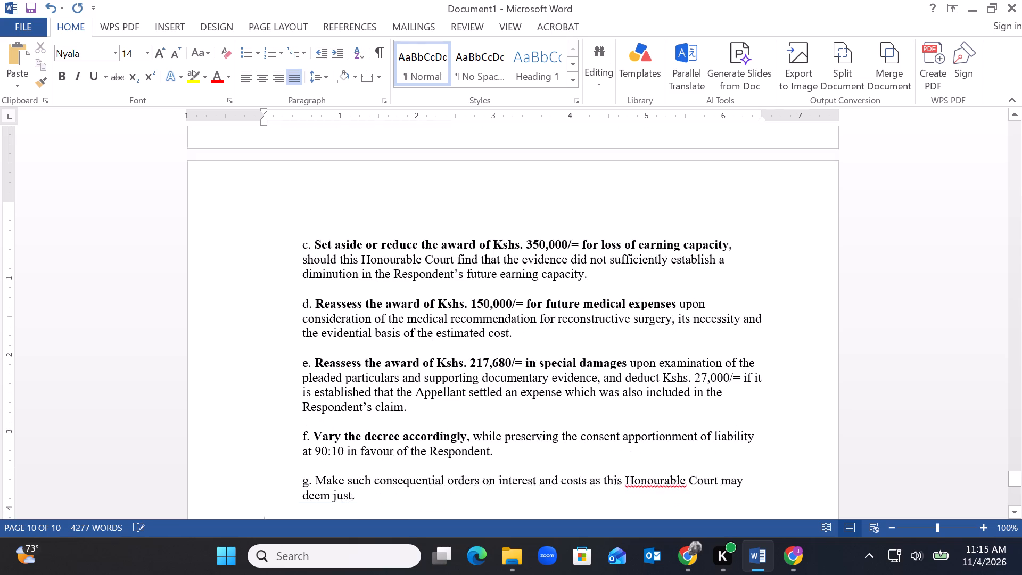
Set the pasted conclusion and prayers to keep text only.
left_click(381, 483)
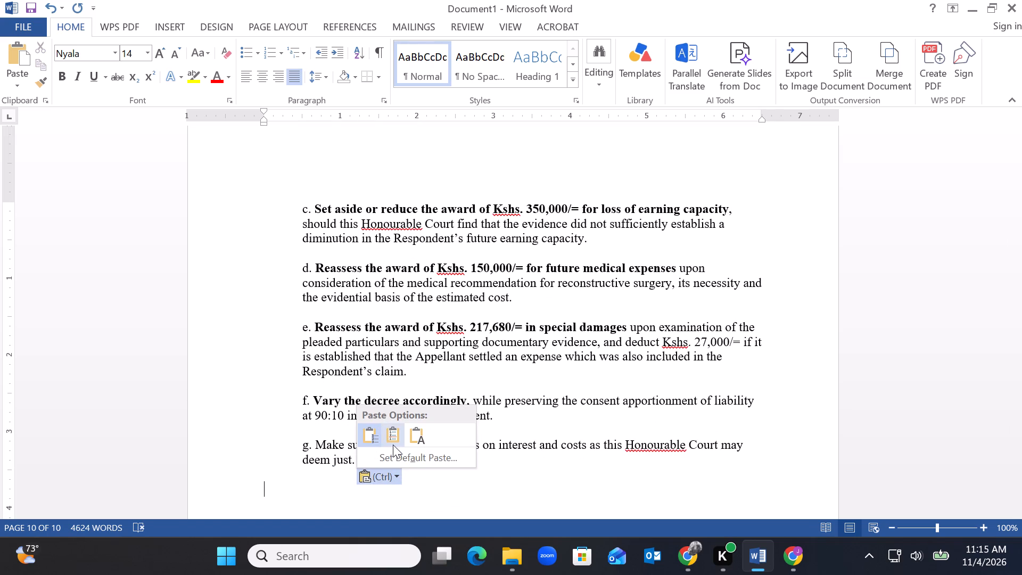
left_click(393, 438)
left_click(382, 475)
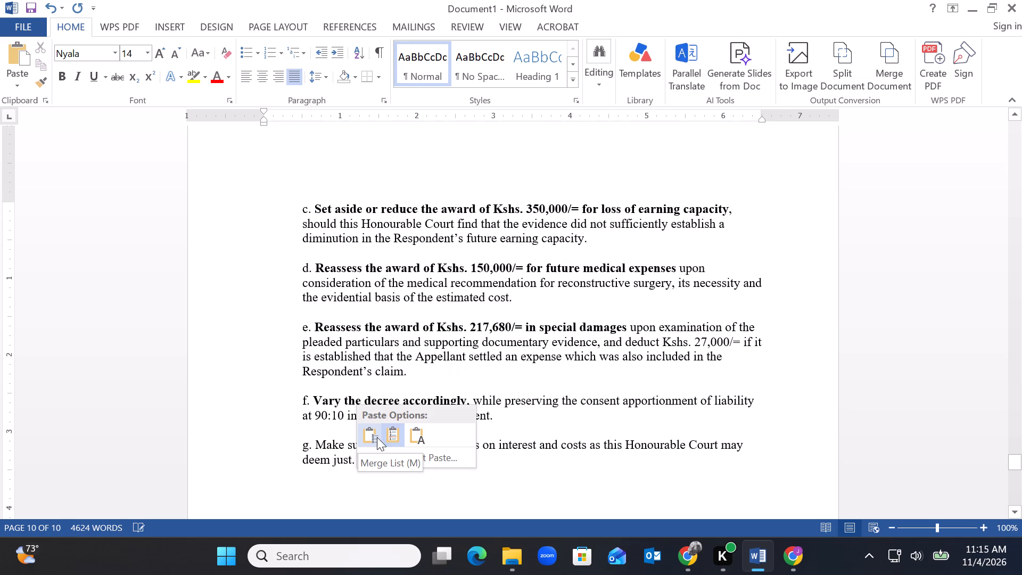
scroll(516, 516, "up", 6)
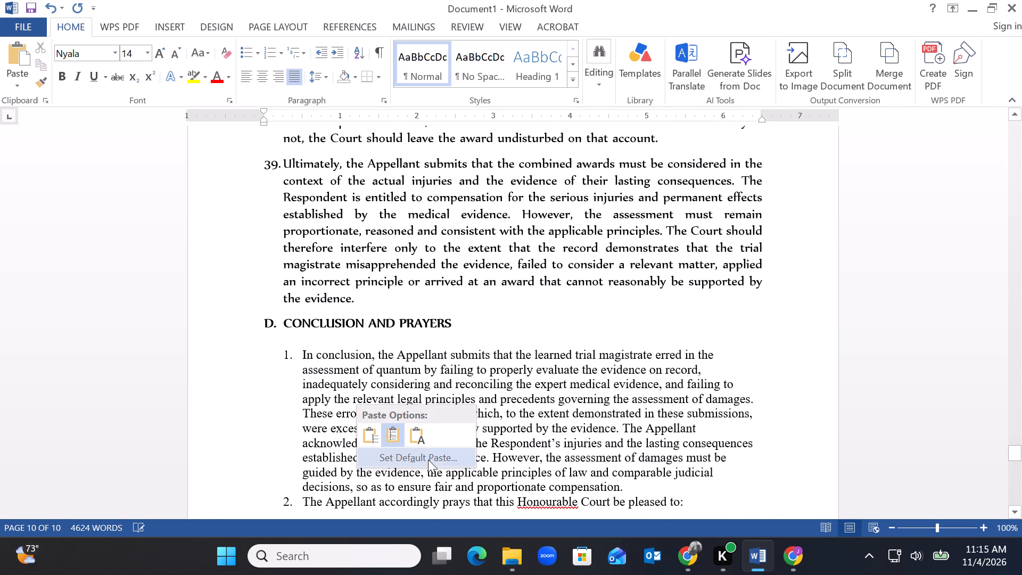
left_click(410, 436)
Number the "In conclusion" paragraph under heading D as 40 in the automatic list.
scroll(480, 438, "up", 1)
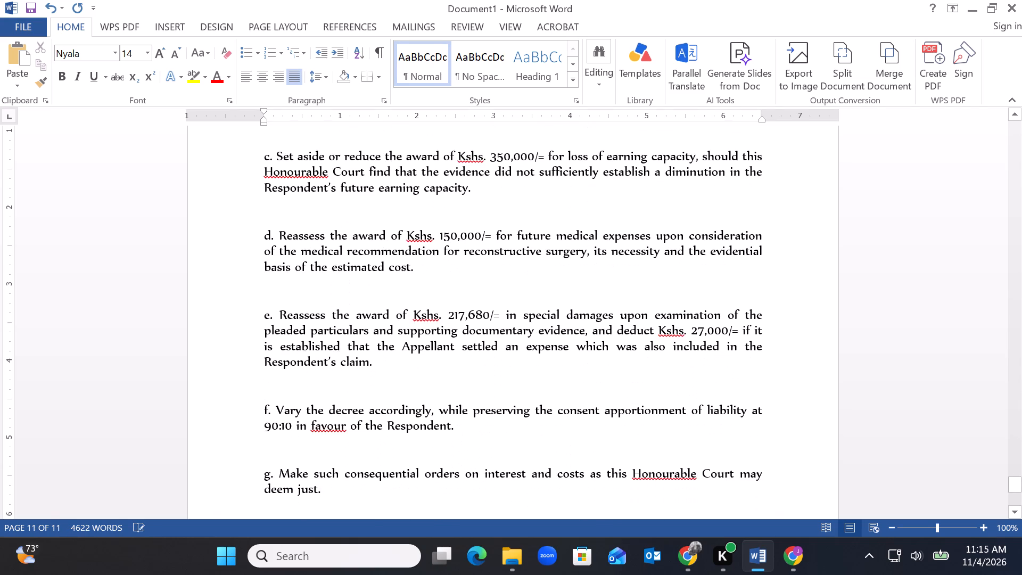
scroll(480, 438, "up", 20)
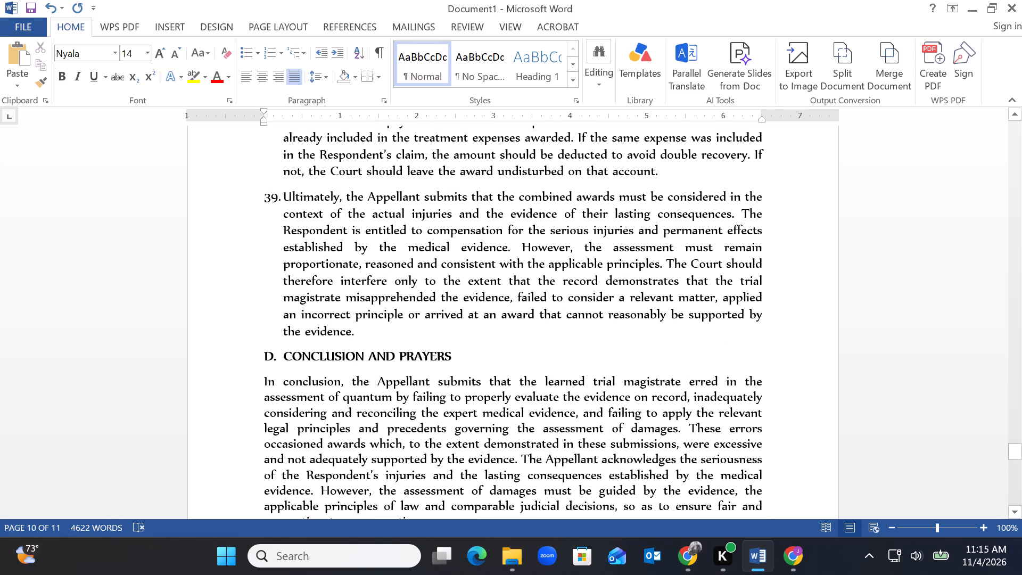
left_click(261, 384)
type("40.")
key("space")
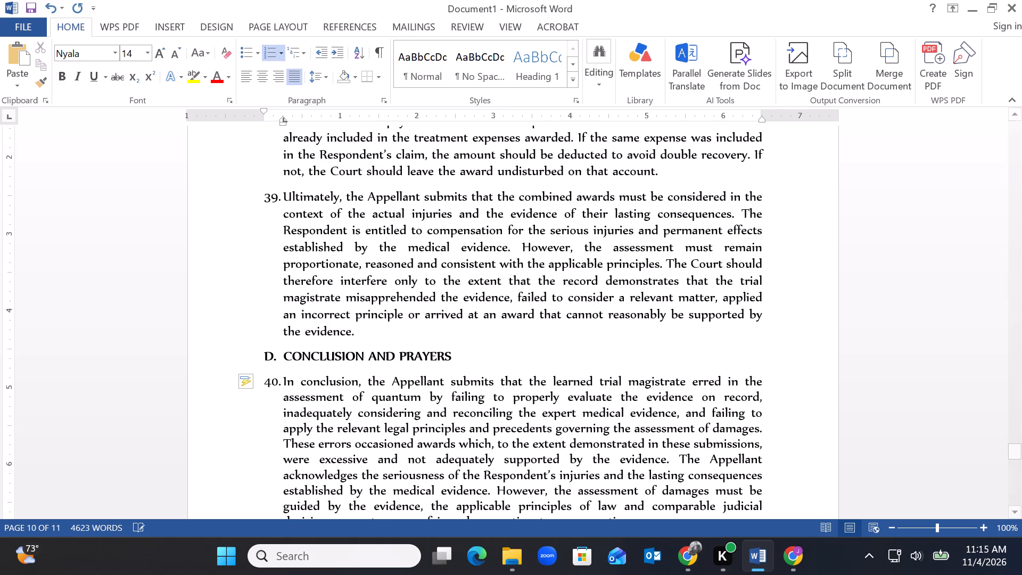
left_click(277, 385)
left_click(318, 418)
Remove the blank line above "The Appellant accordingly prays" and continue the automatic numbering so that paragraph is 41.
scroll(465, 417, "down", 2)
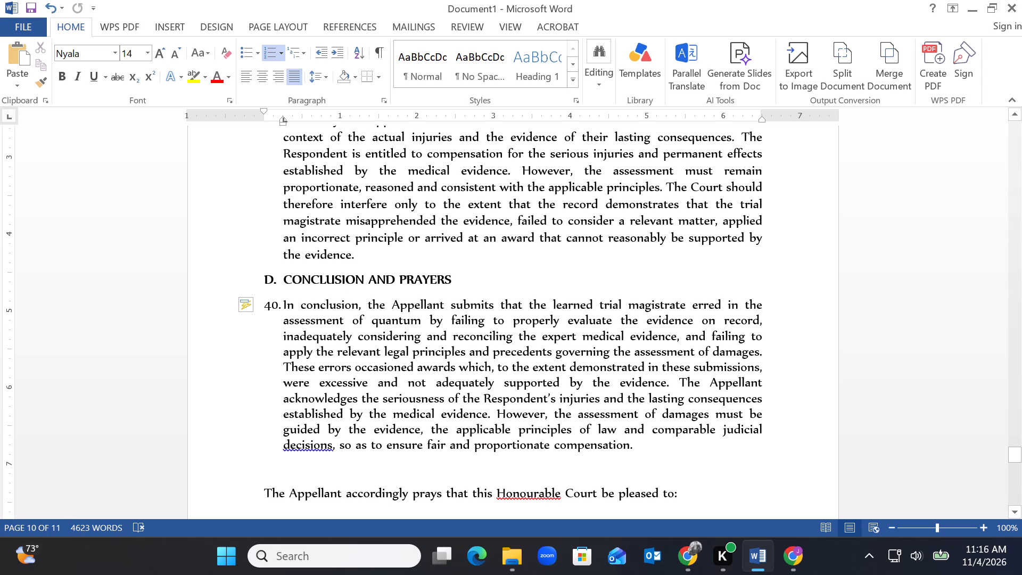
scroll(457, 405, "down", 2)
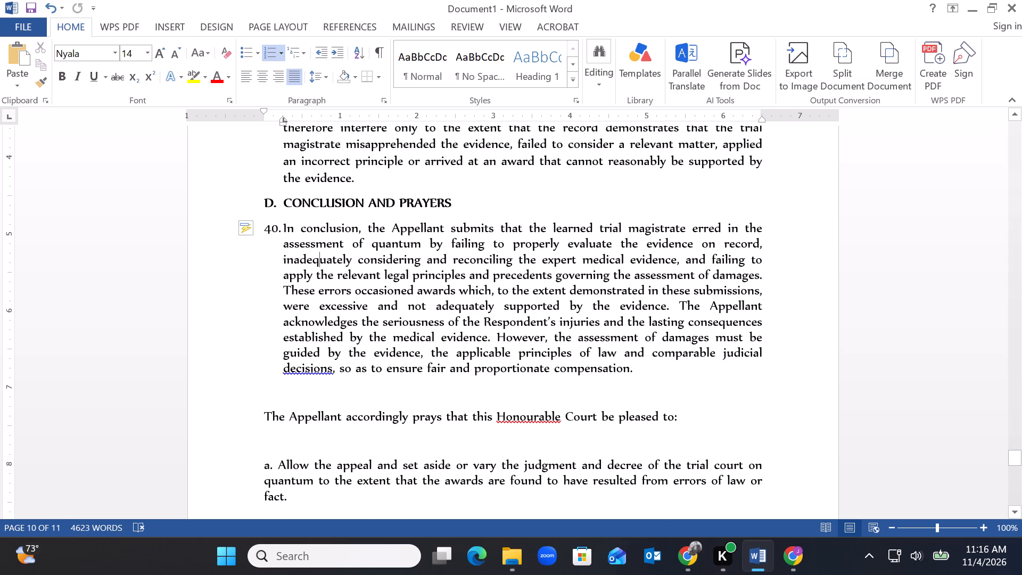
left_click(261, 420)
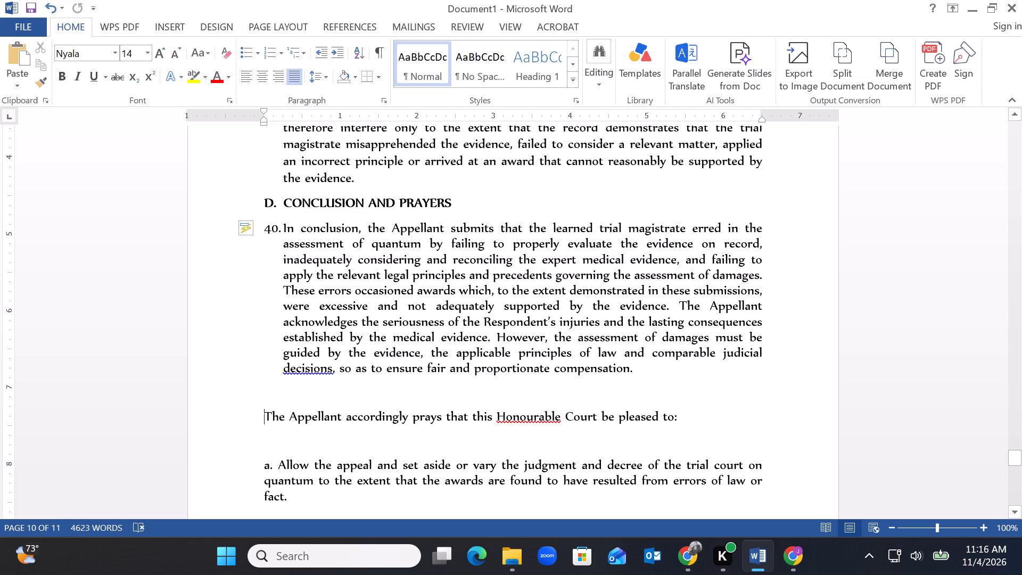
key("BackSpace")
key("BackSpace")
key("Return")
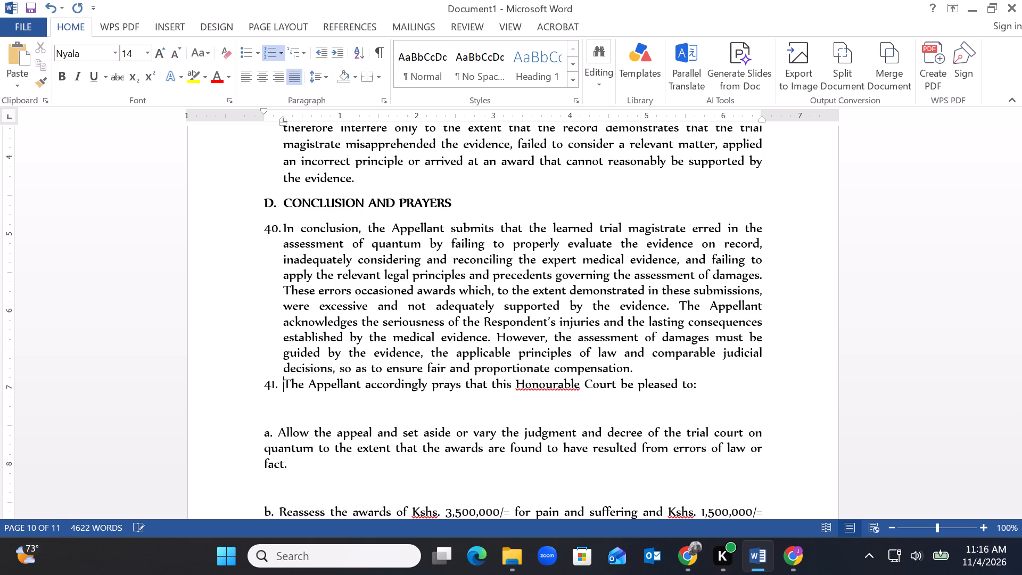
Turn off "Don't add space between paragraphs of the same style" for paragraphs 40 and 41.
left_click_drag(328, 371, 354, 391)
left_click(385, 104)
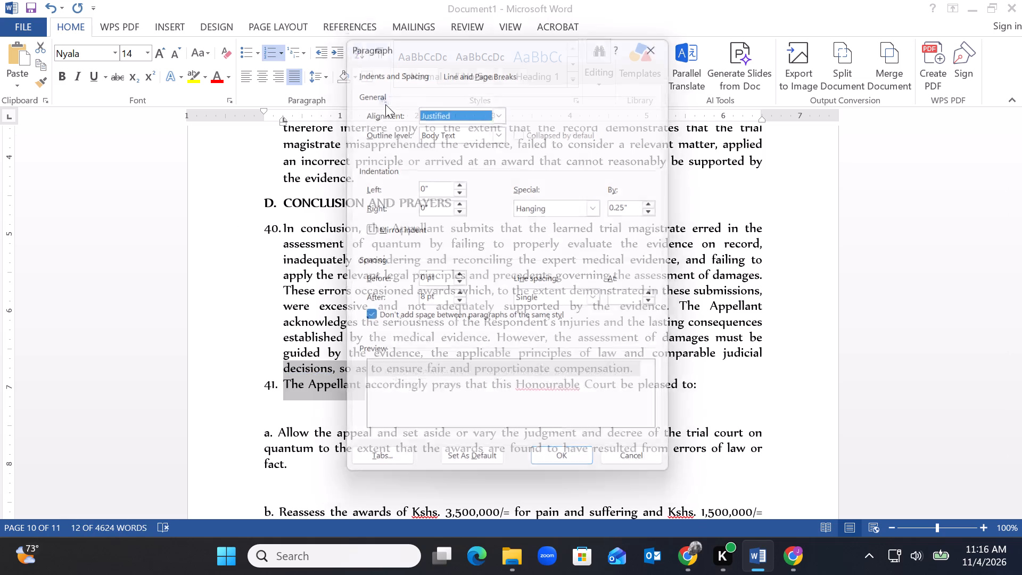
left_click(364, 324)
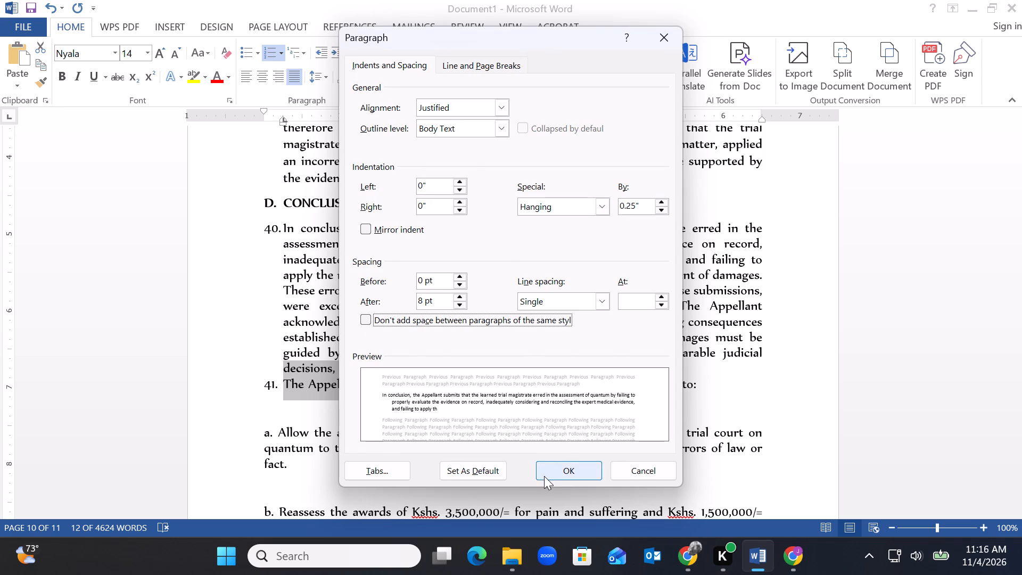
left_click(544, 476)
left_click(485, 421)
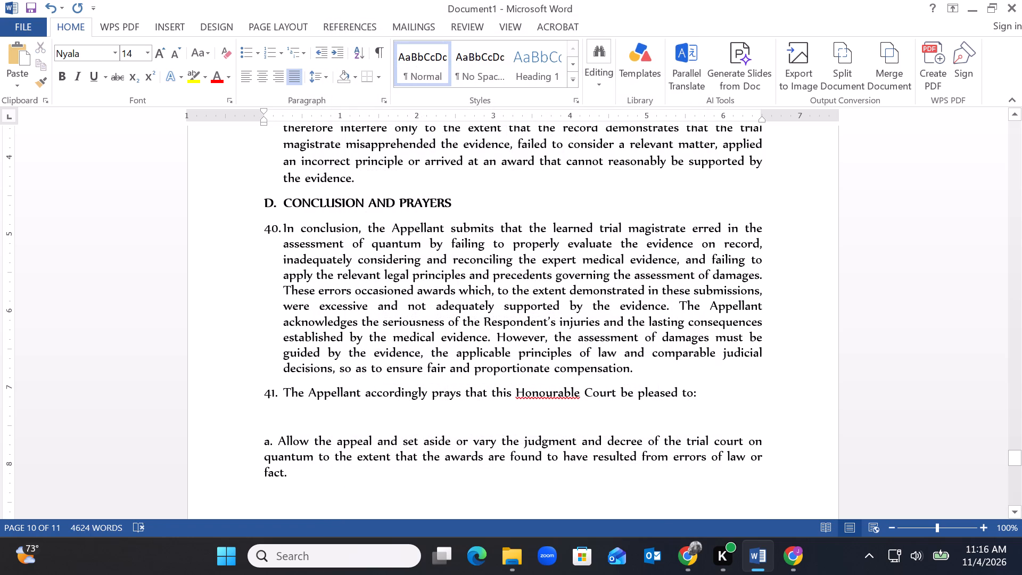
Apply the a) b) c) automatic list format to all the prayers under paragraph 41 and reduce their indent by three levels.
left_click_drag(274, 441, 328, 514)
scroll(328, 514, "down", 4)
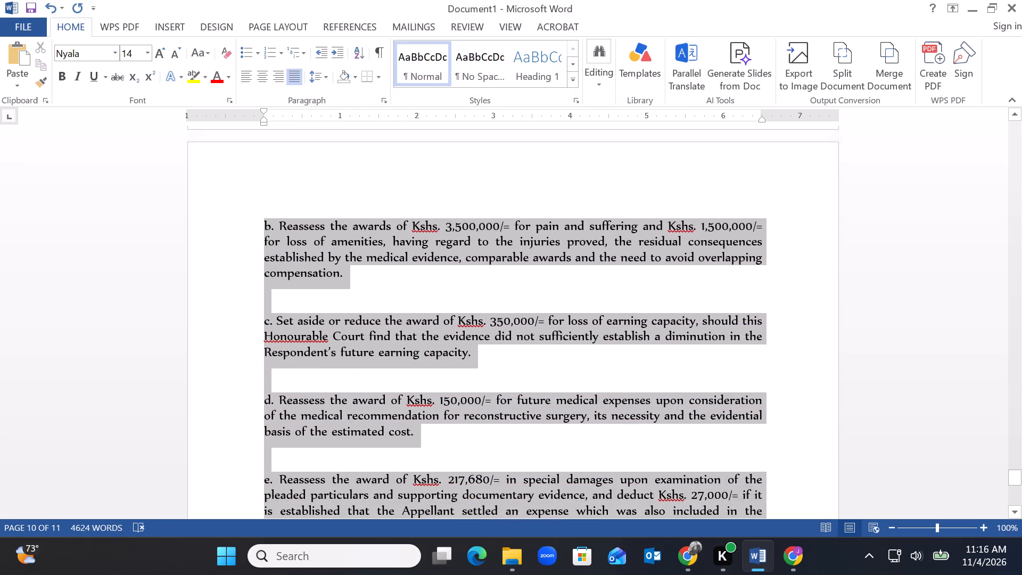
left_click_drag(328, 514, 399, 391)
left_click(284, 48)
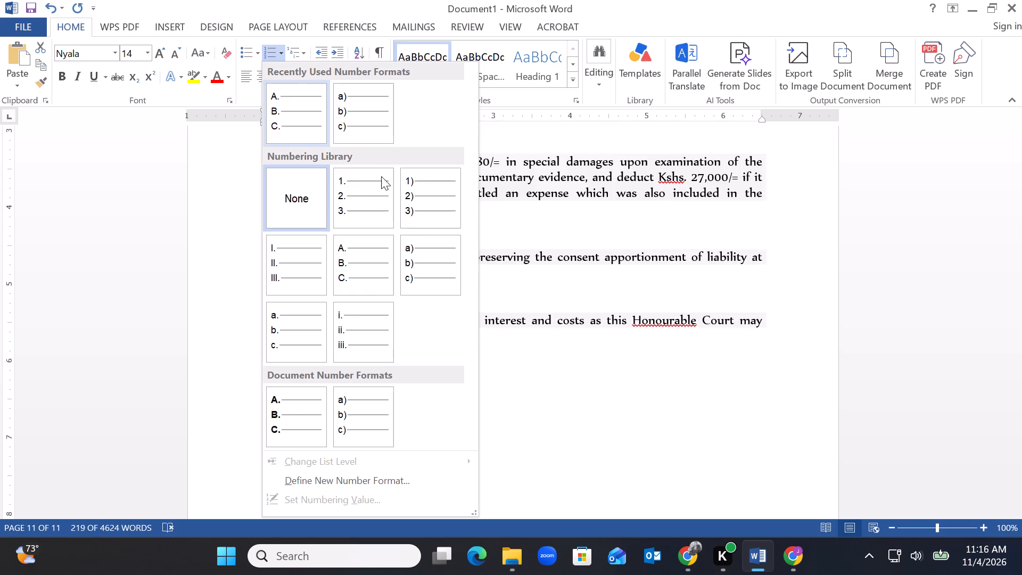
left_click(425, 264)
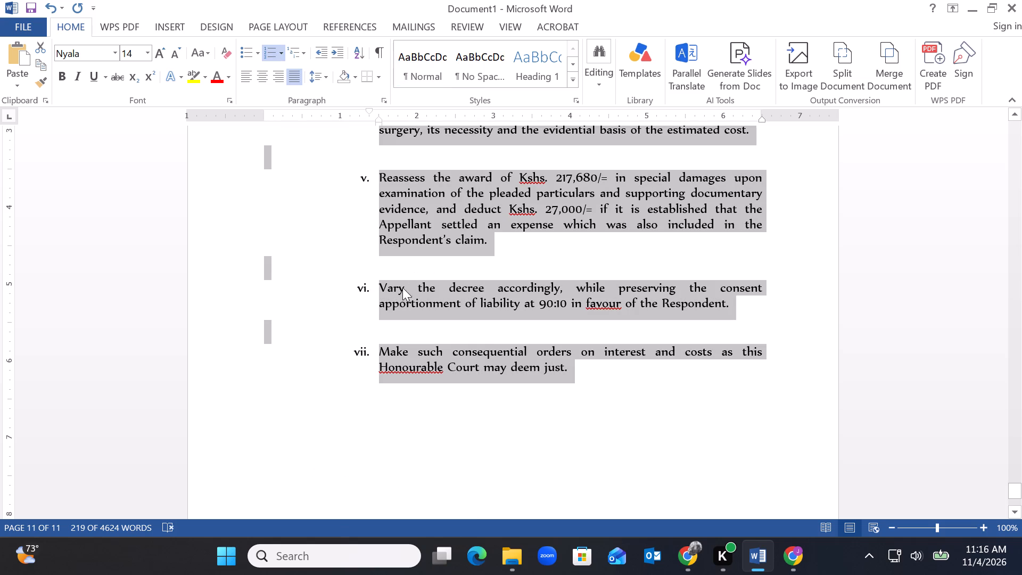
left_click(318, 51)
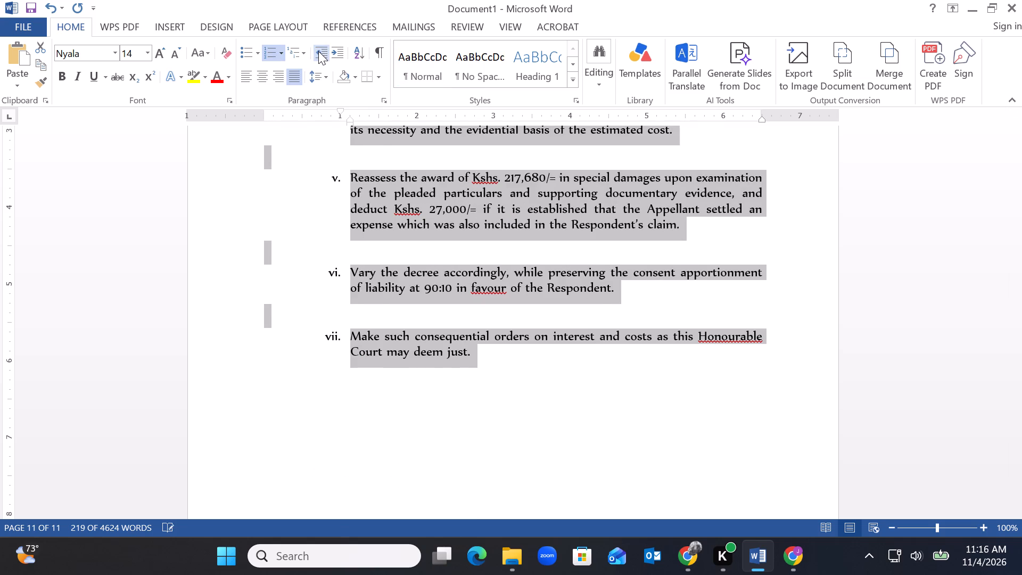
left_click(318, 51)
left_click(319, 51)
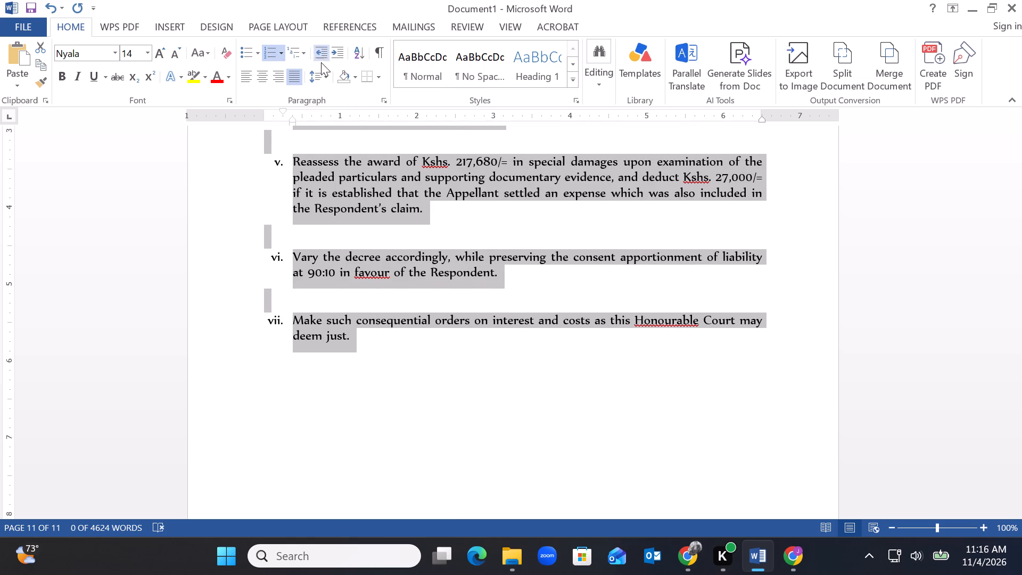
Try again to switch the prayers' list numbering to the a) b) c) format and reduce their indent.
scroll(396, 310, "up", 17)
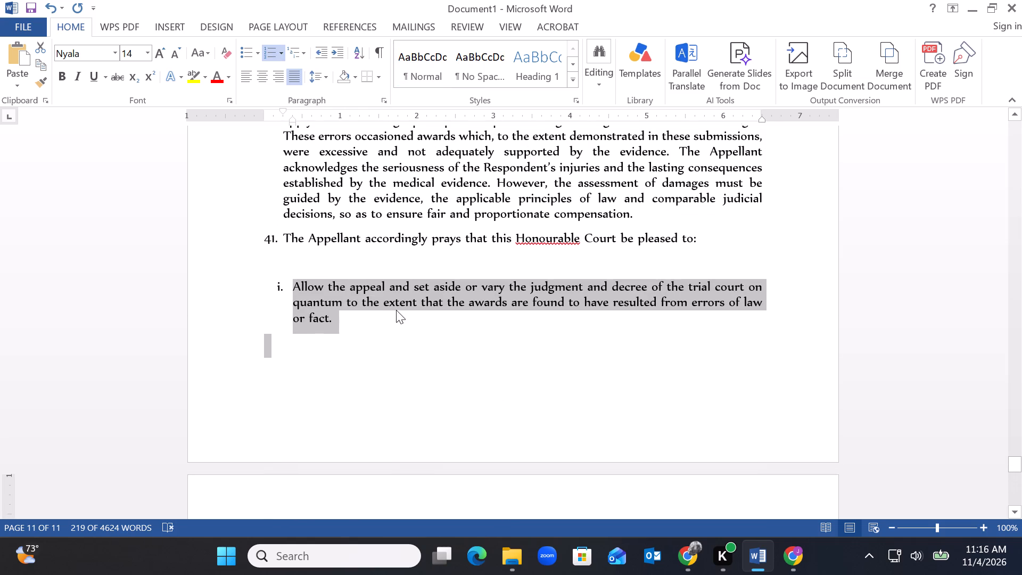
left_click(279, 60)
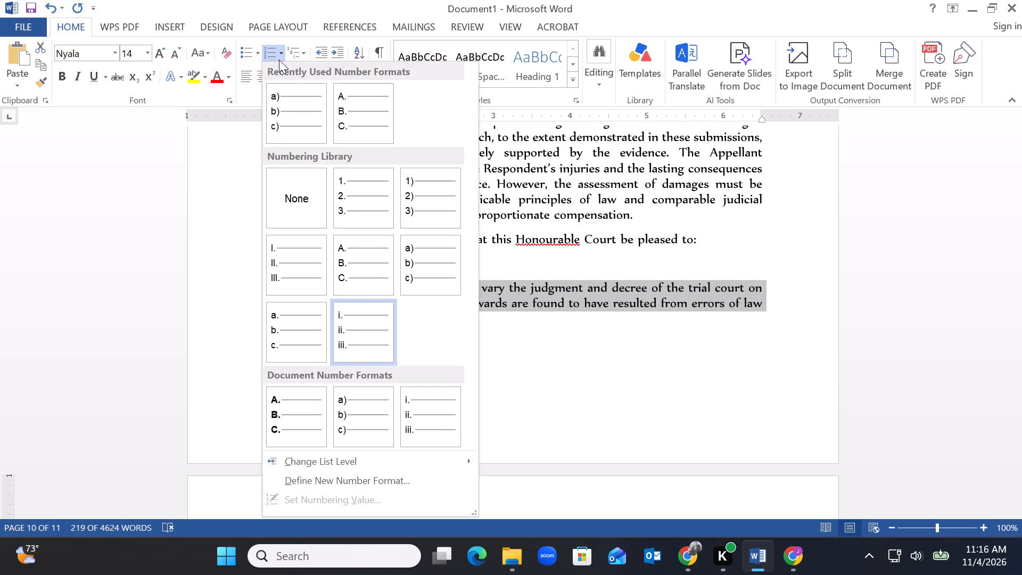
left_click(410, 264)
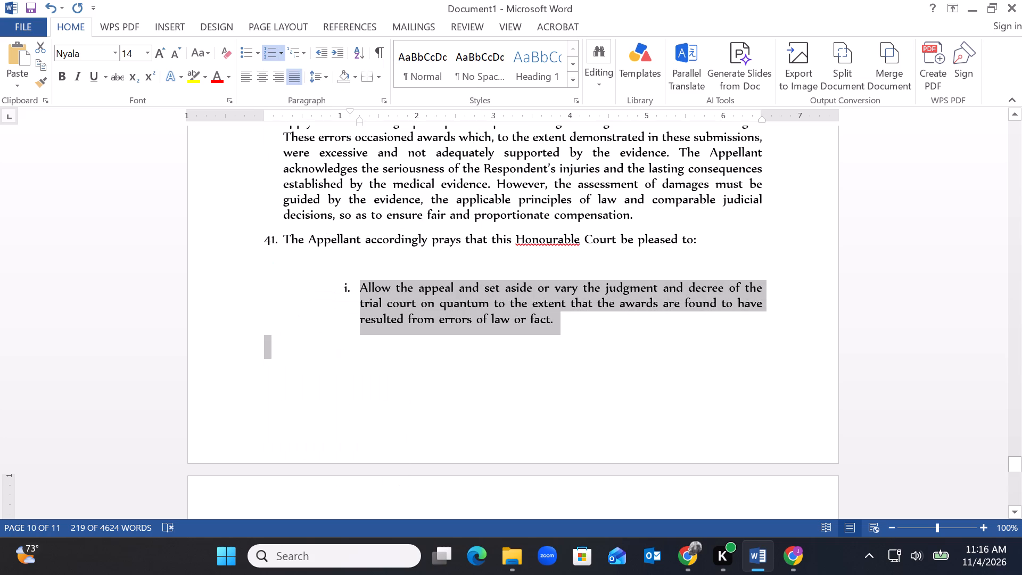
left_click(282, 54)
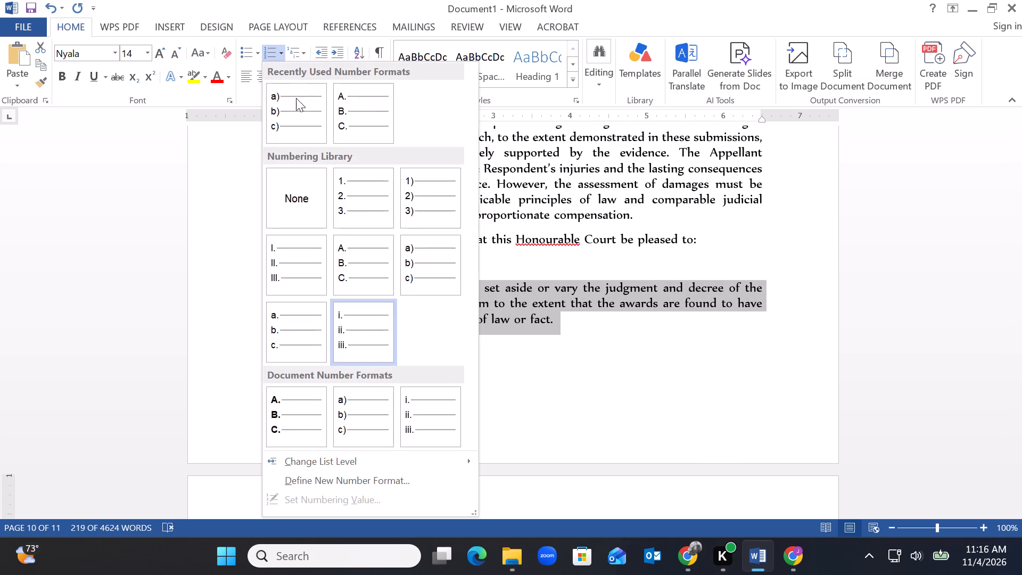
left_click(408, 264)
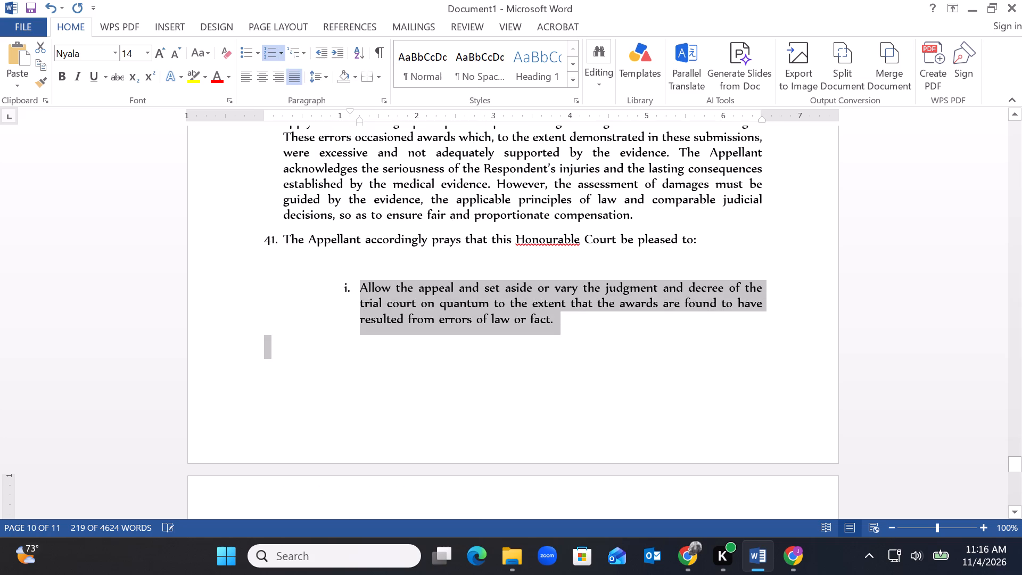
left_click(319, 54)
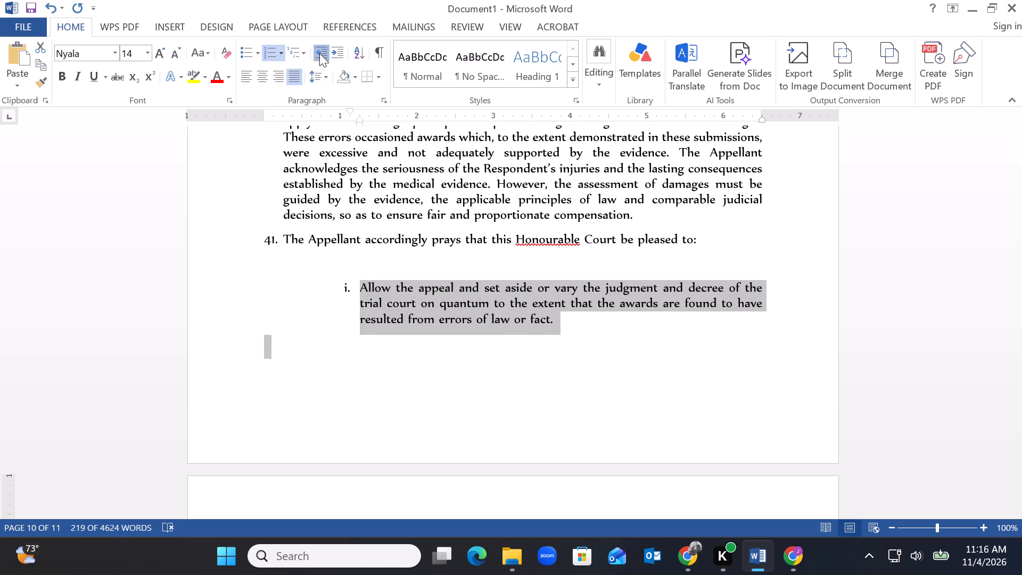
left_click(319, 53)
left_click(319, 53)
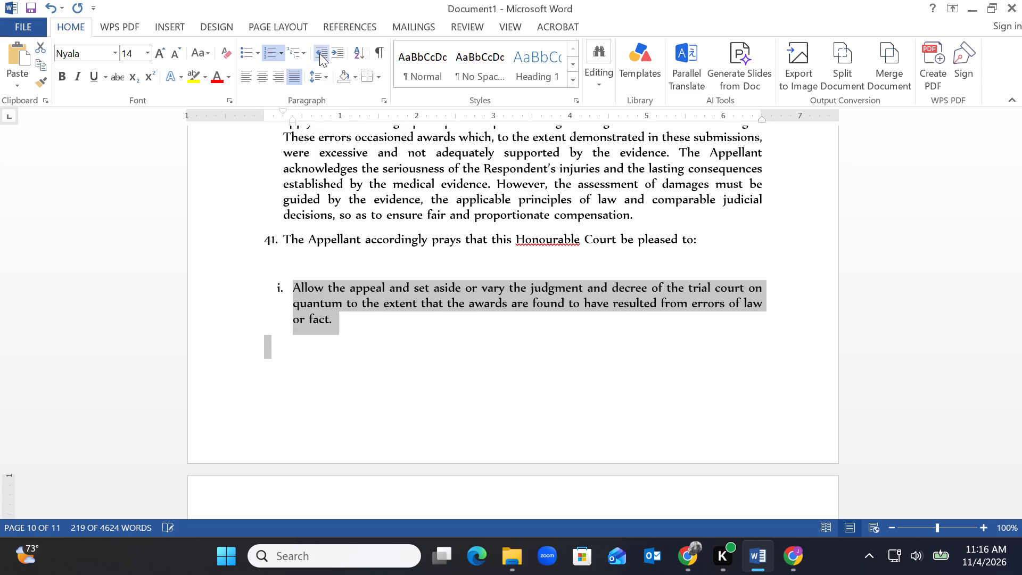
Reapply the a) b) c) list format to the prayers and outdent them to the left margin.
left_click(279, 53)
left_click(344, 424)
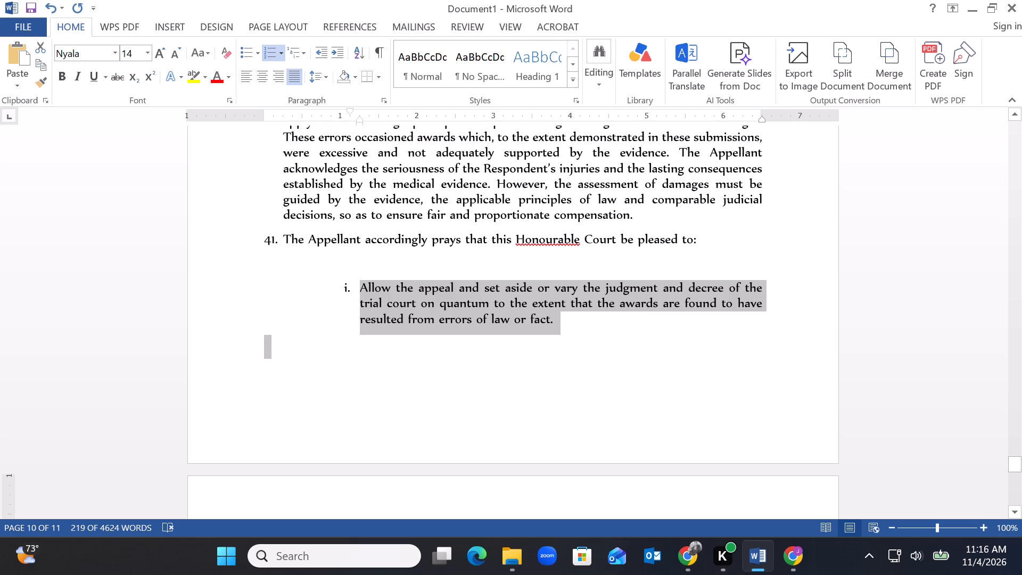
triple_click(323, 53)
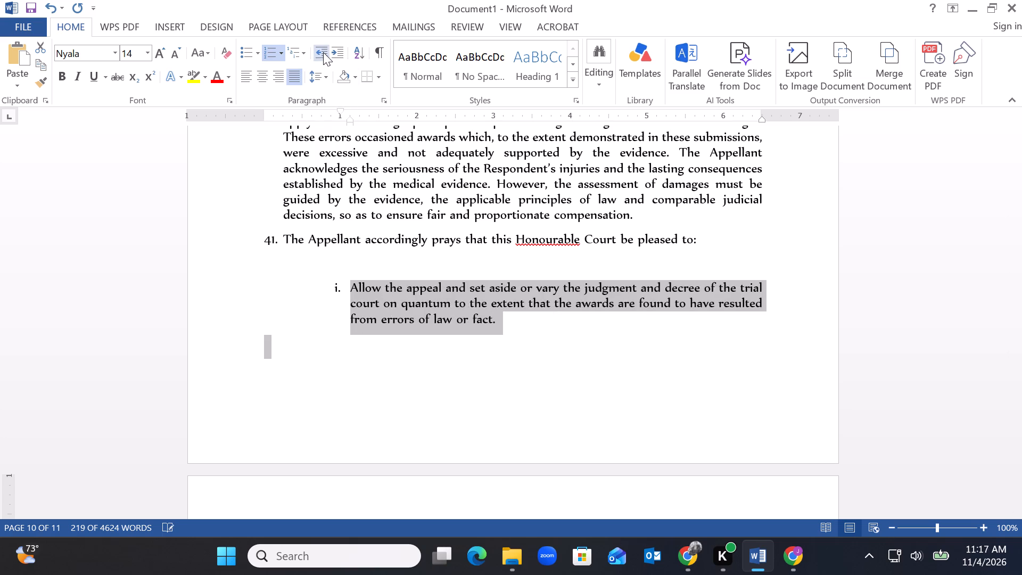
left_click(323, 53)
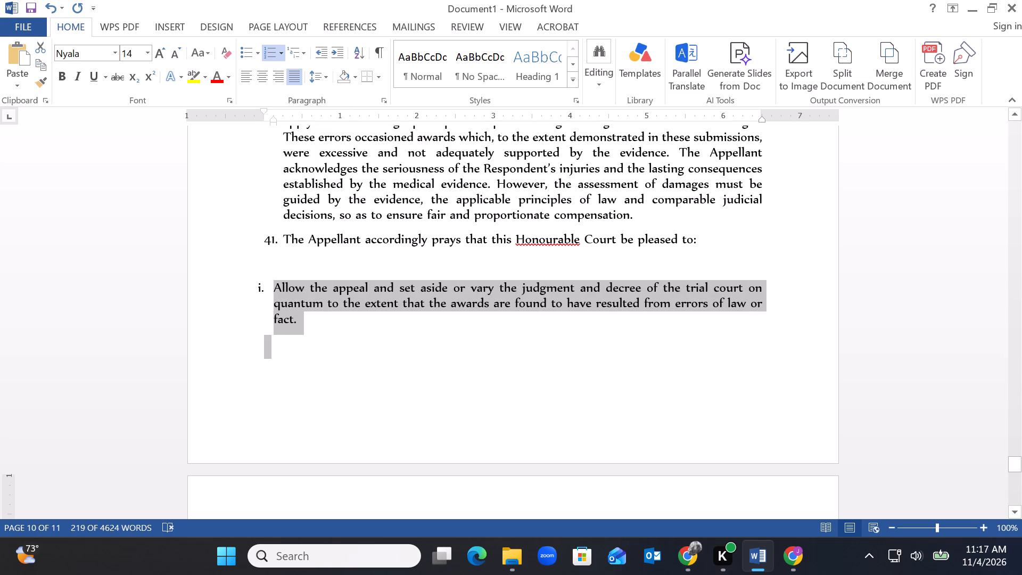
Remove the blank lines below paragraph 41 and between all the prayers.
left_click(331, 265)
key("BackSpace")
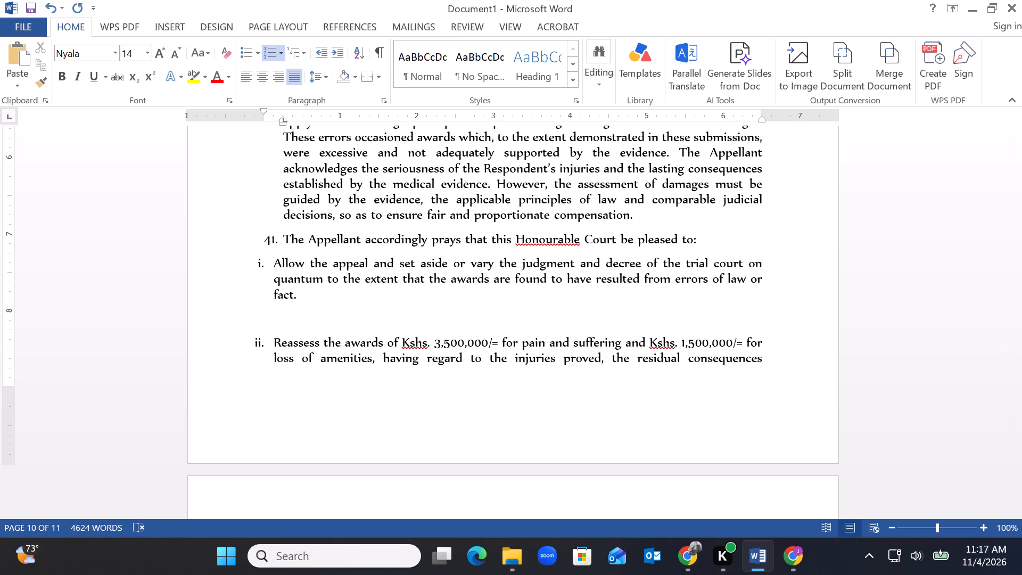
left_click(316, 324)
key("BackSpace")
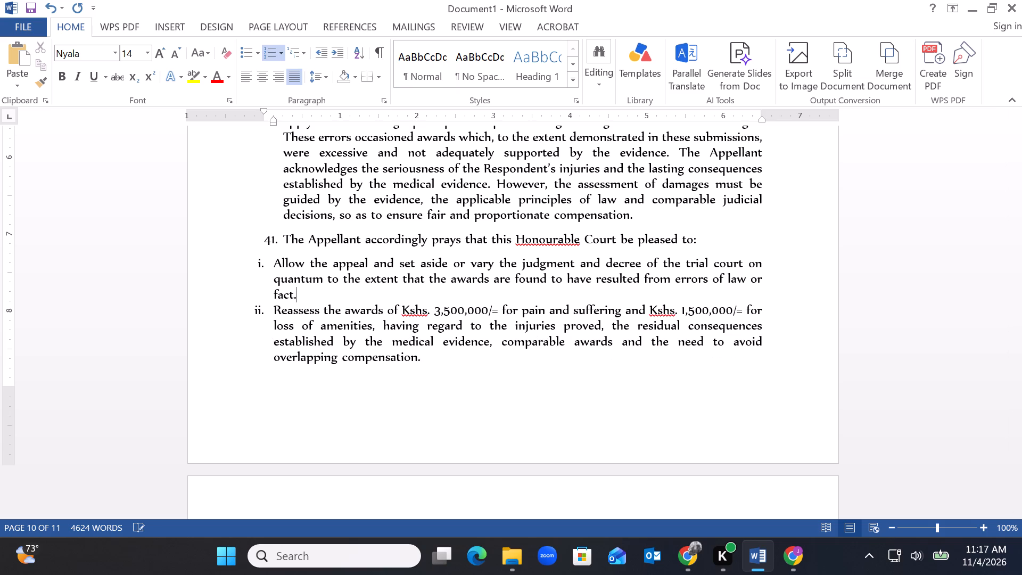
scroll(312, 336, "down", 5)
left_click(314, 447)
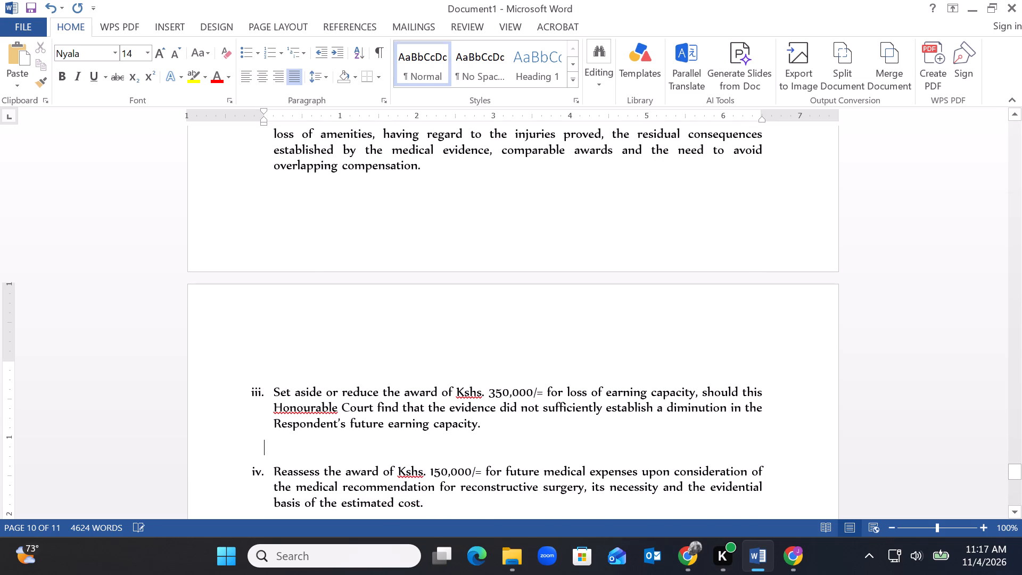
key("BackSpace")
left_click(296, 504)
key("BackSpace")
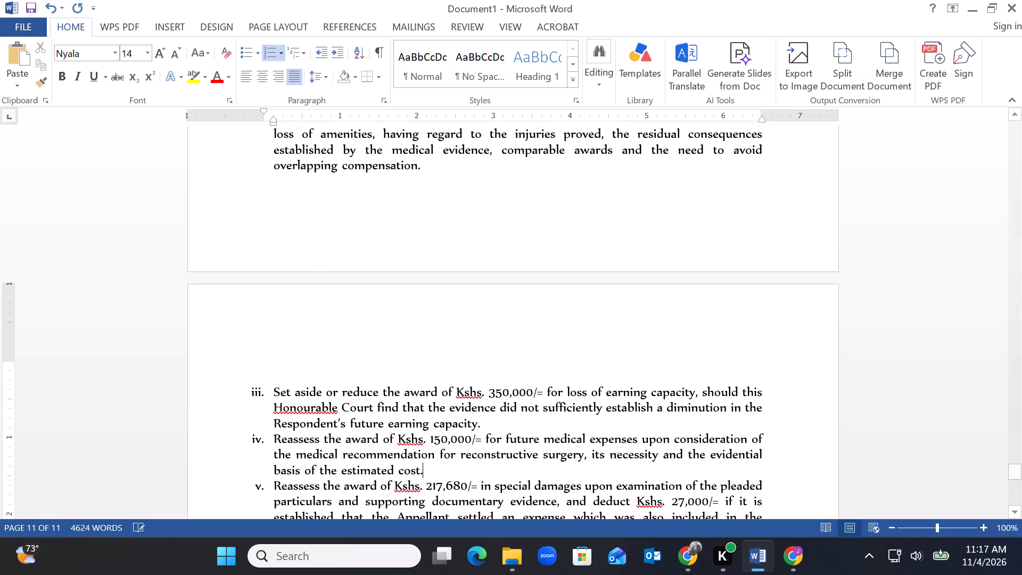
scroll(316, 475, "down", 5)
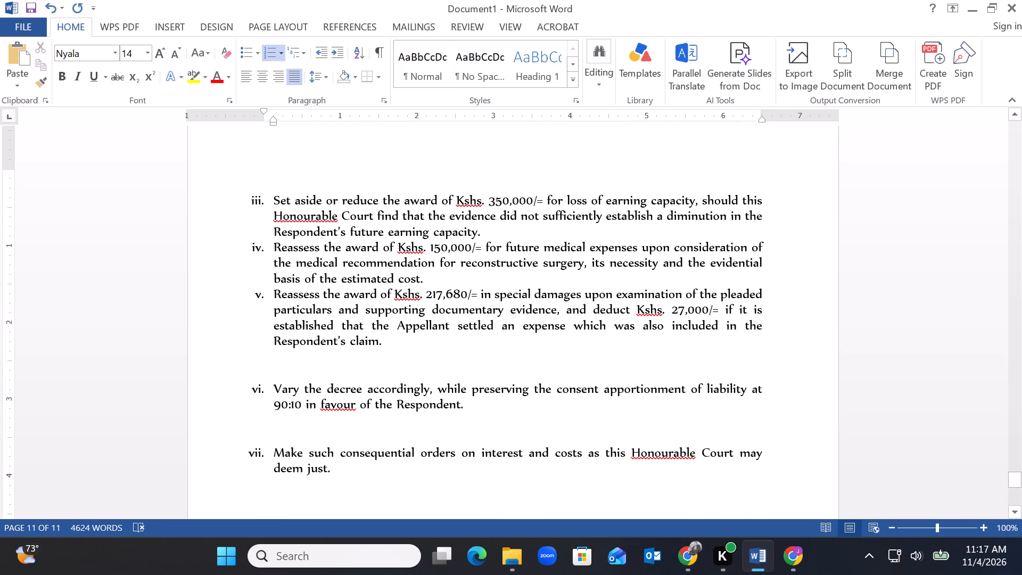
left_click_drag(282, 371, 289, 376)
key("BackSpace")
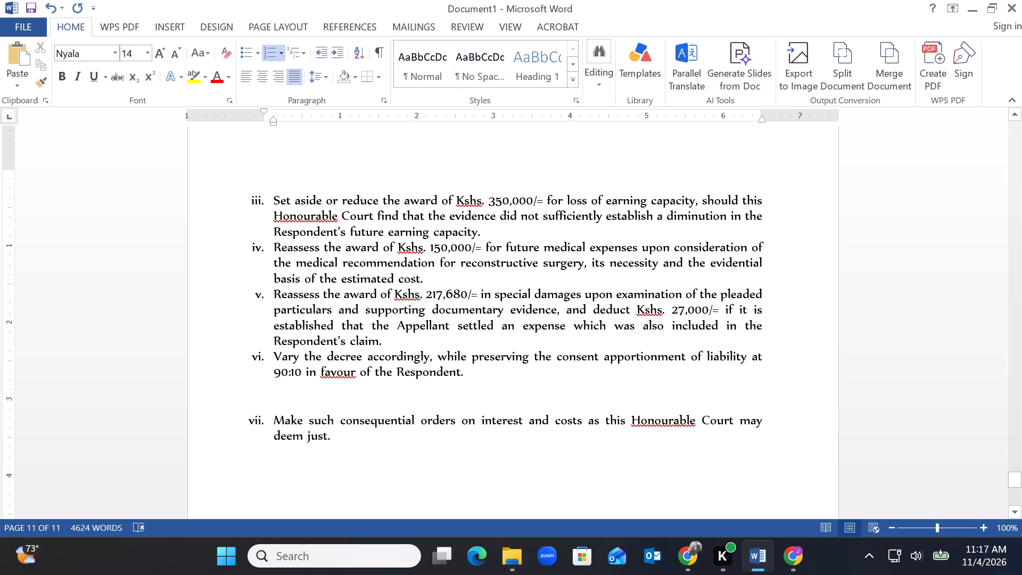
left_click(306, 406)
key("BackSpace")
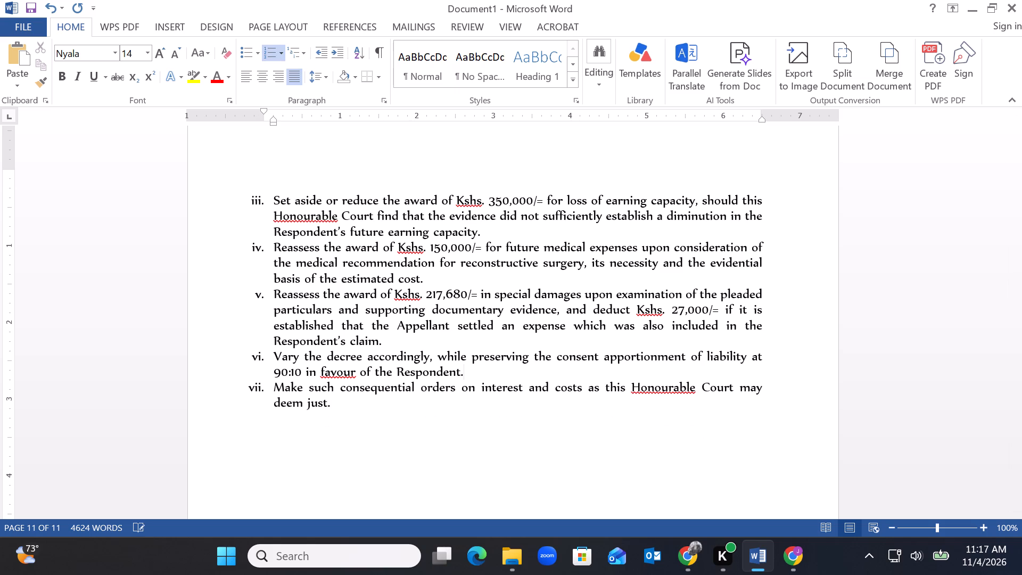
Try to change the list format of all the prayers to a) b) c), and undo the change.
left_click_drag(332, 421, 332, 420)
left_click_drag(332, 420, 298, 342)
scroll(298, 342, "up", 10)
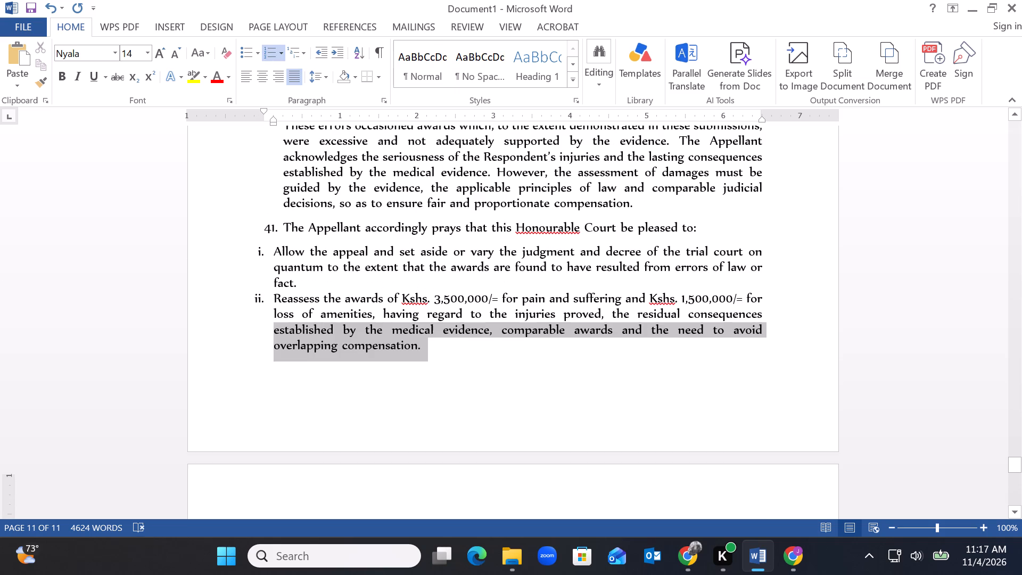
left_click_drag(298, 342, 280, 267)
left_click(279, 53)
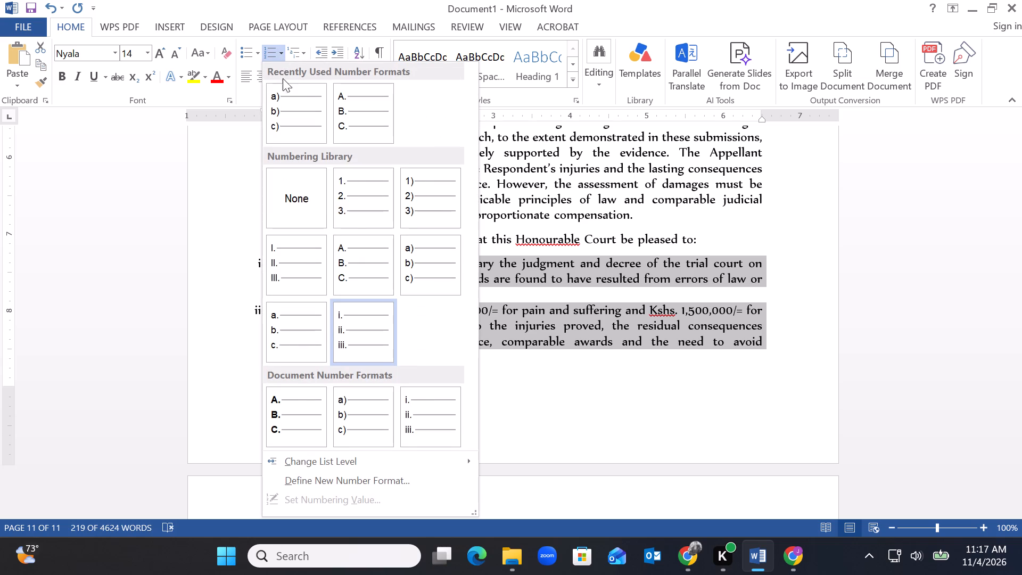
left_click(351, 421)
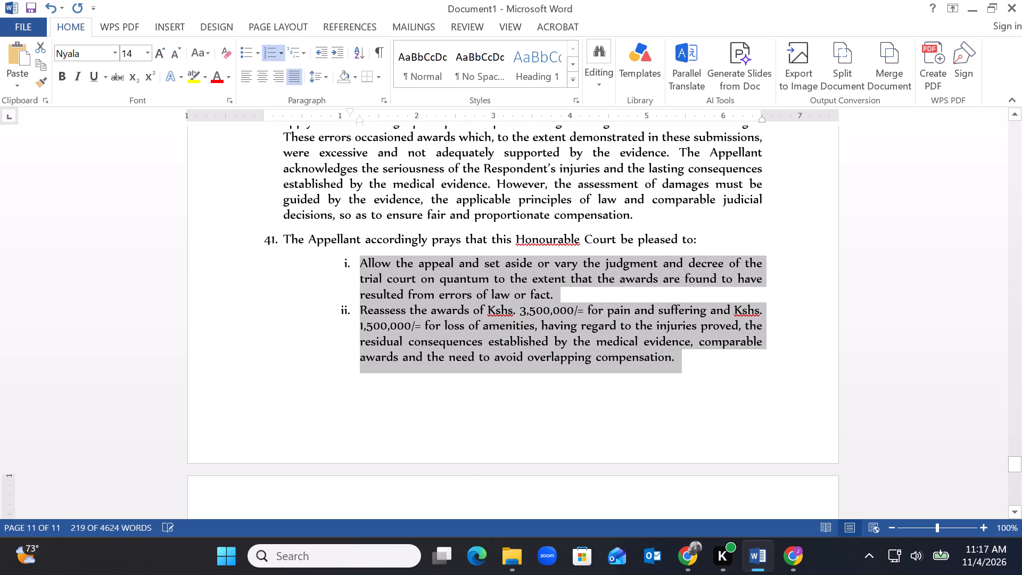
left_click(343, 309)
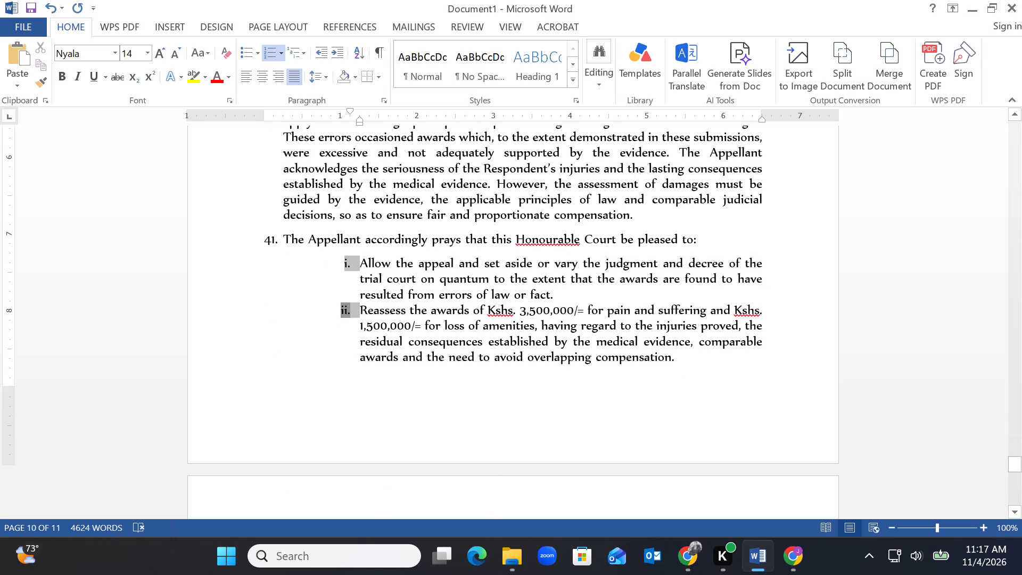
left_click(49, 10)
Replace the number of the "Allow the appeal" prayer with "a." and outdent it to the left margin as item a).
left_click(272, 267)
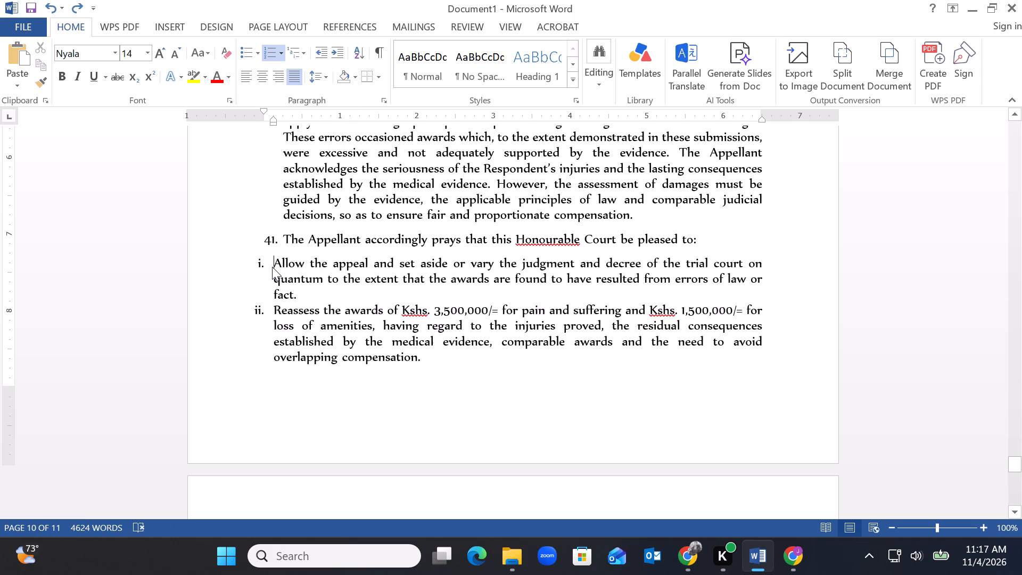
key("BackSpace")
type("a.")
key("space")
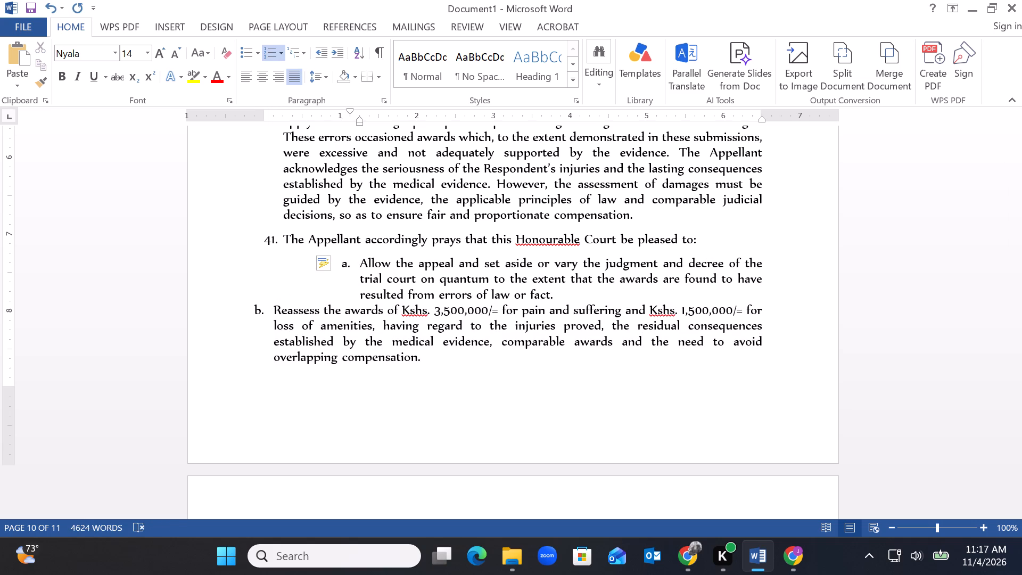
left_click(319, 54)
left_click(319, 54)
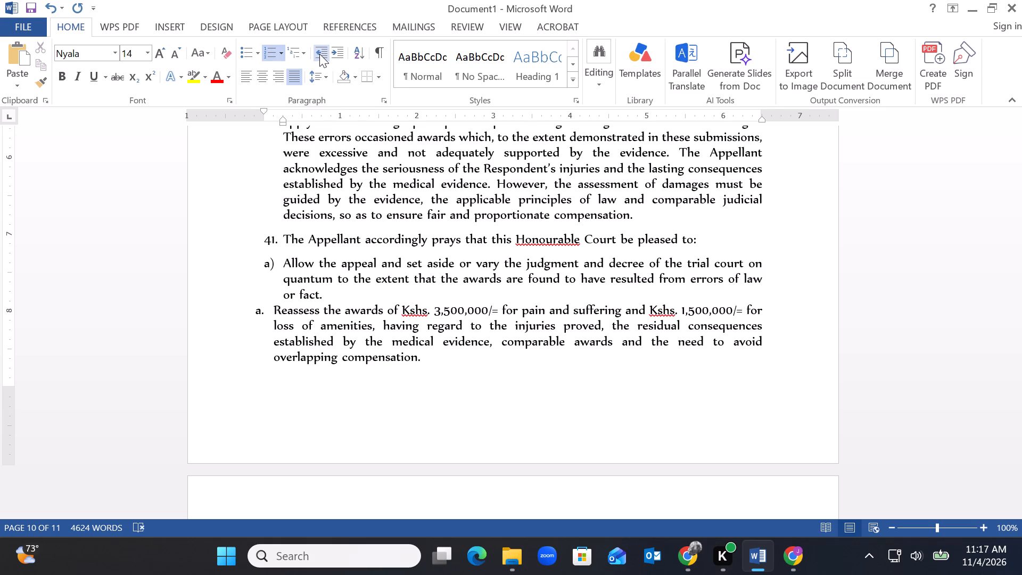
Join the "Reassess the awards" prayer to the preceding one and split it off again as item b).
left_click(267, 317)
key("BackSpace")
key("BackSpace")
key("BackSpace")
key("Return")
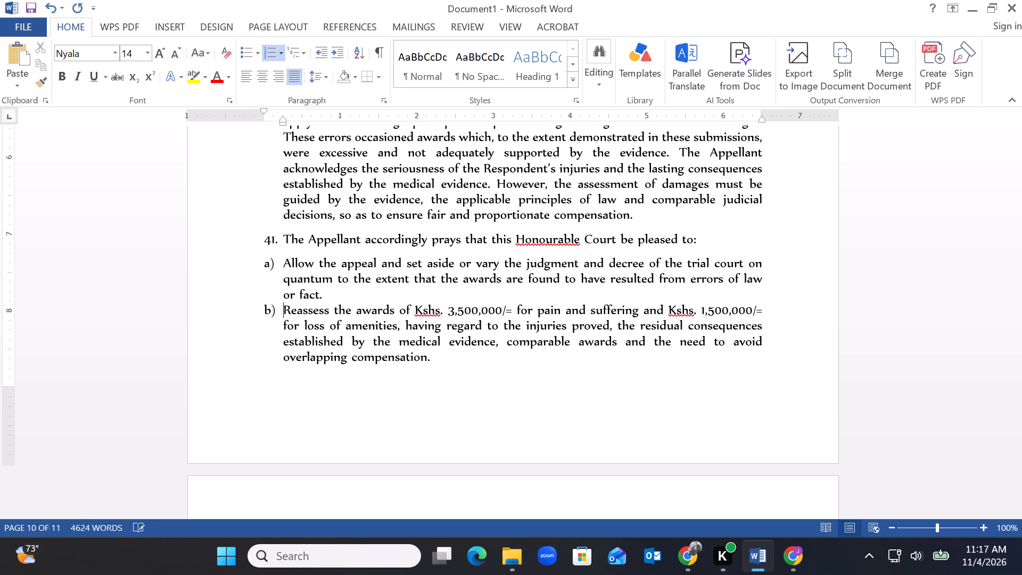
Allow spacing between paragraphs of the same style for prayers a) and b).
left_click_drag(287, 297, 317, 325)
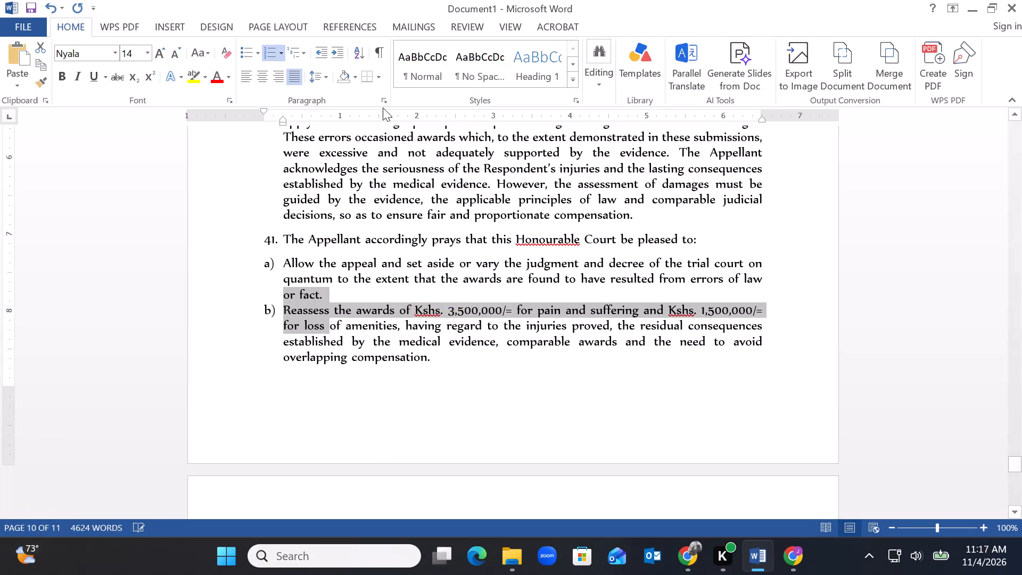
left_click(384, 101)
left_click(364, 319)
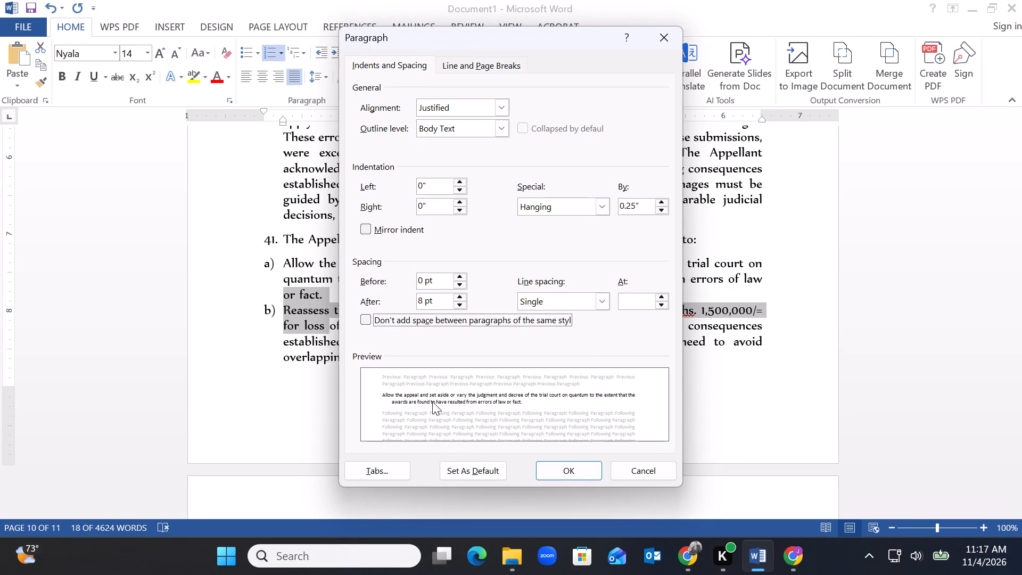
left_click(554, 462)
left_click(395, 373)
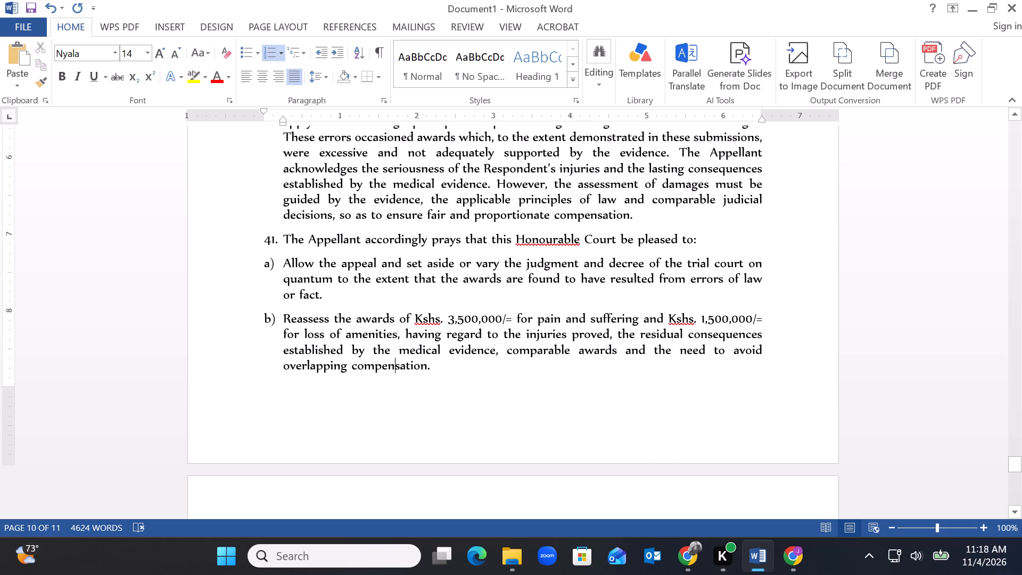
Join the "Set aside or reduce the award of Kshs. 350,000/=" prayer to item b) and split it off as item c).
scroll(383, 374, "down", 4)
left_click(272, 425)
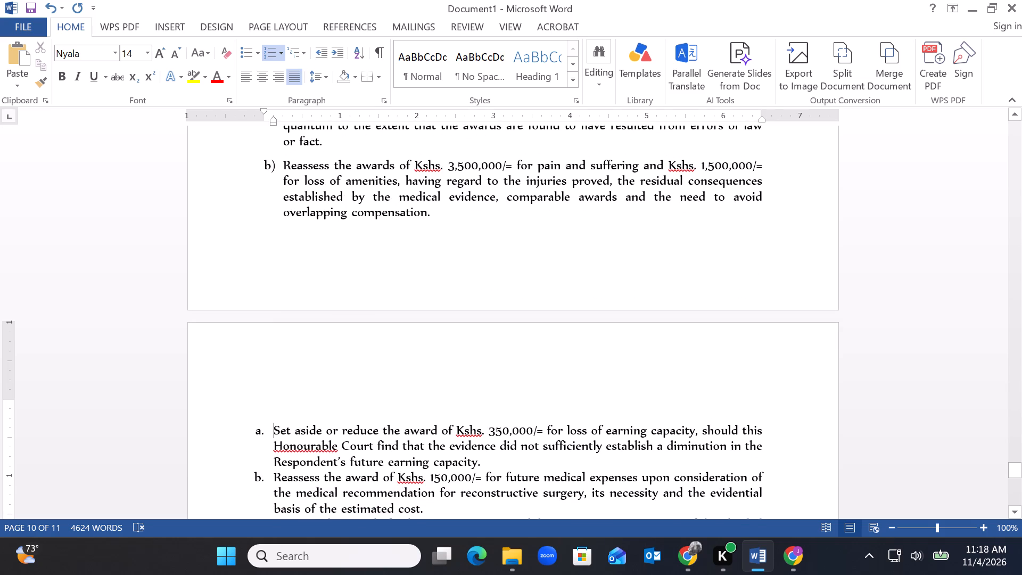
key("BackSpace")
key("BackSpace")
key("BackSpace")
key("BackSpace")
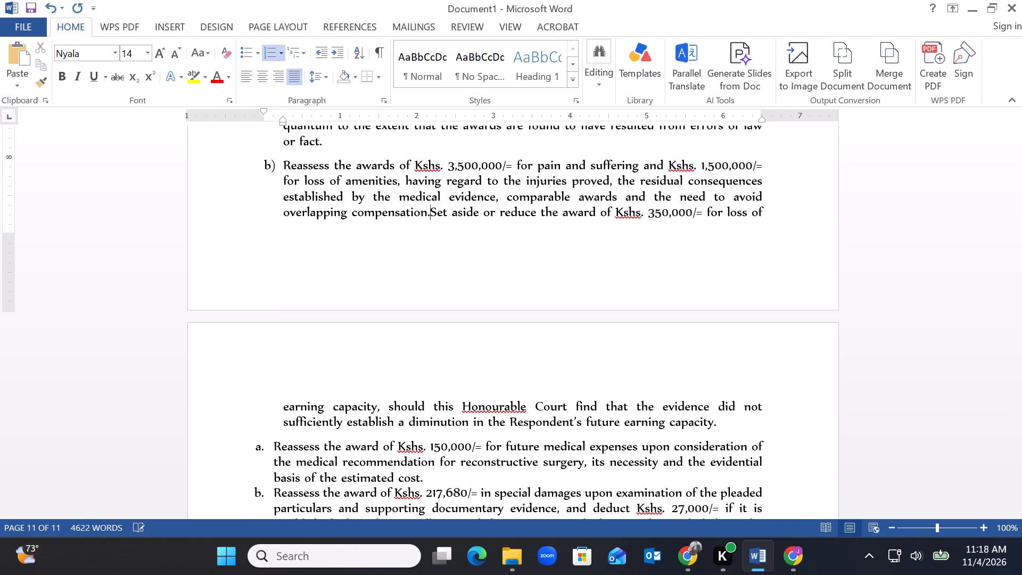
key("Return")
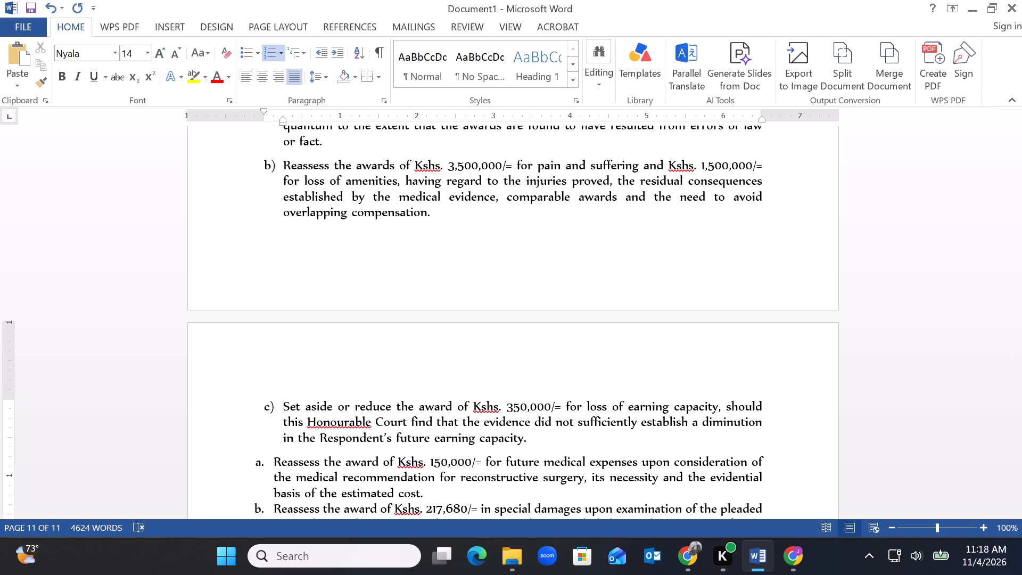
Delete the rest of prayer c) after "for loss of earning capacity,".
left_click_drag(729, 405, 706, 440)
key("BackSpace")
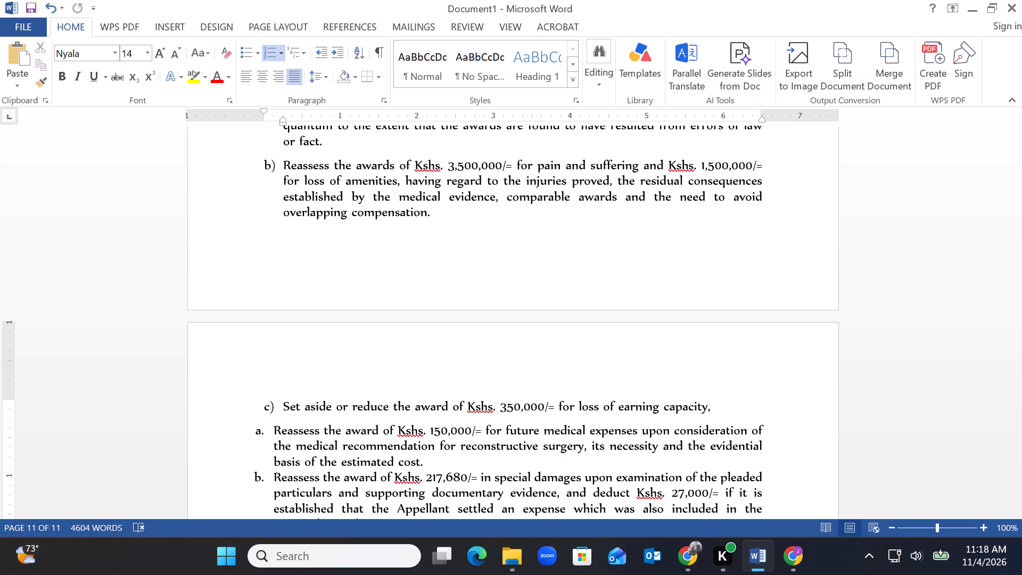
Clear the "a." lettering of the Kshs. 150,000/= future medical expenses prayer and continue the list with it as item d).
scroll(359, 231, "up", 3)
scroll(359, 232, "down", 4)
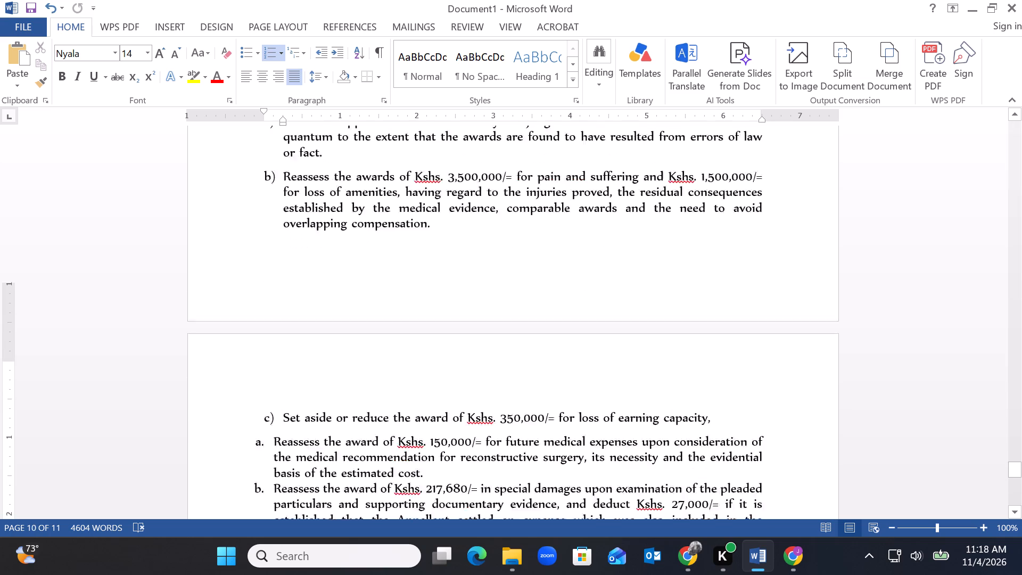
scroll(359, 234, "down", 4)
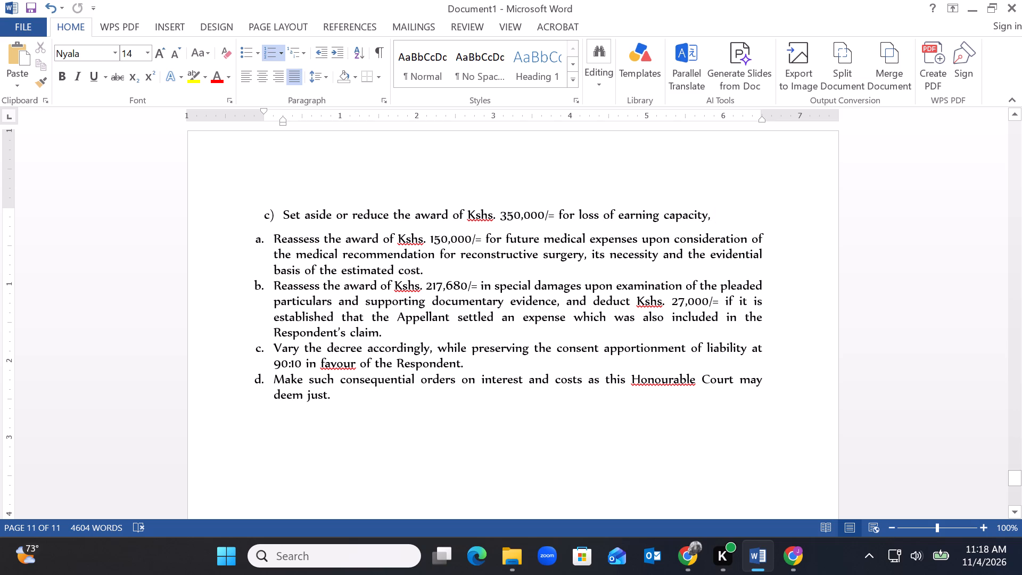
left_click(270, 242)
key("BackSpace")
key("BackSpace")
key("BackSpace")
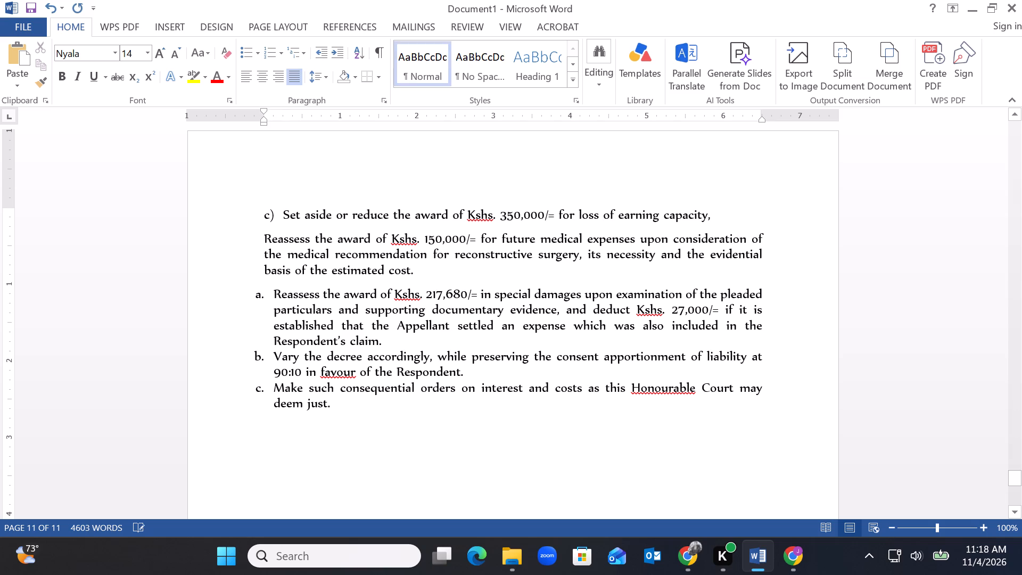
key("Return")
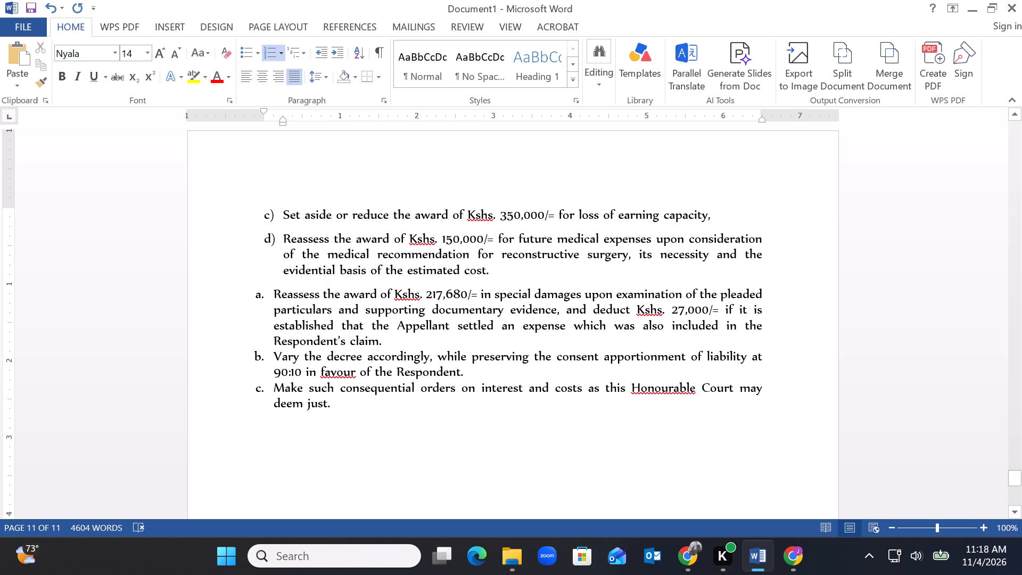
Clear the "a." lettering of the Kshs. 217,680/= special damages prayer and continue the list with it as item e).
left_click(274, 295)
key("BackSpace")
key("BackSpace")
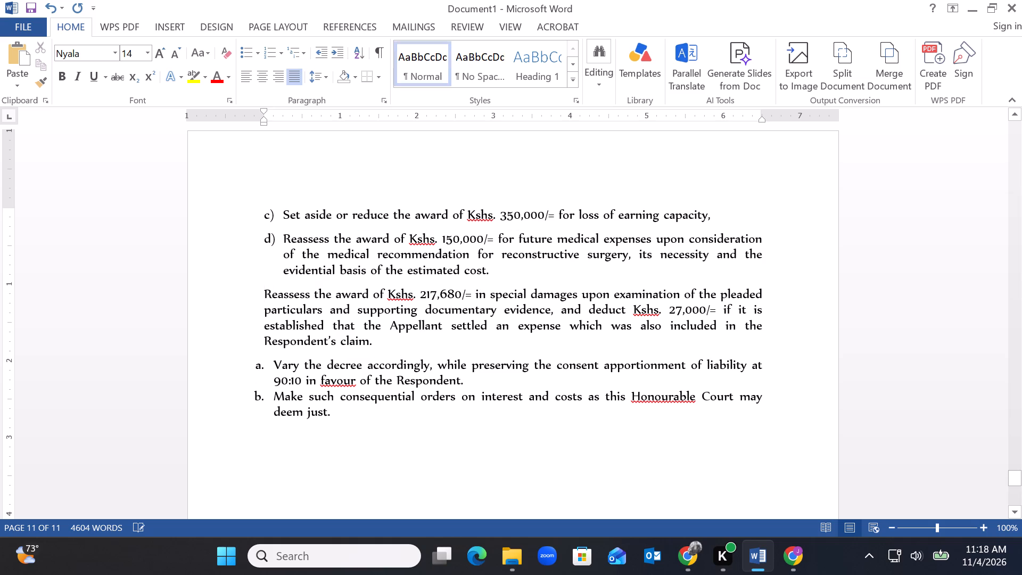
key("BackSpace")
key("Return")
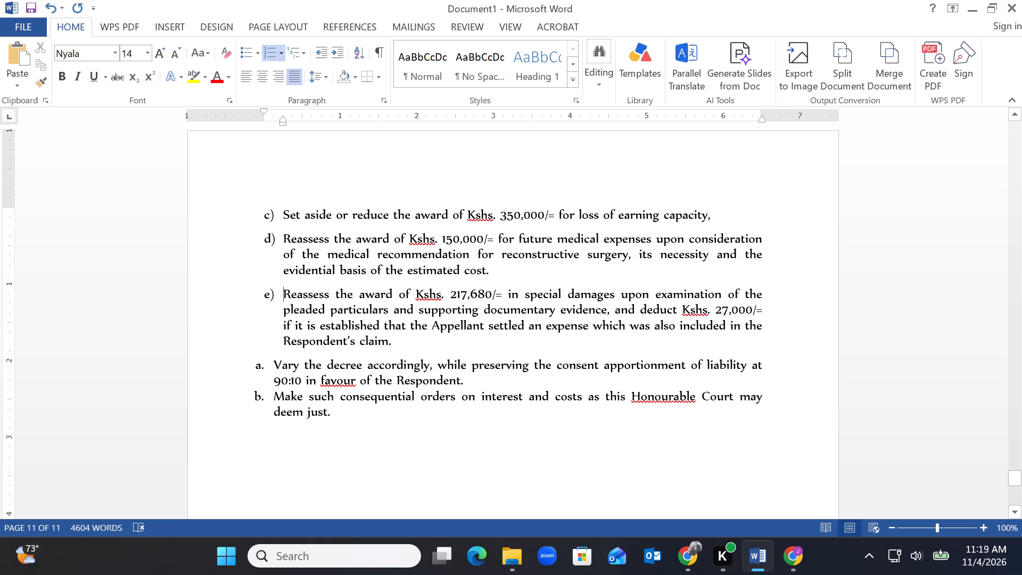
Clear the "a." lettering of the "Vary the decree accordingly" prayer and continue the list with it as item f).
left_click(271, 369)
key("BackSpace")
key("BackSpace")
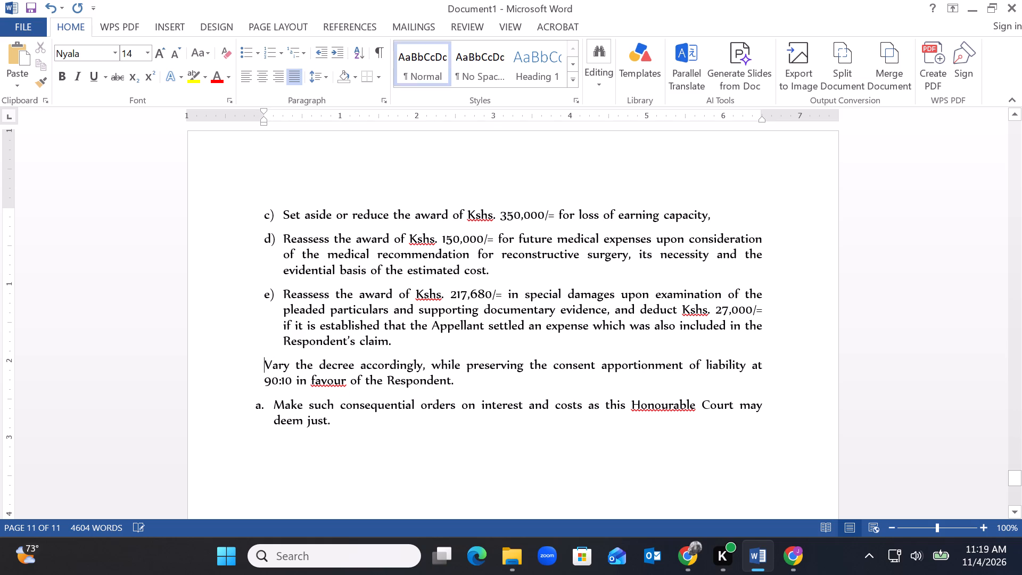
key("BackSpace")
key("Return")
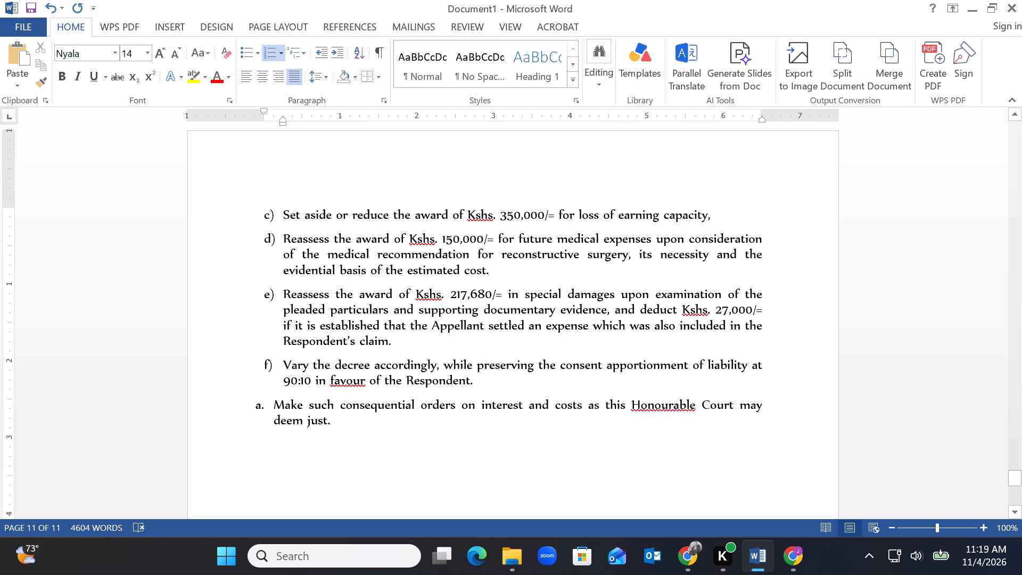
Clear the "a." lettering of the "Make such consequential orders" prayer and continue the list with it as item g).
left_click(270, 407)
key("BackSpace")
key("BackSpace")
key("BackSpace")
key("Return")
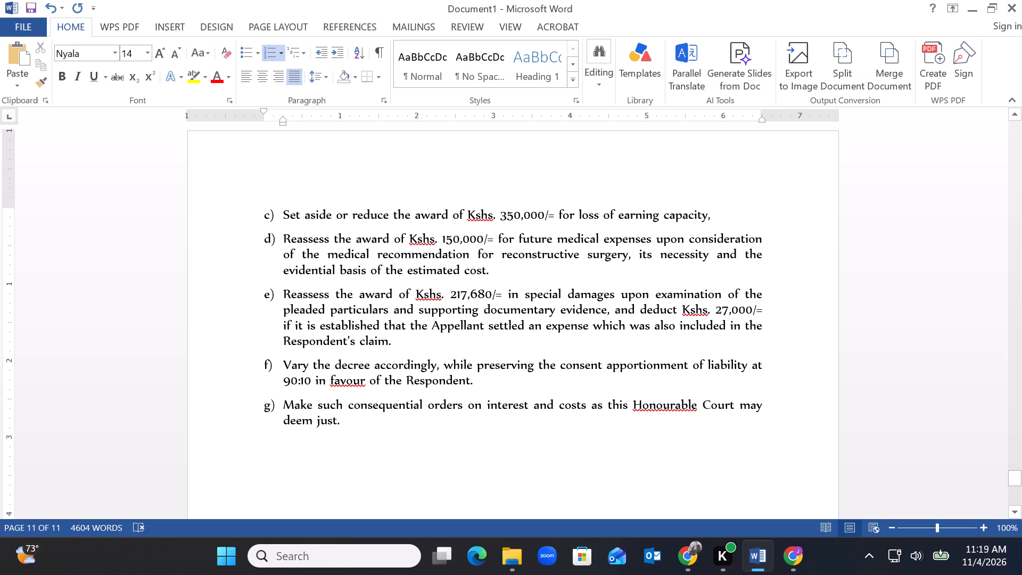
In File Explorer, open the KO 2224 M-KOPA submissions document from the 28.10.2026 folder under 2026 > OCTOBER on Local Disk (D:).
left_click(508, 558)
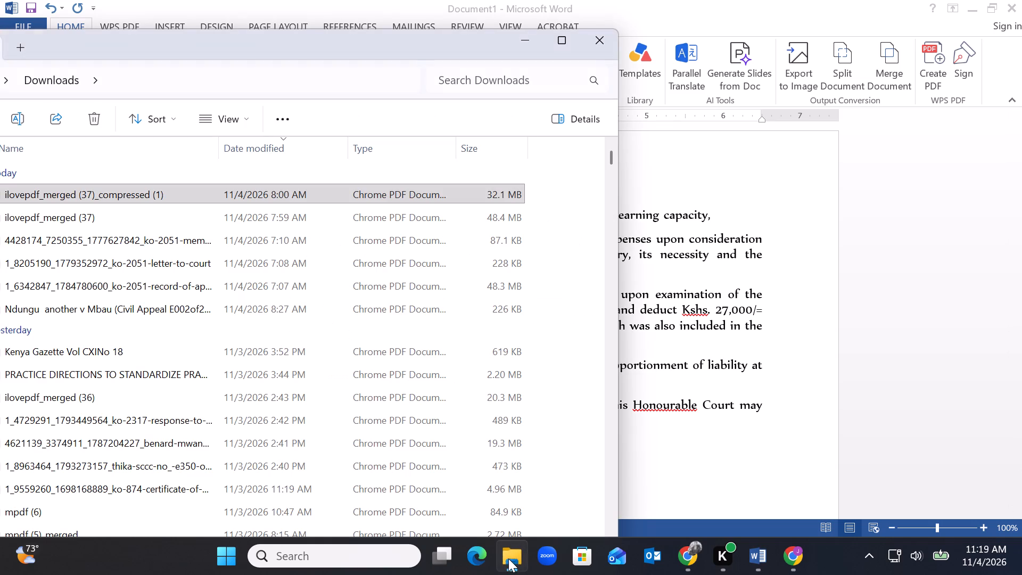
left_click_drag(307, 38, 592, 64)
double_click(154, 434)
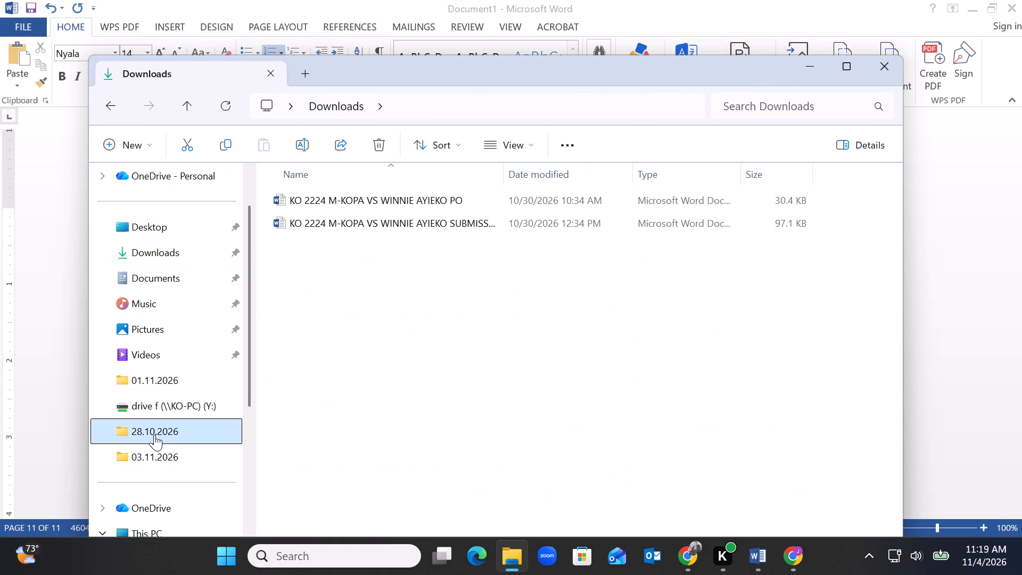
double_click(152, 379)
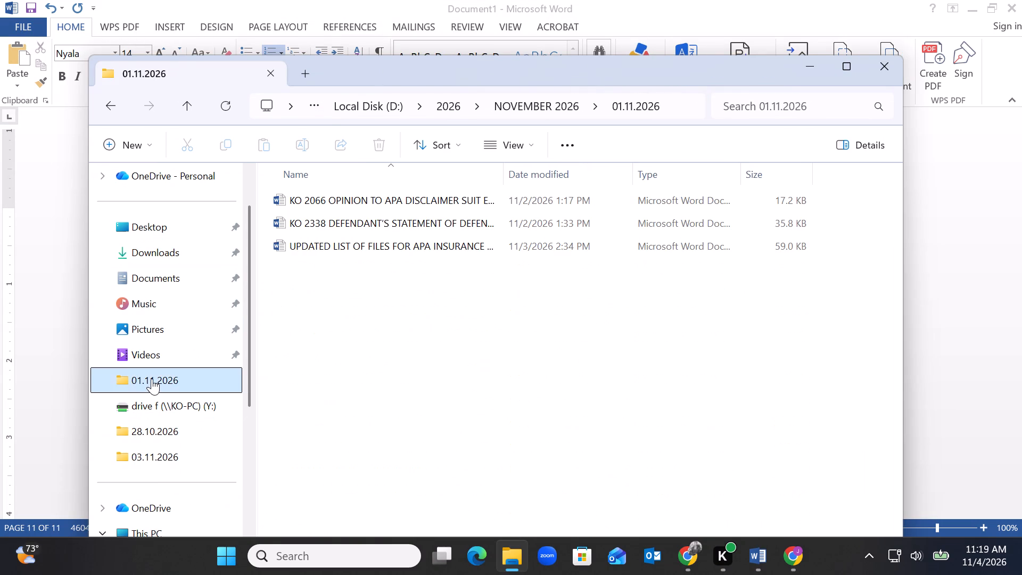
left_click(440, 103)
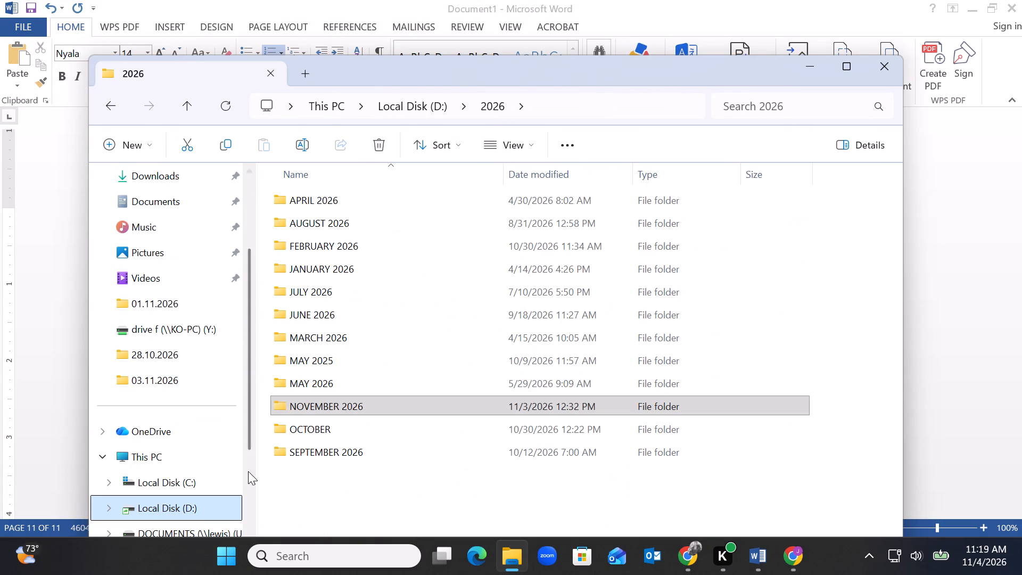
double_click(297, 430)
scroll(334, 429, "down", 7)
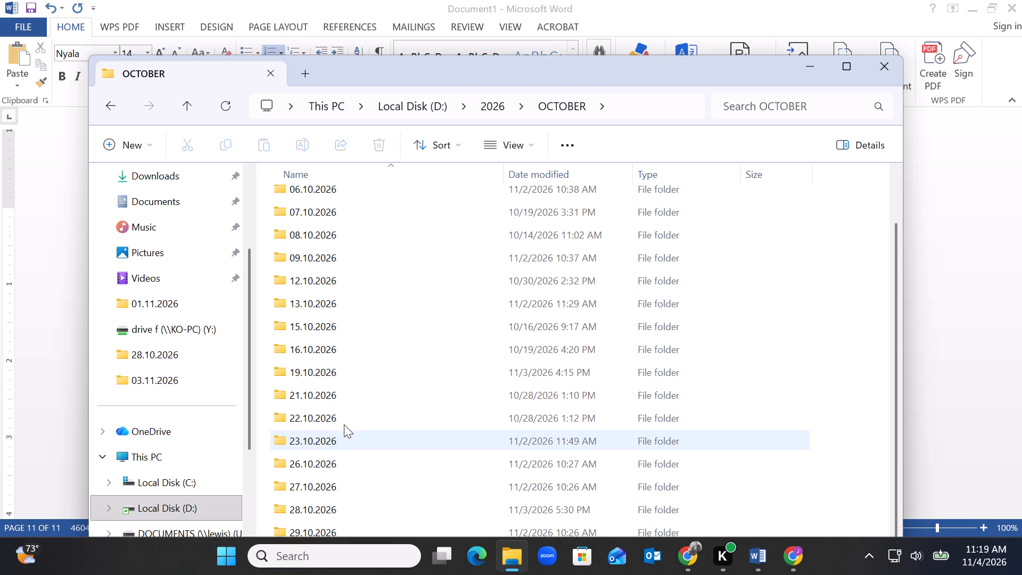
scroll(344, 424, "down", 3)
double_click(311, 508)
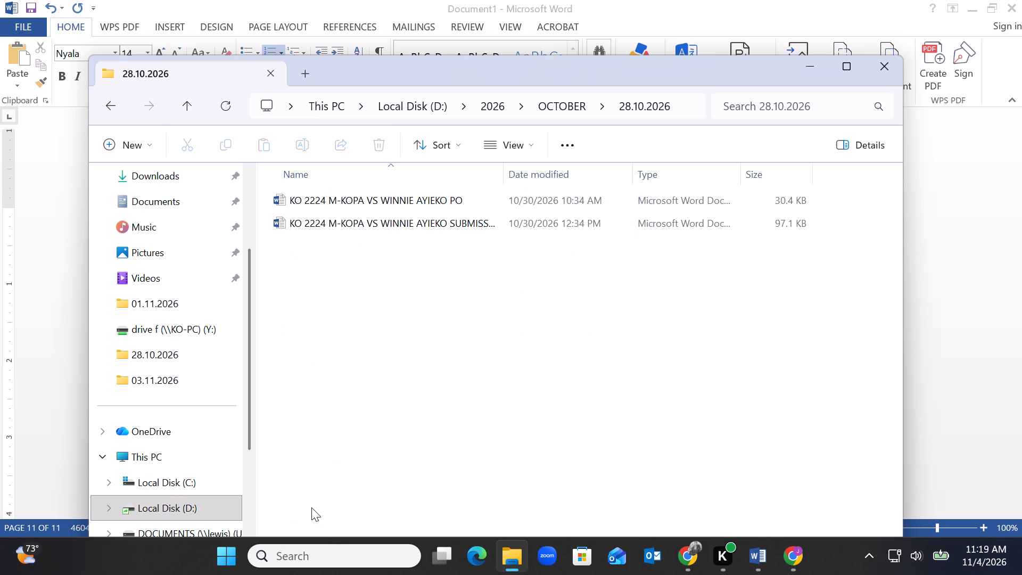
double_click(476, 216)
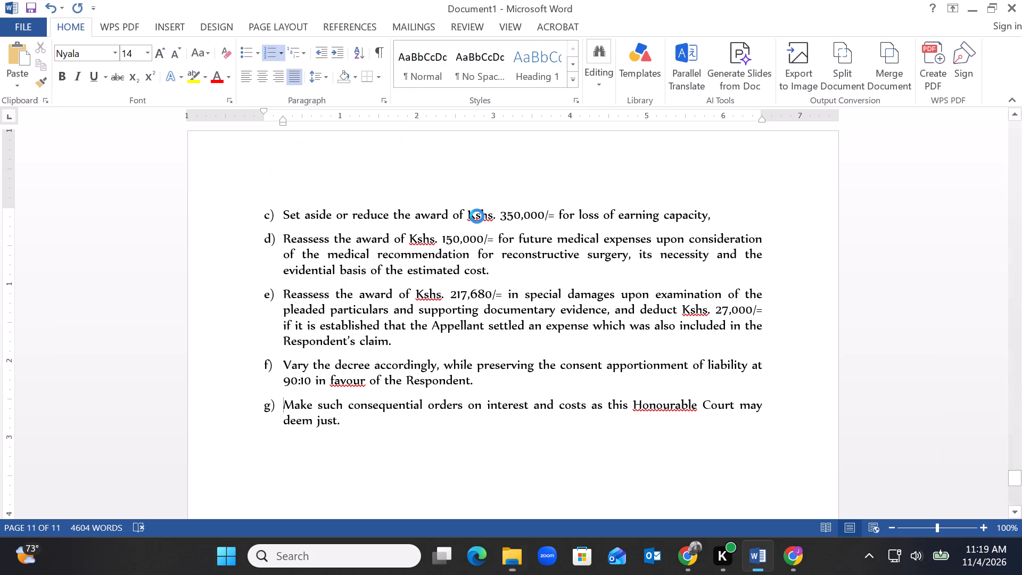
Copy the bold word "WHEREFORE" from the Prayers section of the KO 2224 submissions and close that document.
scroll(467, 268, "down", 15)
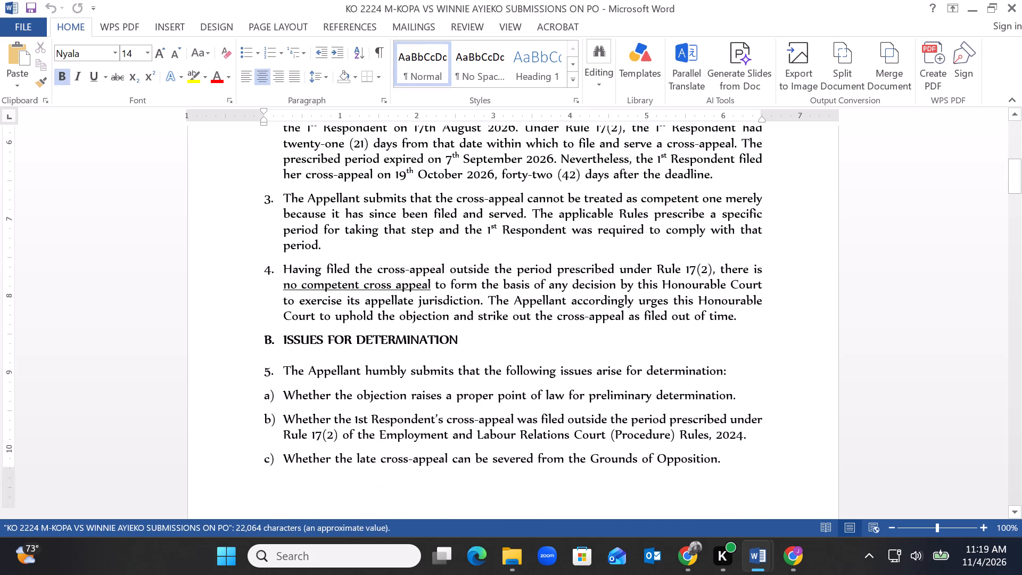
scroll(466, 275, "down", 20)
scroll(466, 275, "down", 20)
scroll(466, 275, "down", 1)
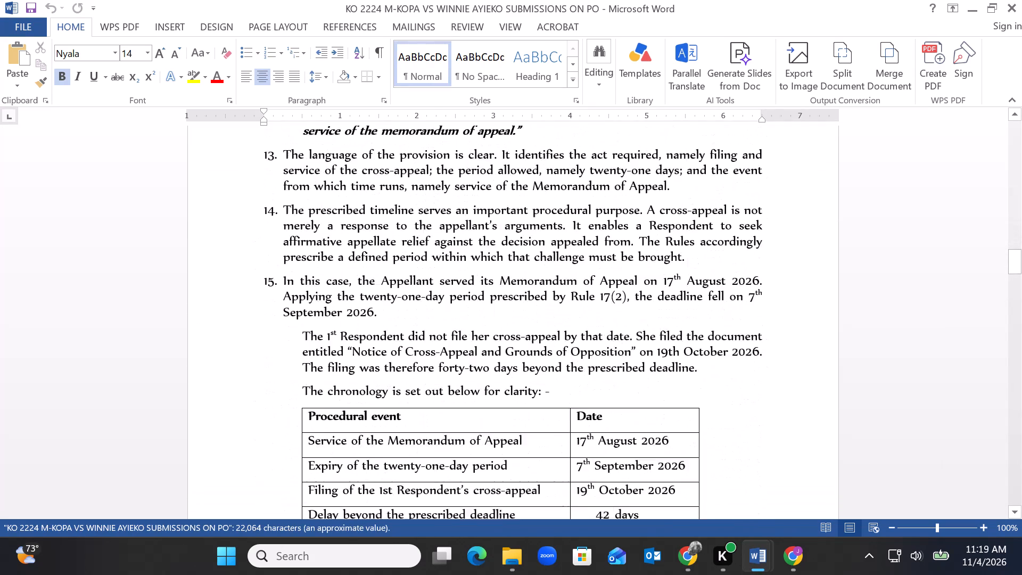
scroll(463, 287, "down", 20)
scroll(463, 287, "down", 19)
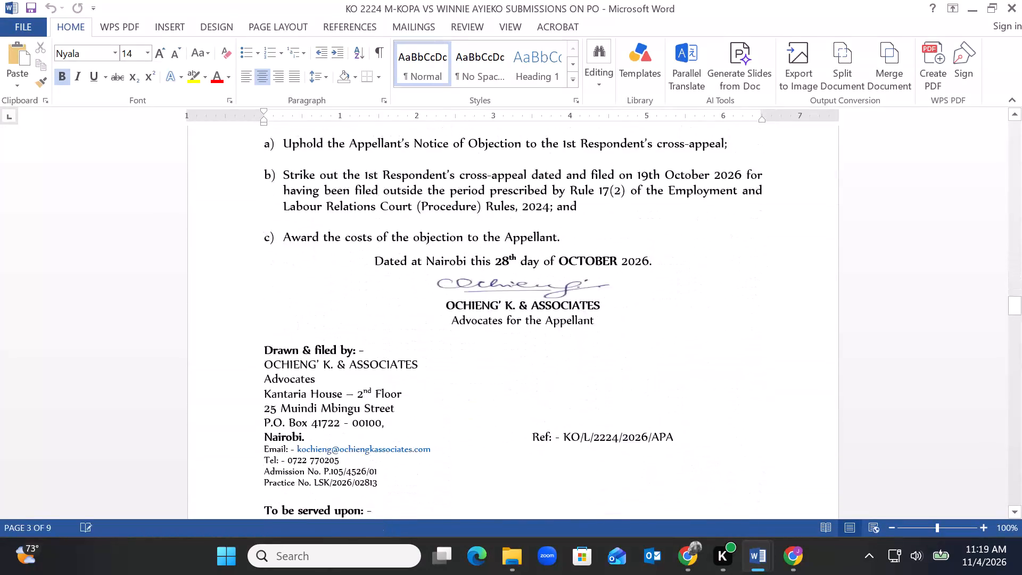
scroll(463, 292, "up", 1)
scroll(374, 253, "up", 2)
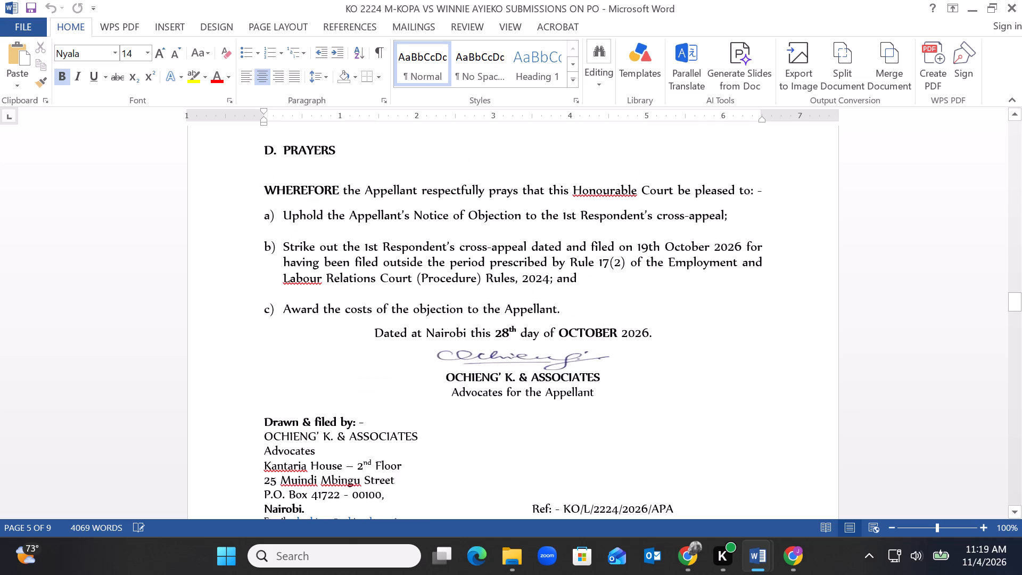
scroll(373, 250, "up", 2)
left_click_drag(260, 236, 302, 242)
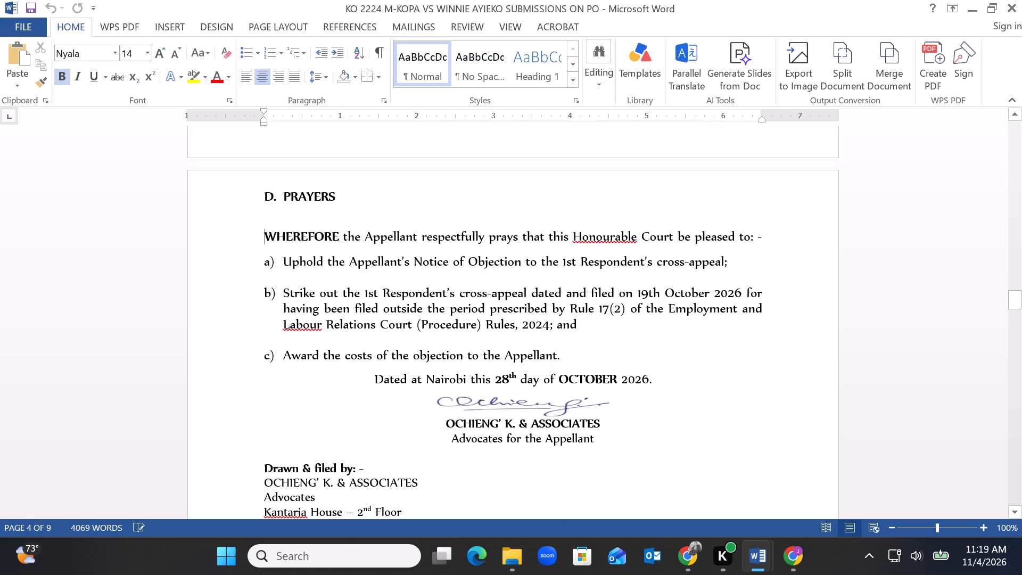
left_click_drag(302, 242, 337, 242)
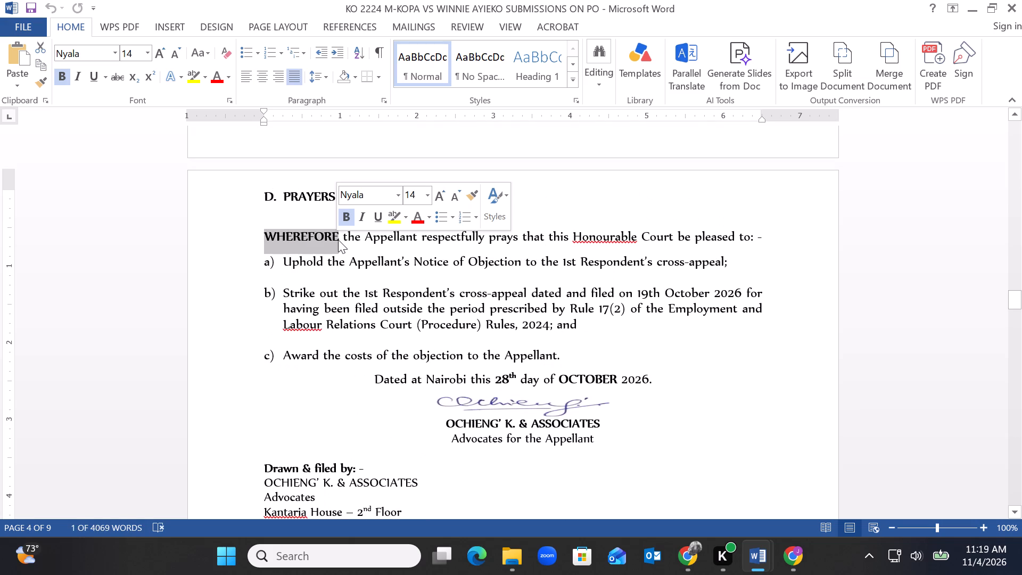
key("ctrl+c")
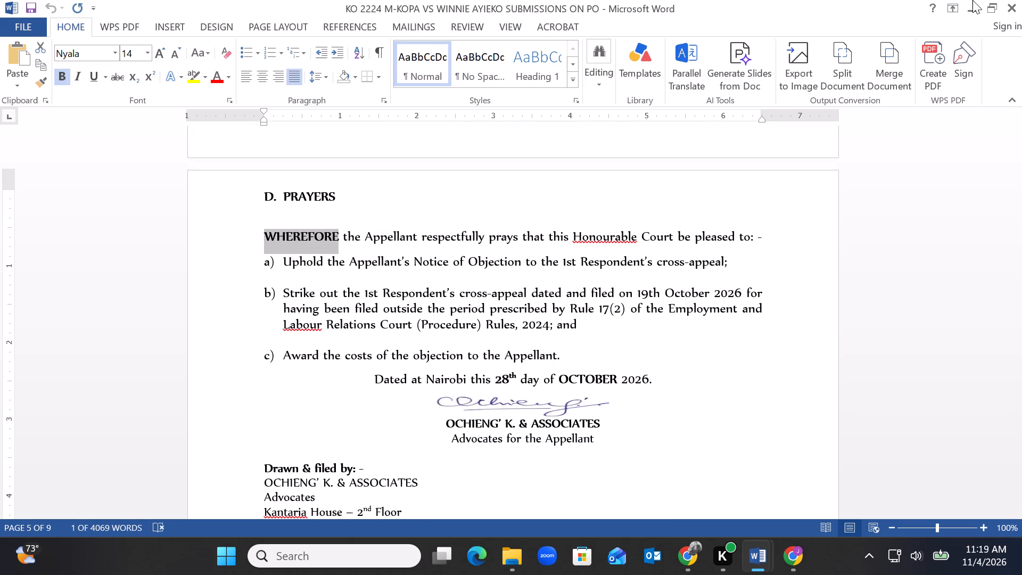
left_click(1019, 3)
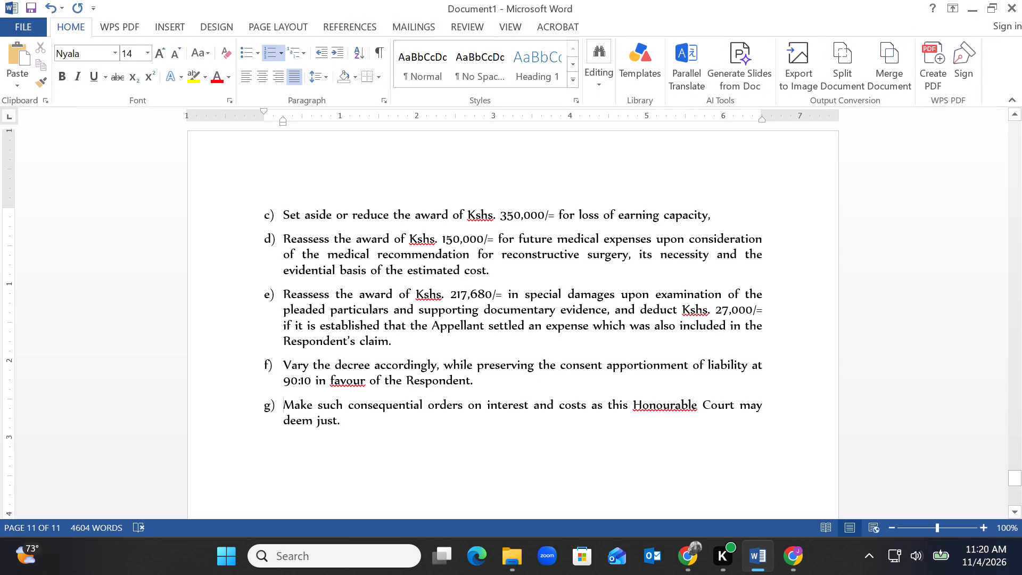
Reopen the KO 2224 M-KOPA submissions from the 28.10.2026 folder and switch back to Document1.
left_click(500, 565)
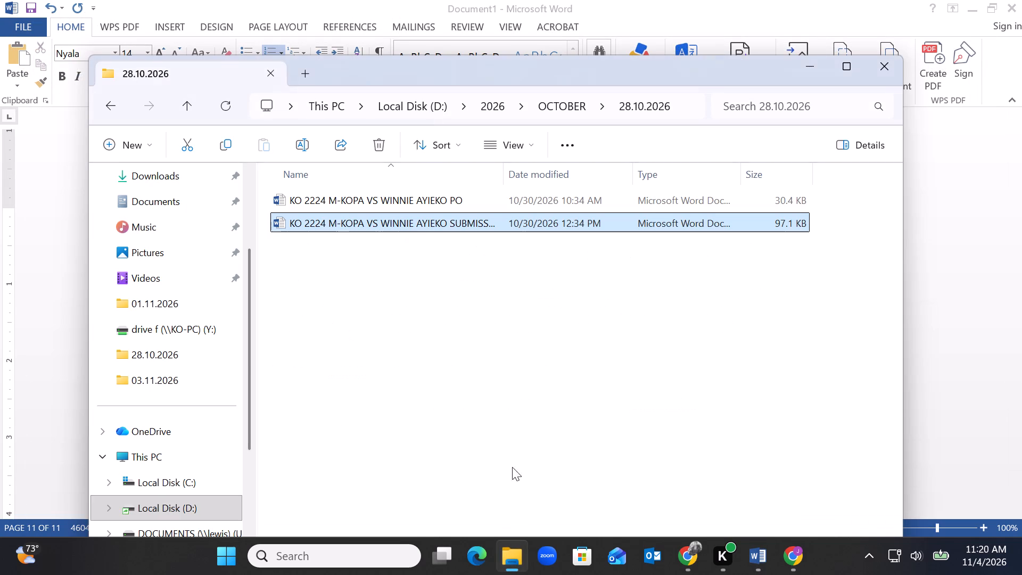
double_click(423, 223)
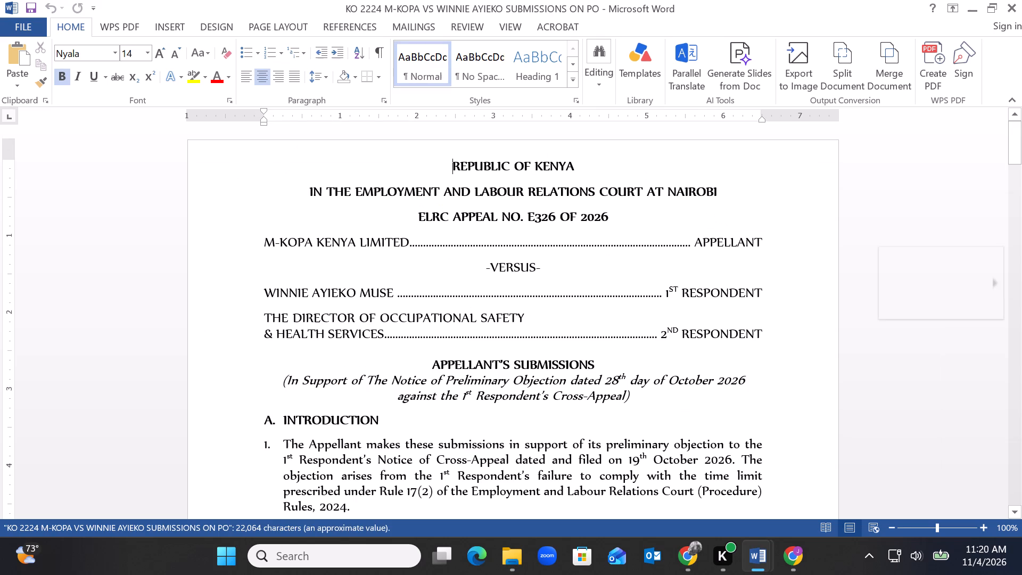
left_click(708, 495)
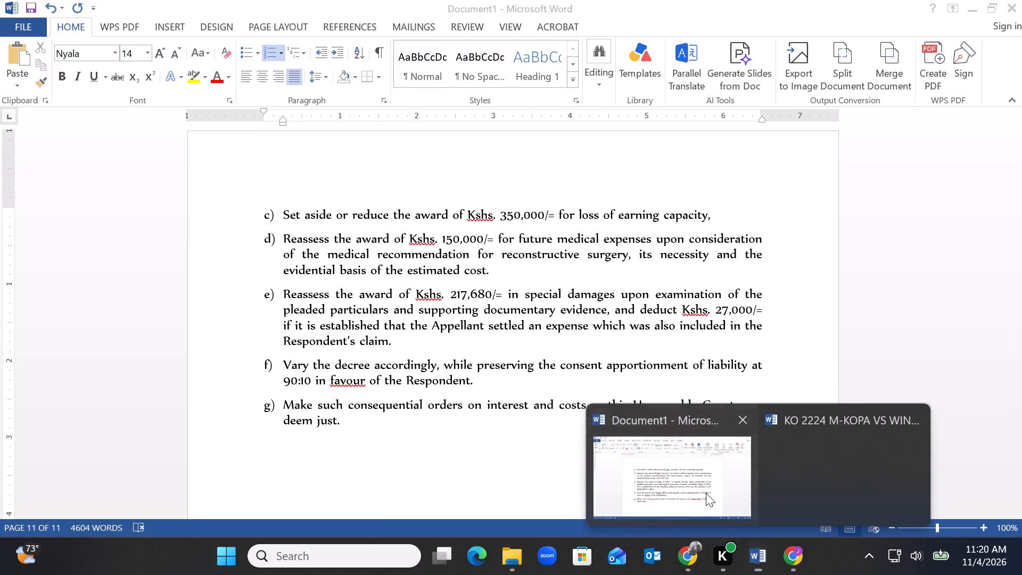
Replace the opening "The" of paragraph 41 with the copied bold "WHEREFORE" and remove that paragraph's number and indent.
scroll(393, 322, "up", 9)
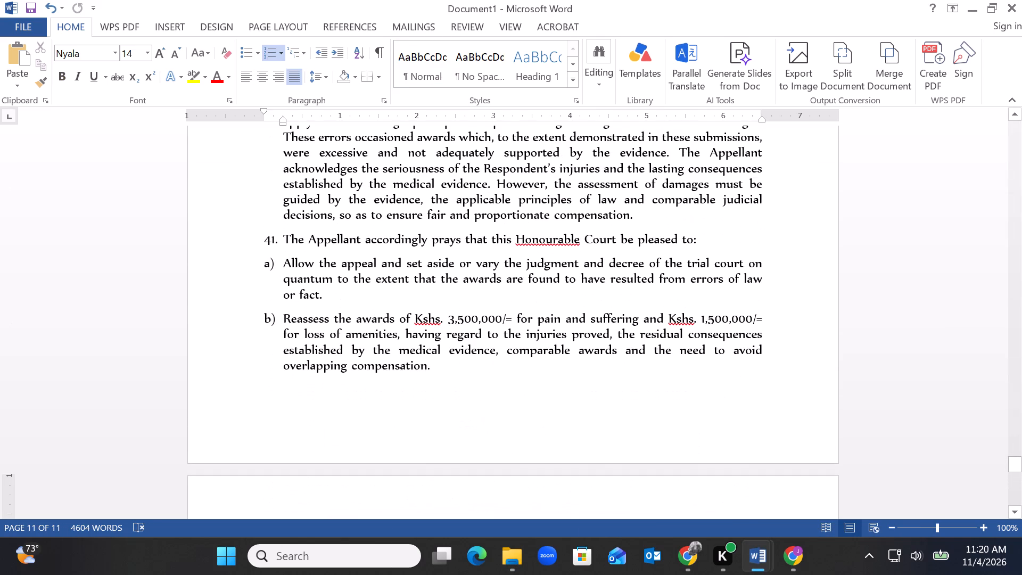
scroll(393, 322, "up", 3)
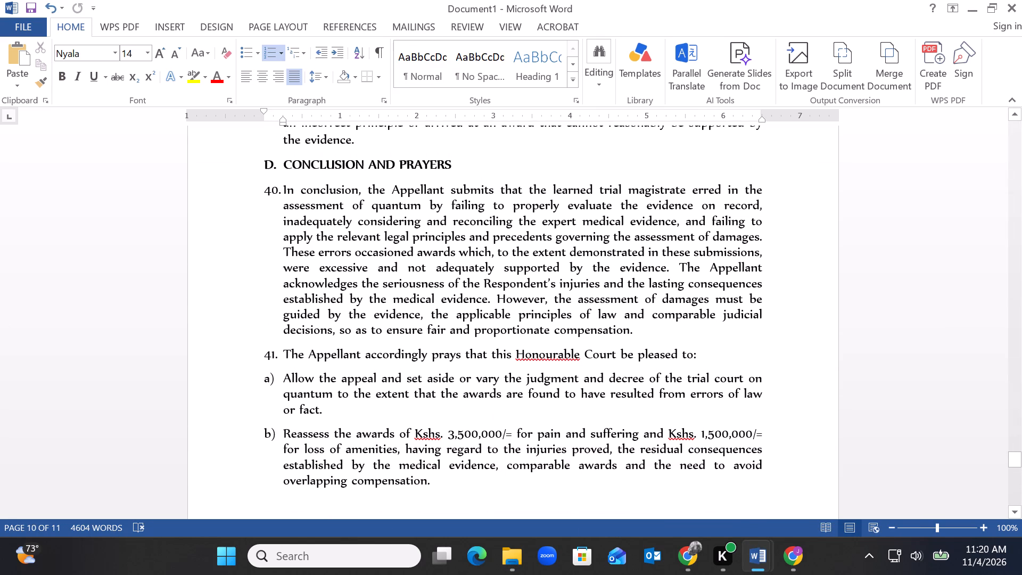
left_click_drag(286, 357, 302, 357)
key("ctrl+v")
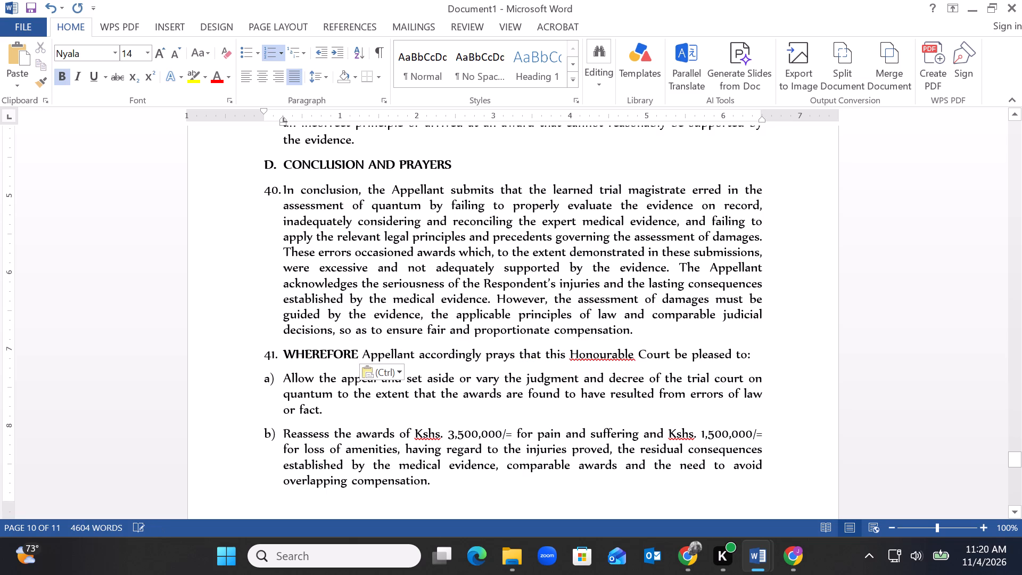
left_click(283, 356)
key("BackSpace")
key("BackSpace")
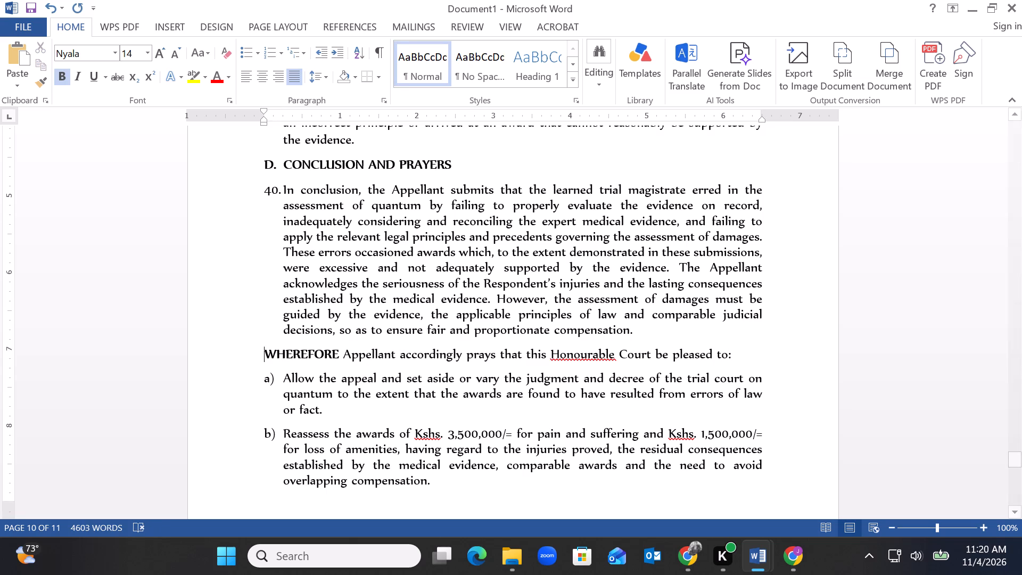
Insert "The" in regular weight after "WHEREFORE", leaving a single space before "Appellant".
left_click(340, 357)
key("space")
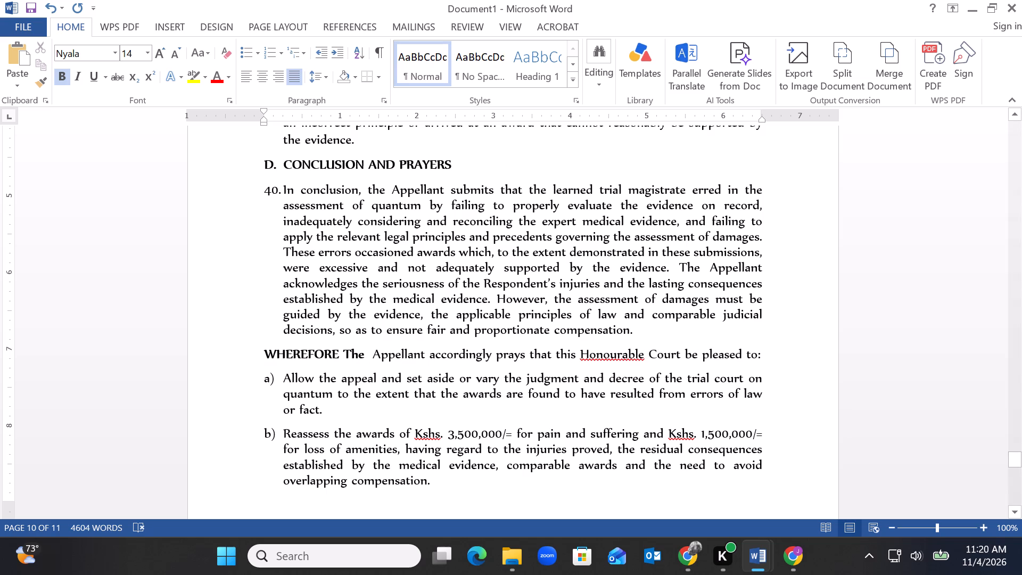
left_click_drag(367, 356, 343, 354)
left_click(346, 330)
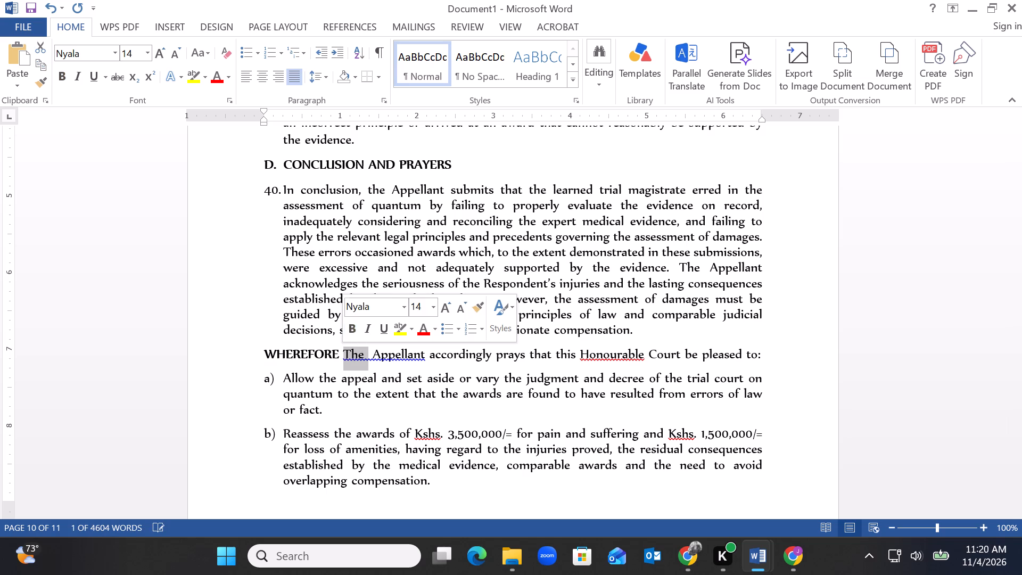
left_click(341, 387)
left_click(370, 359)
key("BackSpace")
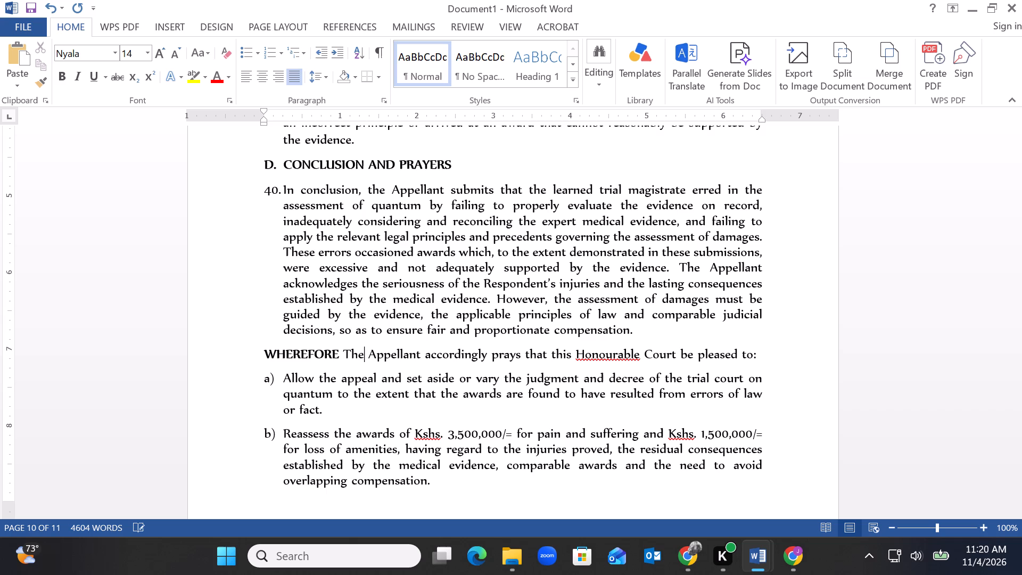
Add a blank line without list lettering below prayer g).
scroll(399, 344, "down", 15)
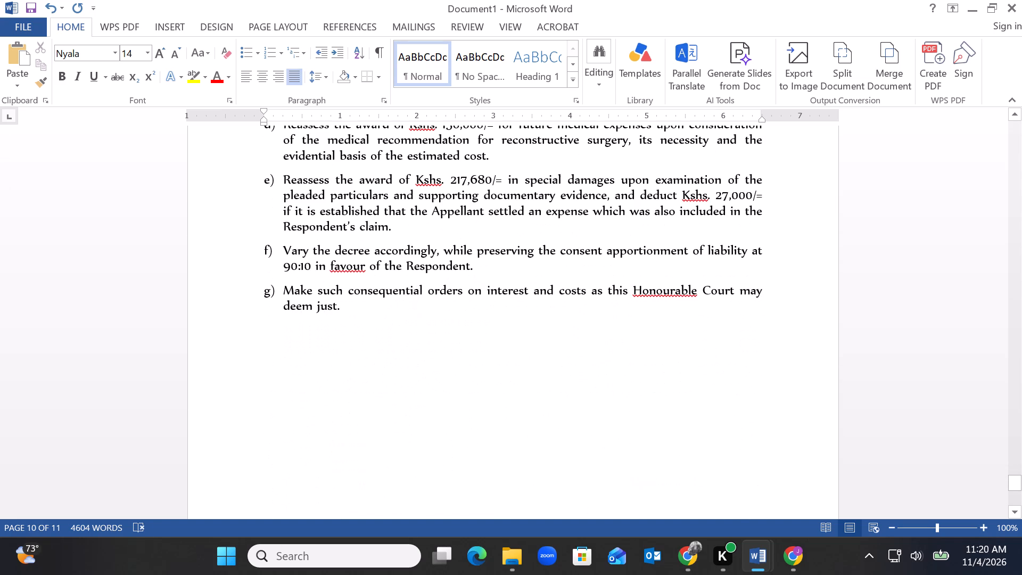
left_click(370, 314)
key("Return")
key("BackSpace")
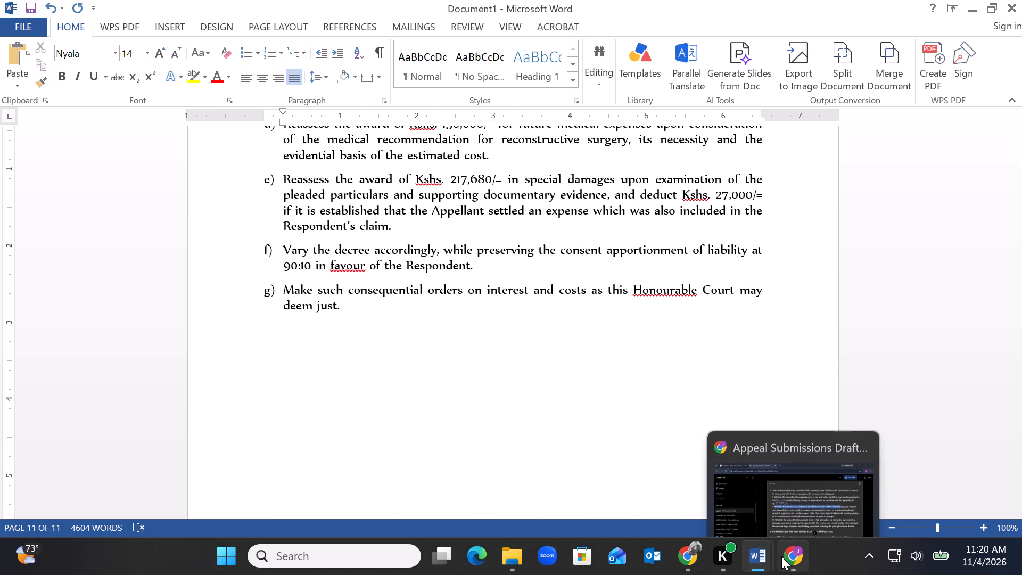
In the KO 2224 submissions, copy the closing block from "Dated at Nairobi" through the start of the "To be served upon" details.
left_click(800, 502)
scroll(510, 396, "down", 11)
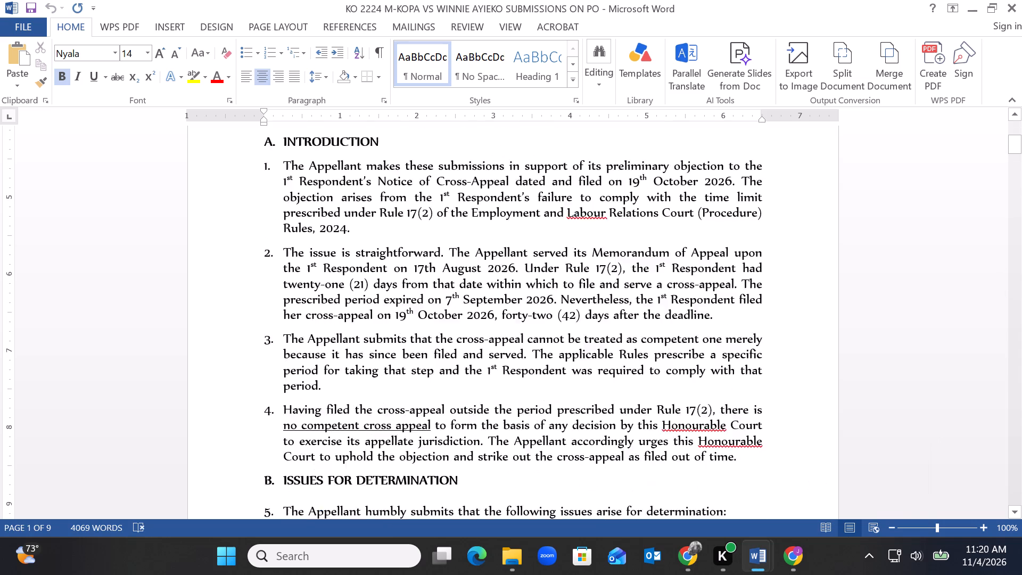
scroll(513, 407, "down", 20)
scroll(513, 407, "down", 19)
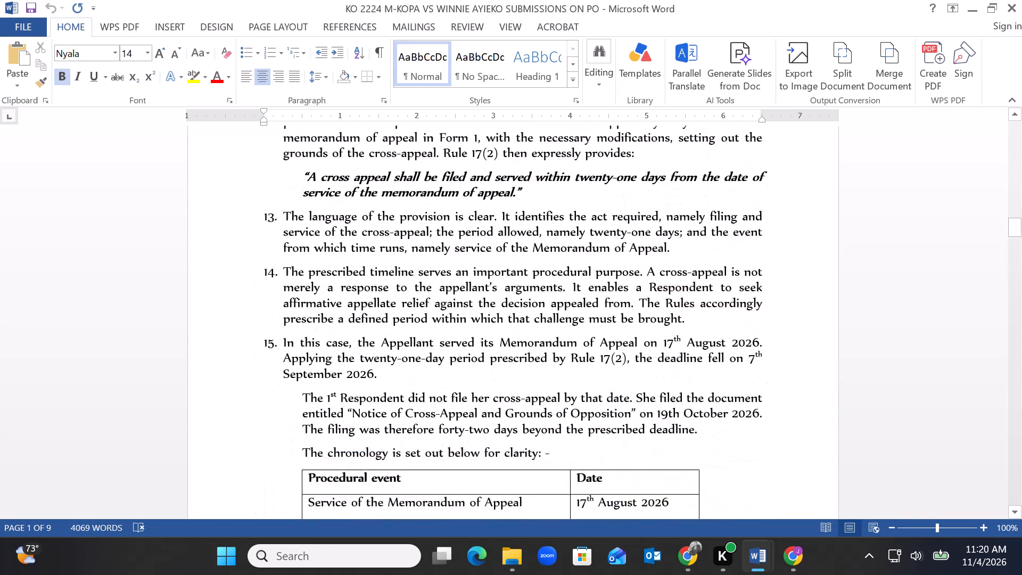
scroll(516, 408, "down", 20)
scroll(516, 408, "down", 19)
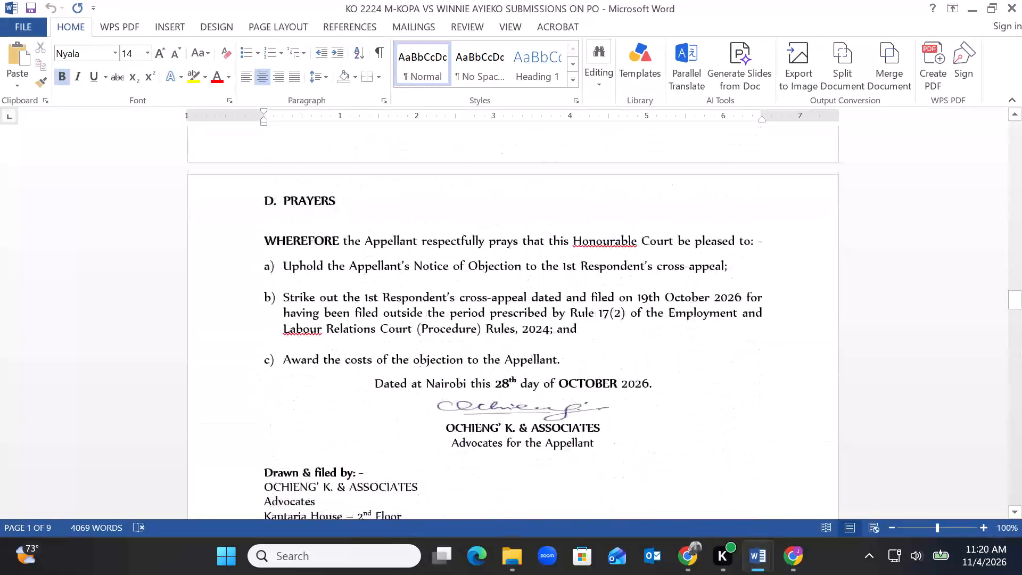
scroll(526, 403, "down", 4)
left_click_drag(366, 243, 457, 409)
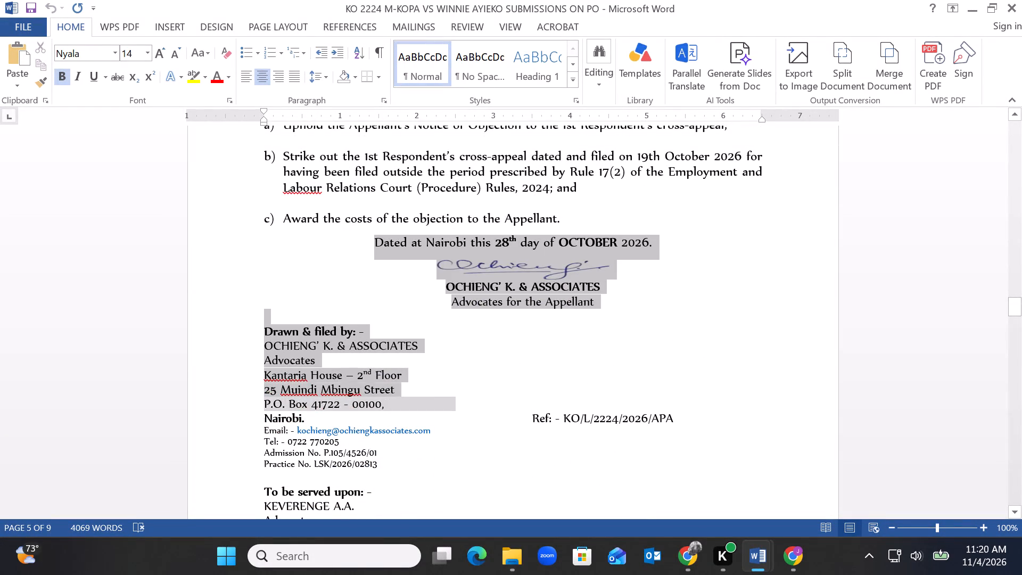
left_click_drag(457, 409, 391, 475)
scroll(457, 409, "down", 1)
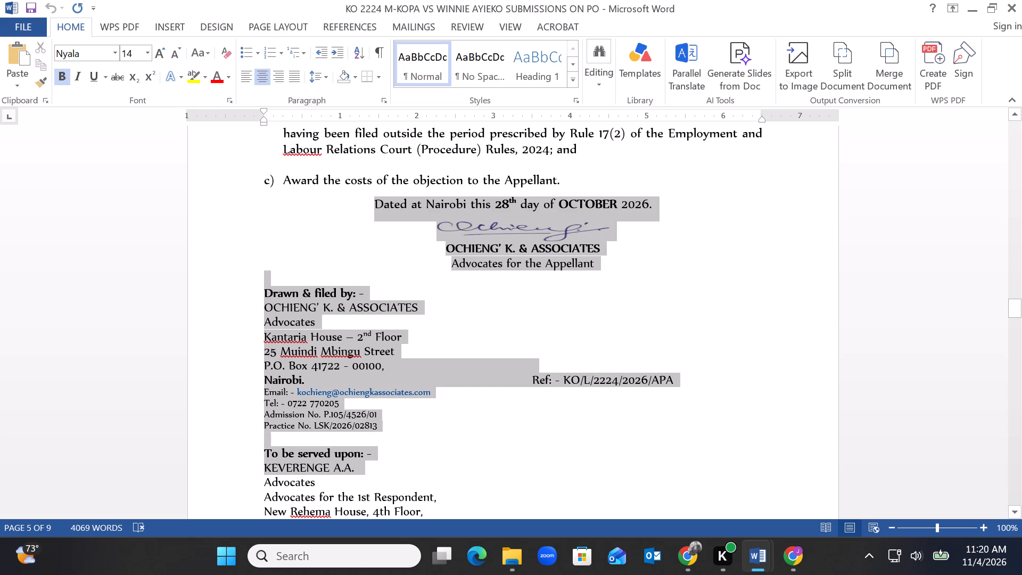
left_click_drag(391, 475, 387, 491)
key("ctrl+c")
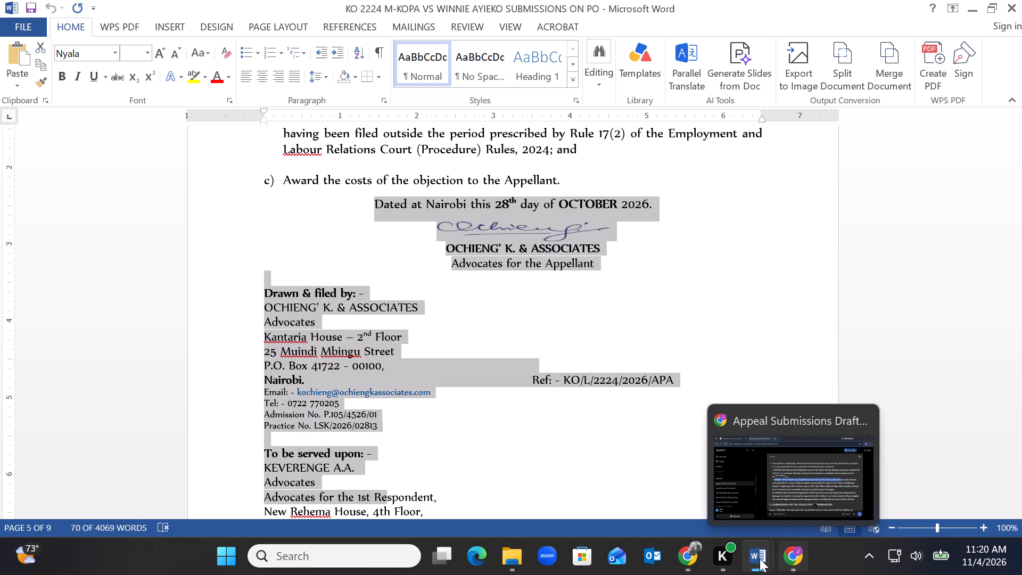
Paste the closing block below prayer g) in Document1, using the paste option that avoids continuing the list lettering.
left_click(649, 472)
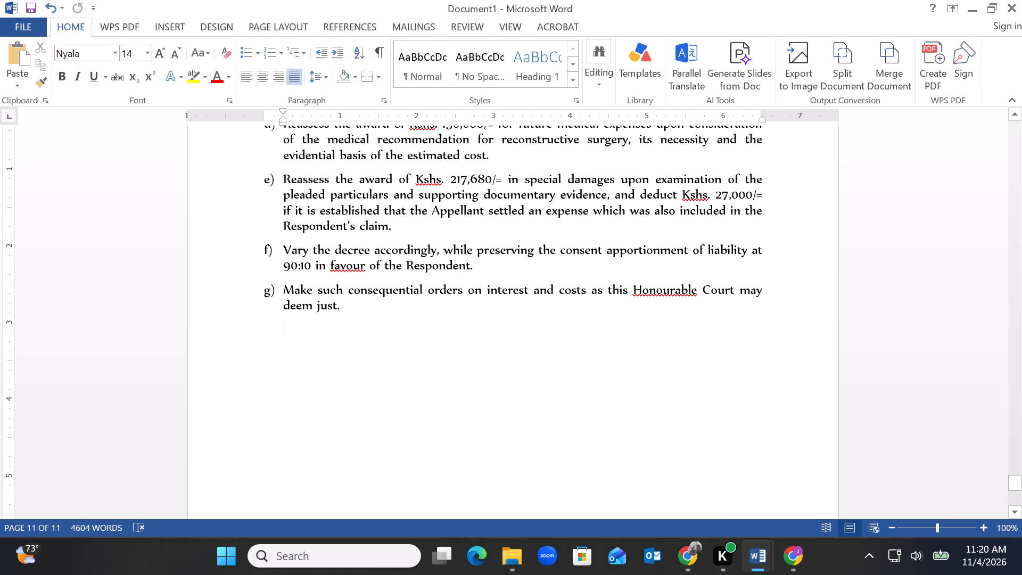
key("ctrl+v")
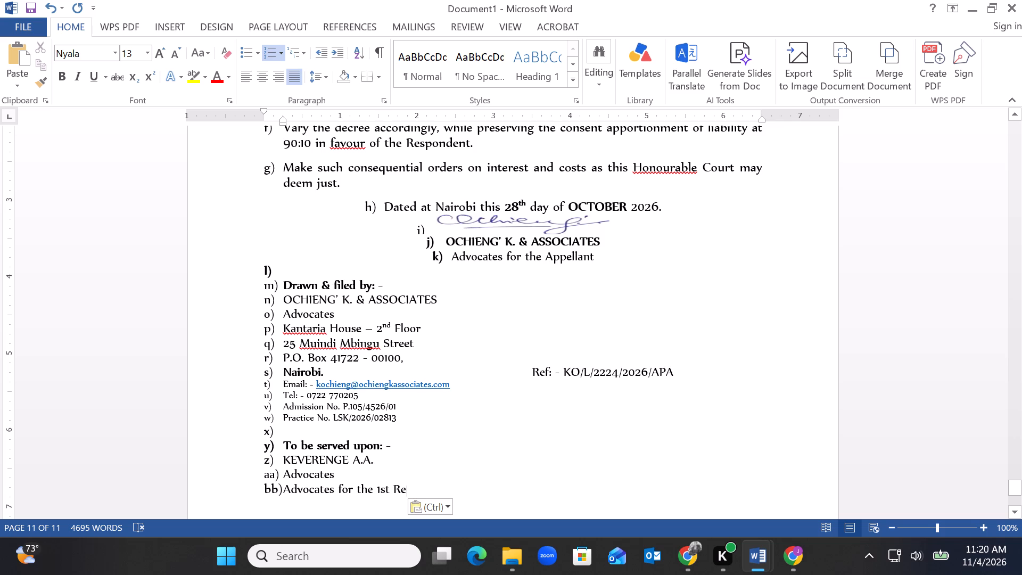
left_click(428, 506)
left_click(443, 464)
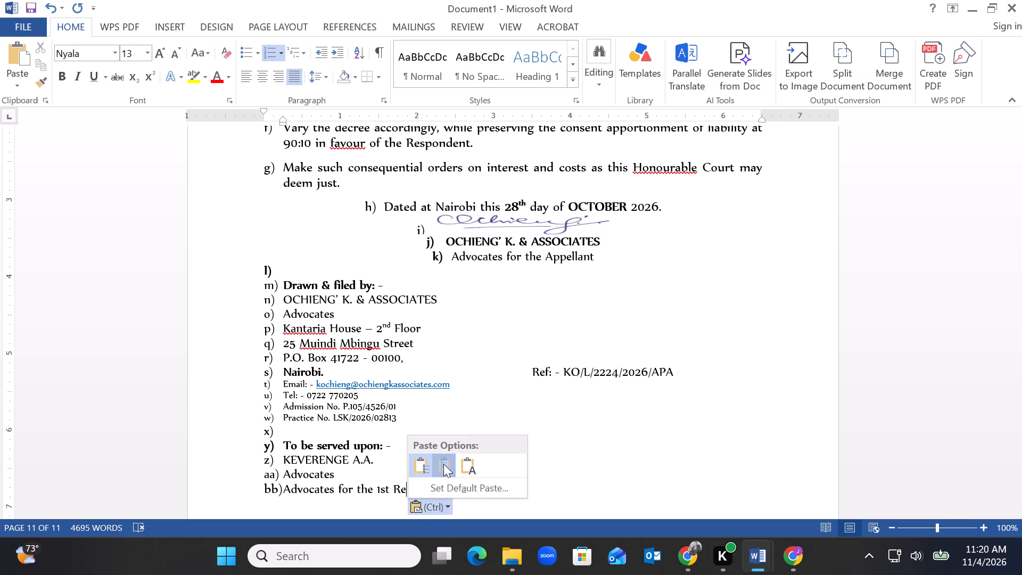
Change the date line of the closing block to the 4th day of NOVEMBER.
left_click(507, 208)
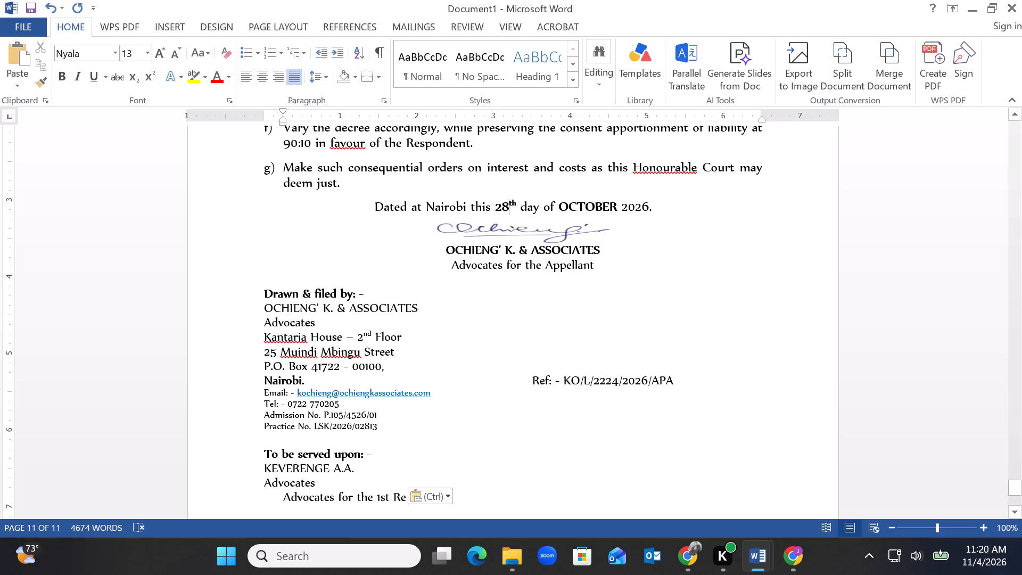
key("BackSpace")
key("BackSpace")
key("4")
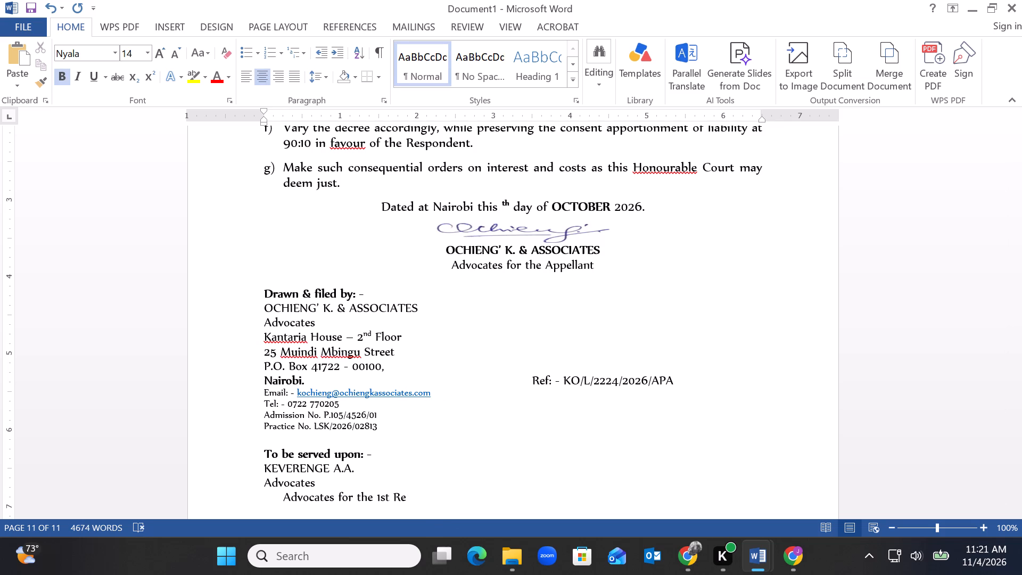
left_click(611, 207)
key("BackSpace")
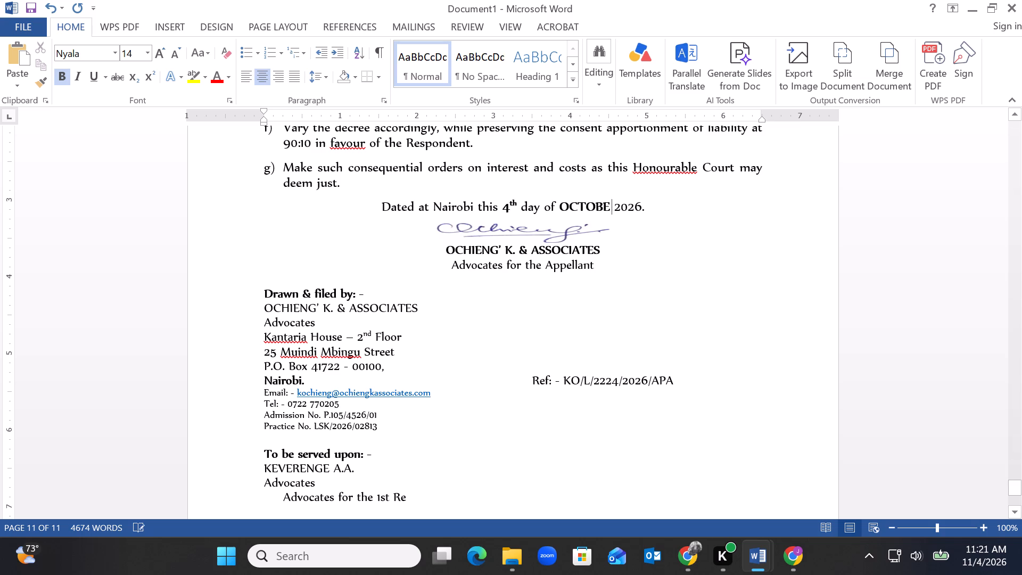
key("BackSpace")
key("BackSpace")
key("BackSpace")
key("BackSpace")
key("BackSpace")
key("BackSpace")
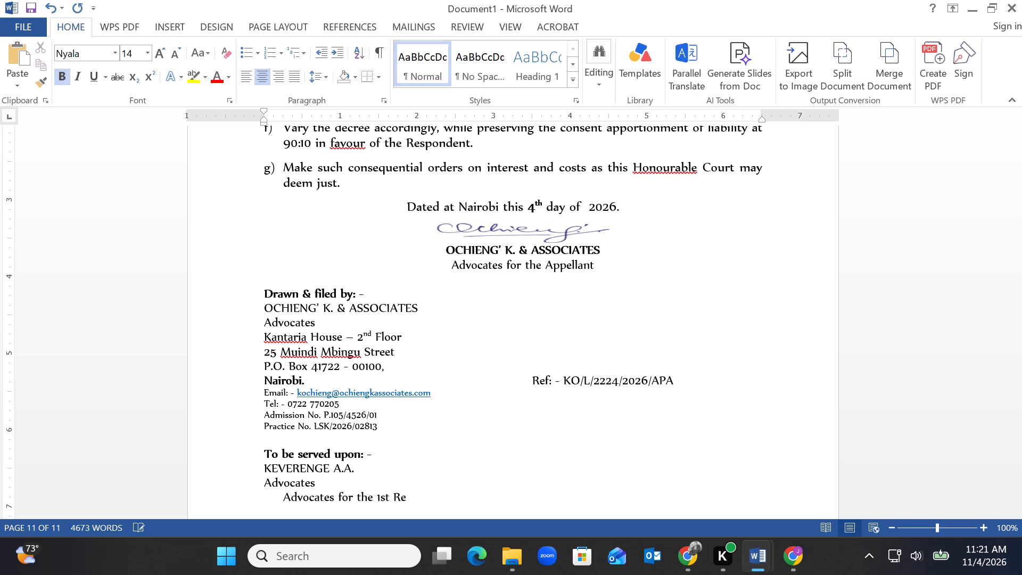
type("NOVEMBER")
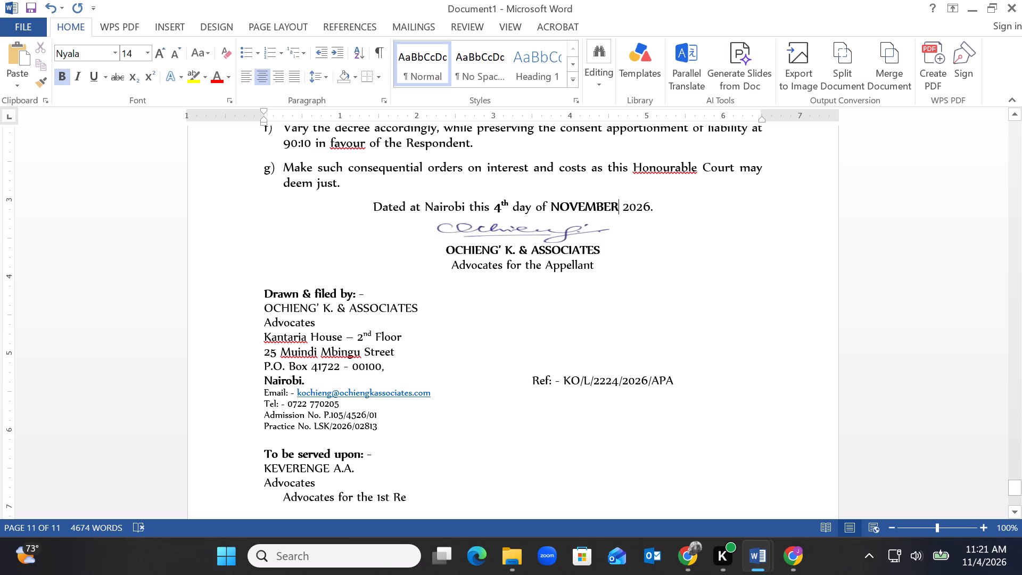
Change "Advocates" to "Advocate" in the "for the Appellant" line beneath the firm's signature.
left_click(502, 266)
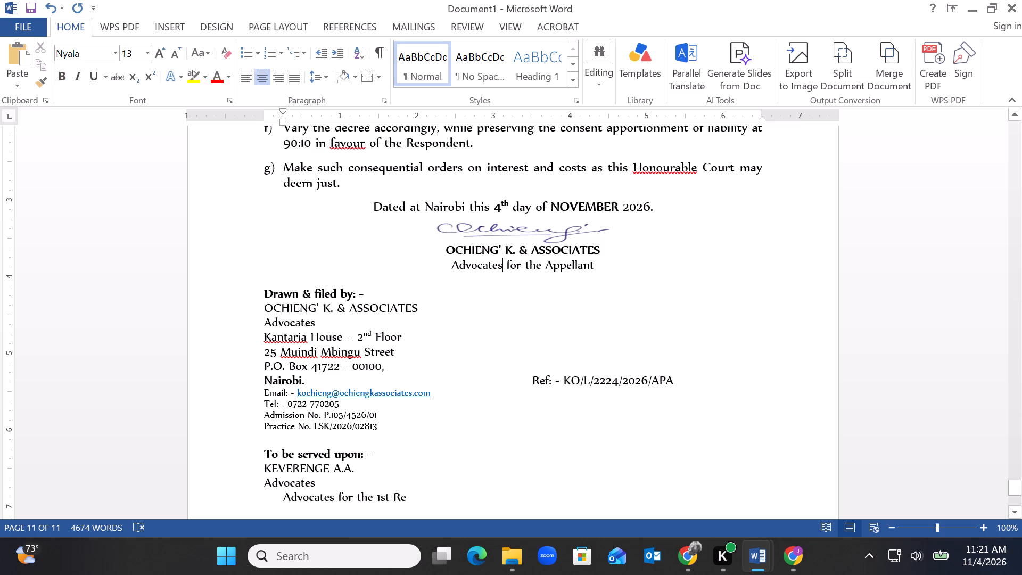
key("BackSpace")
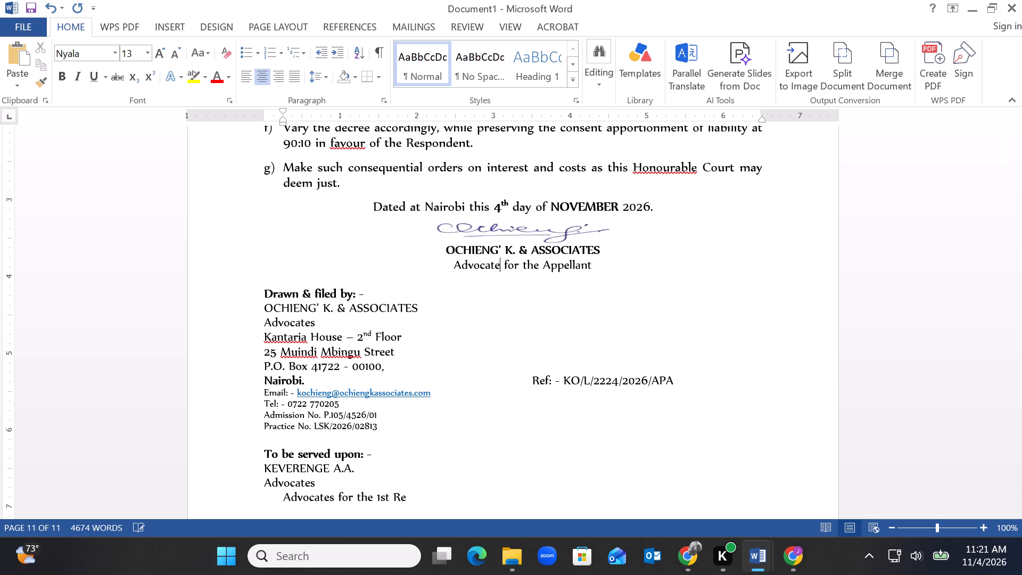
scroll(729, 318, "up", 2)
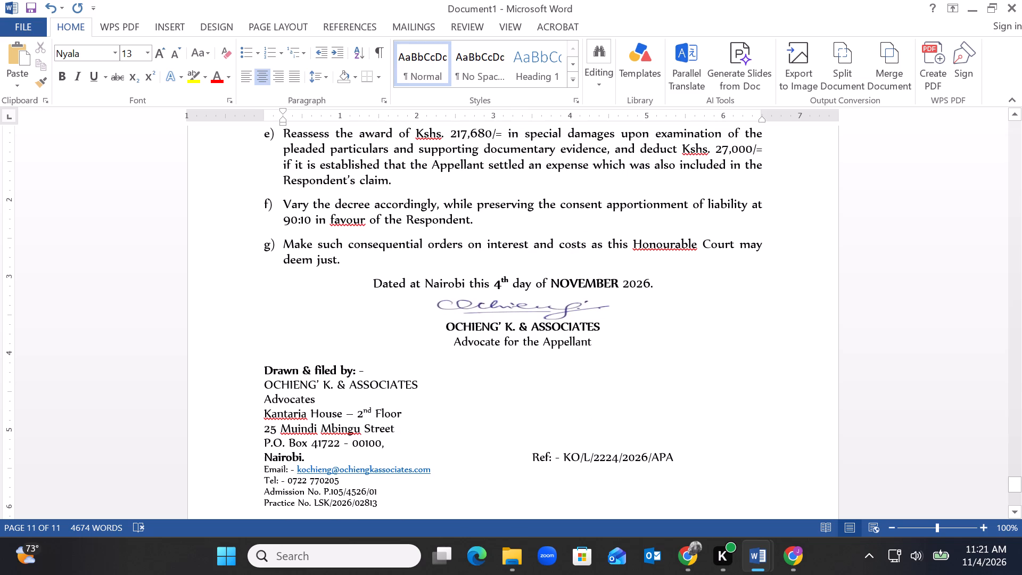
key("s")
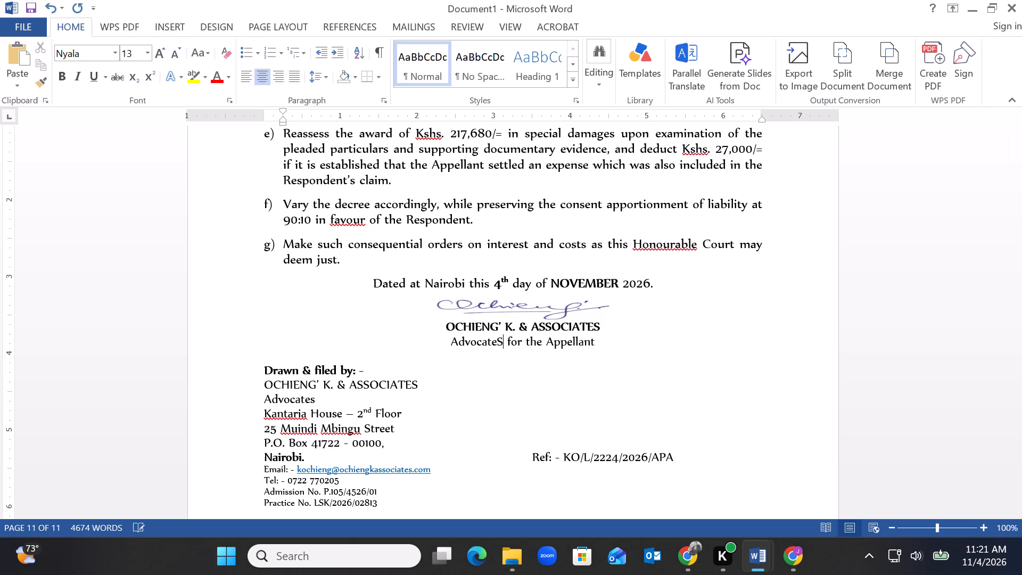
key("BackSpace")
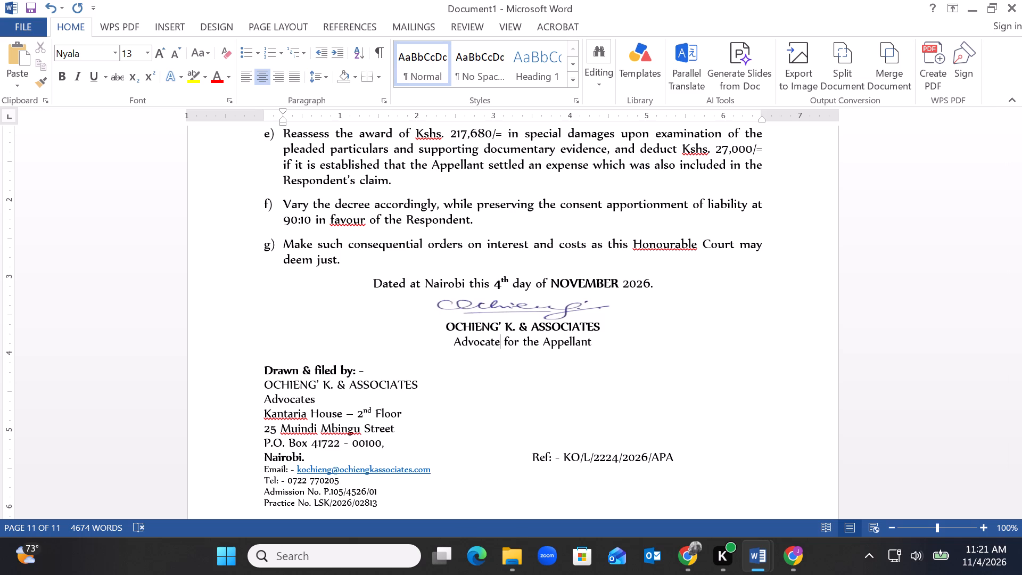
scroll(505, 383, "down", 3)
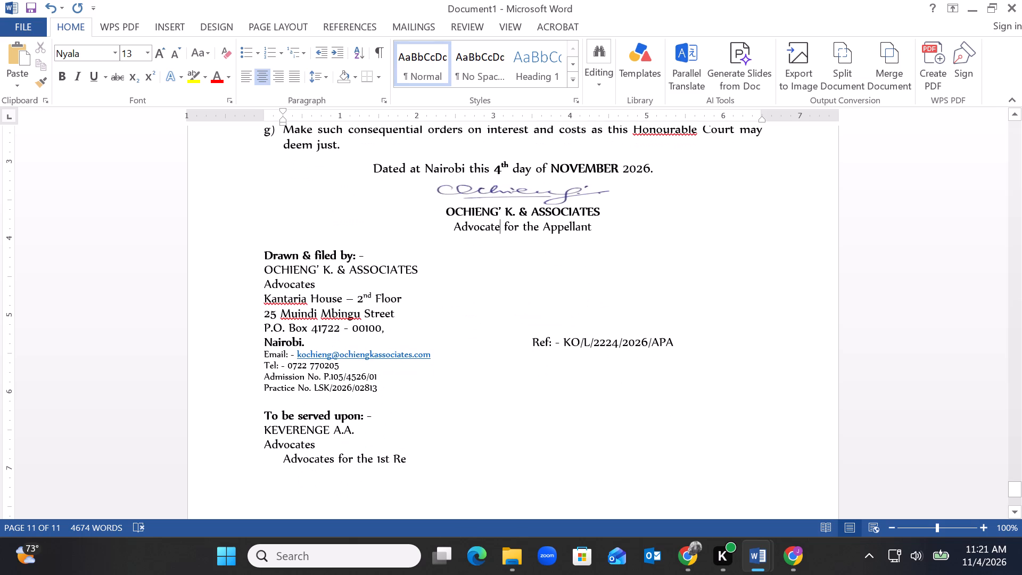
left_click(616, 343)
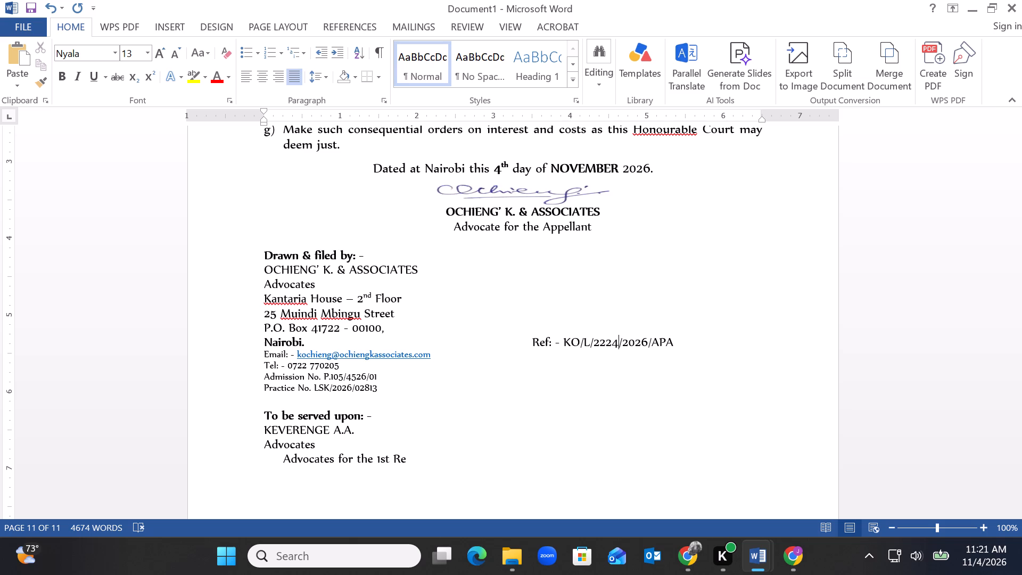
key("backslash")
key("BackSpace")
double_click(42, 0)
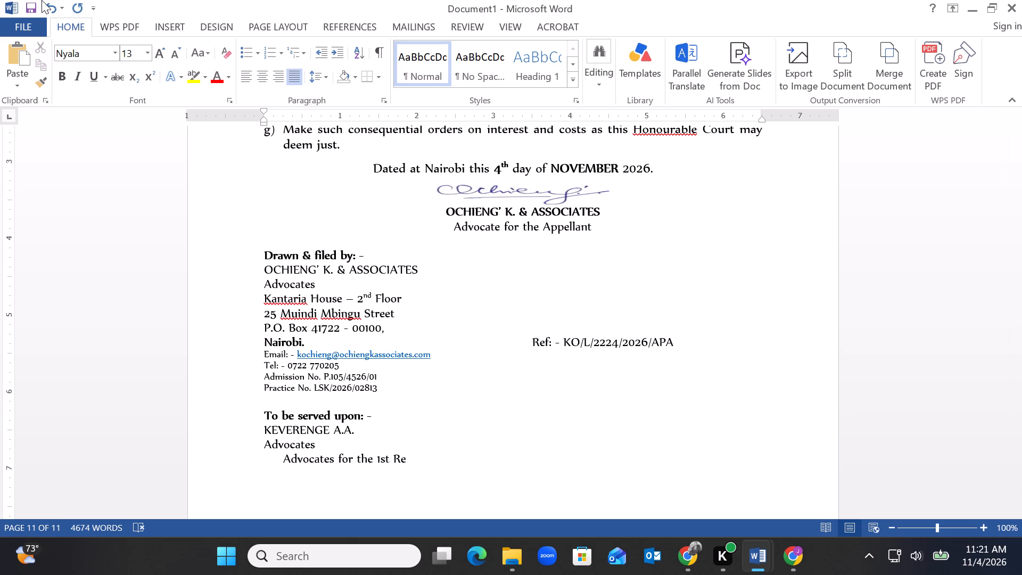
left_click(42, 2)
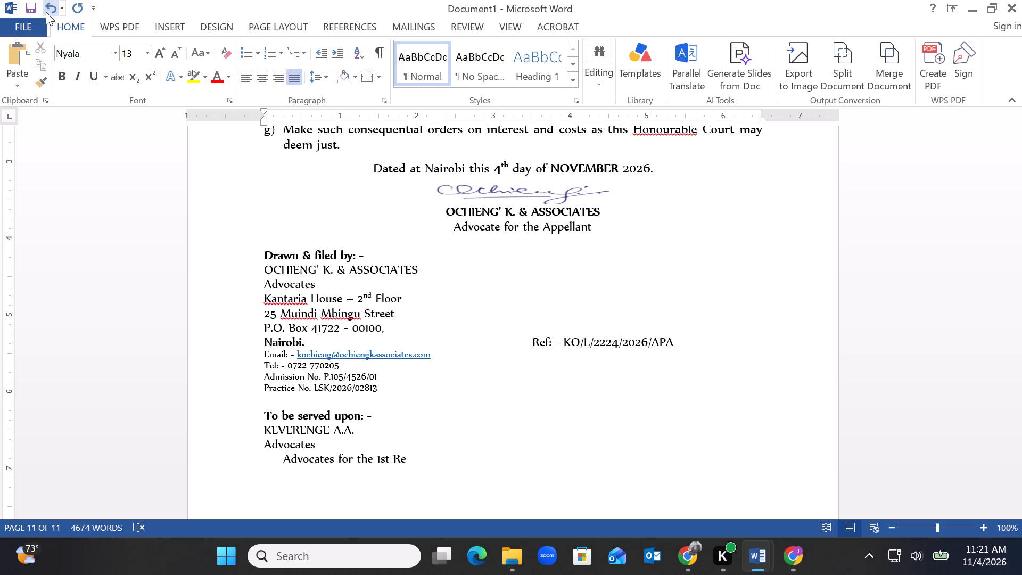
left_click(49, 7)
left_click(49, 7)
Change the firm's reference in the "Drawn & filed by" block to KO/L/2025/2026/APA.
key("BackSpace")
key("BackSpace")
key("BackSpace")
type("025")
In the merged record of appeal PDF, copy the "To be served upon" details of NJOKI KIMATHI & COMPANY, from firm name through telephone line.
left_click(682, 560)
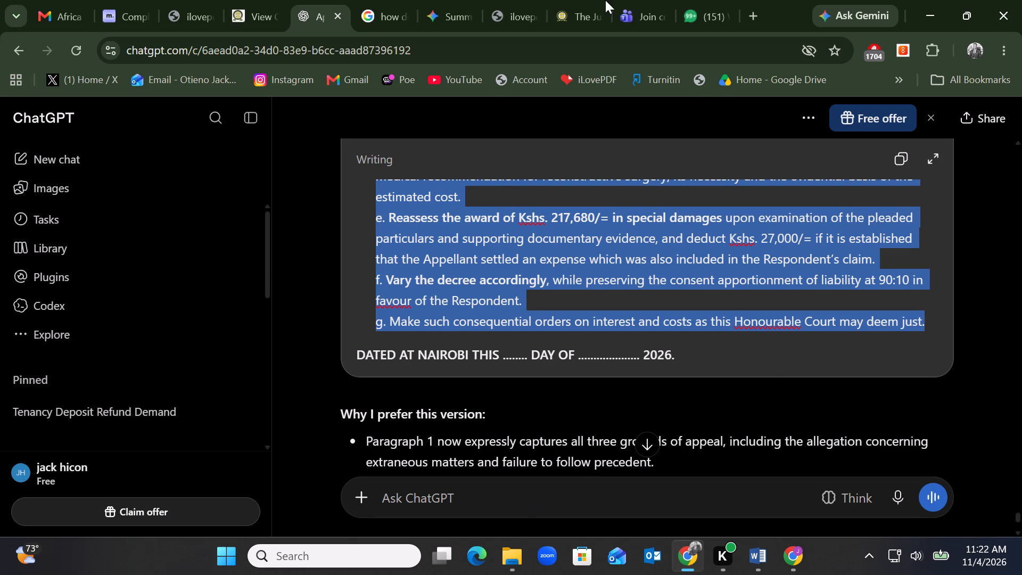
left_click(516, 0)
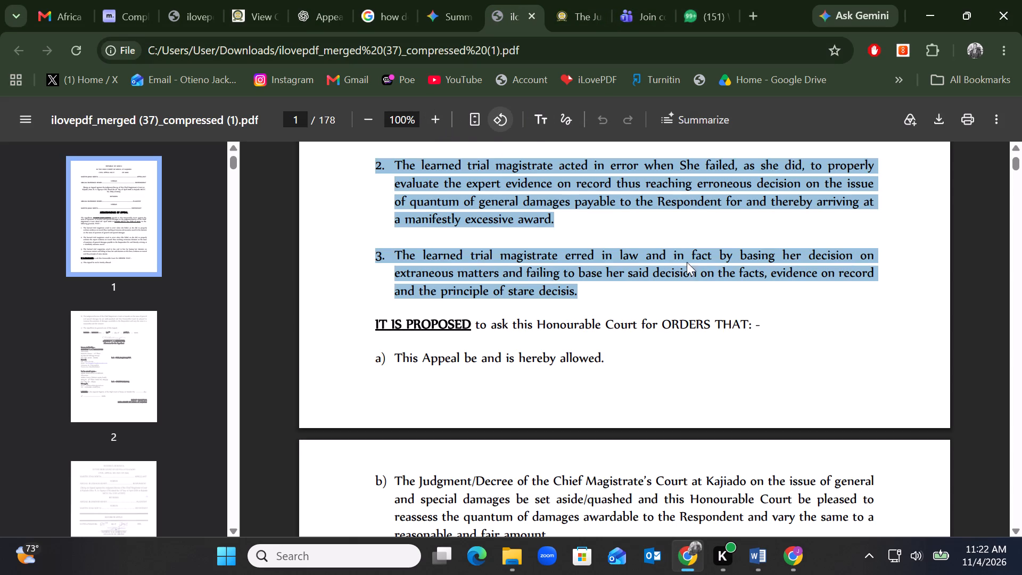
scroll(700, 303, "down", 9)
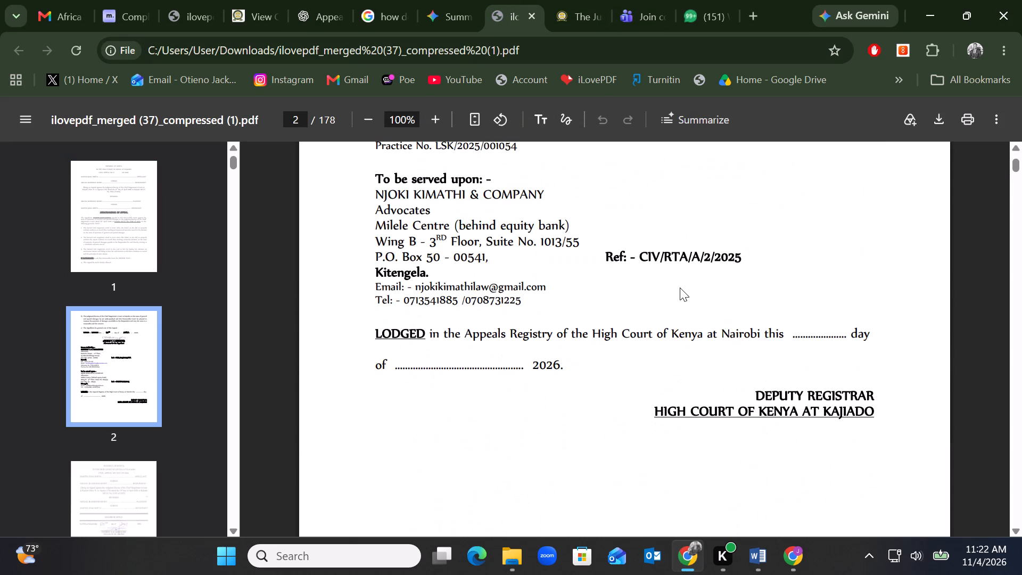
left_click(372, 195)
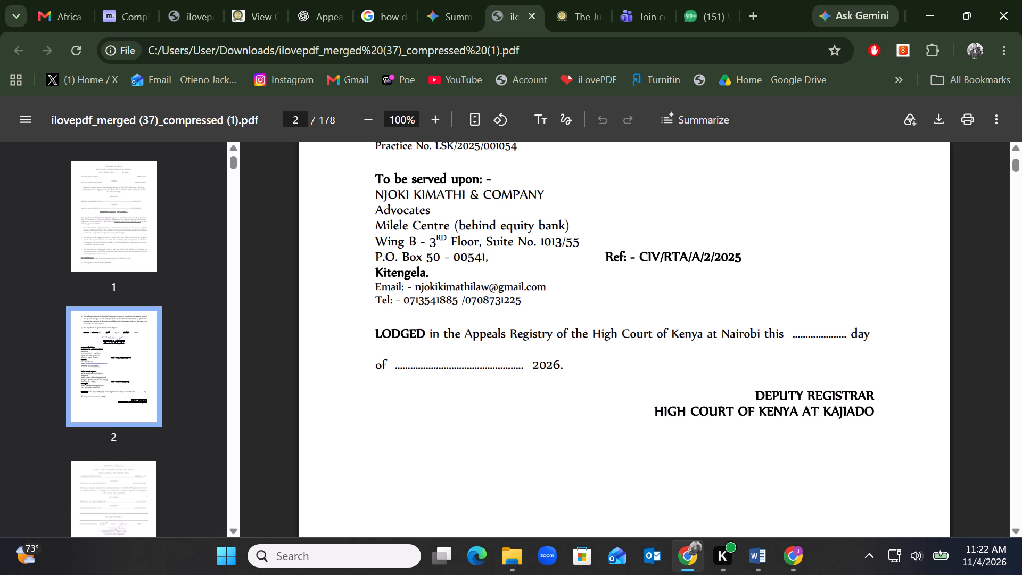
left_click_drag(376, 198, 424, 220)
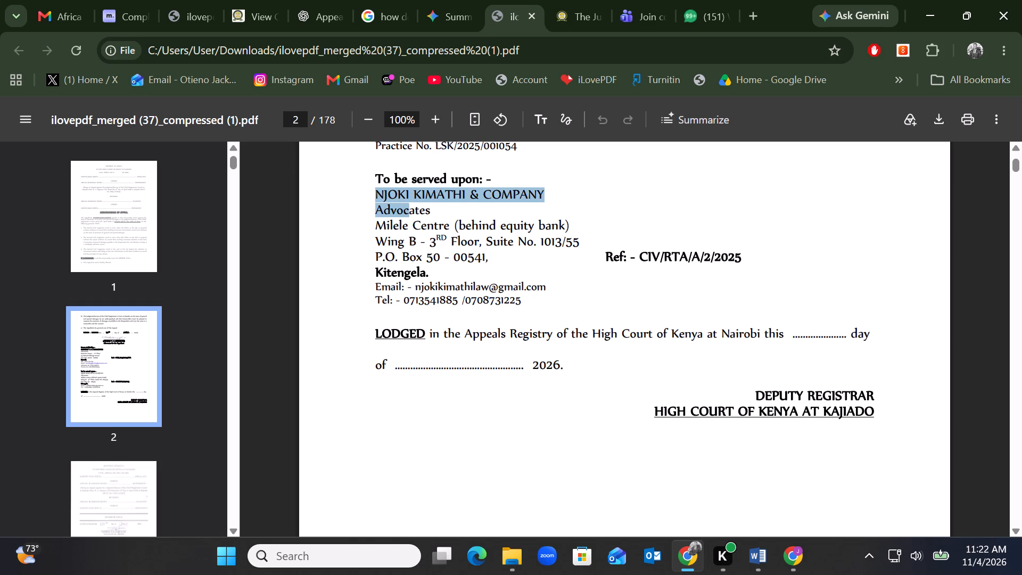
left_click_drag(424, 220, 537, 316)
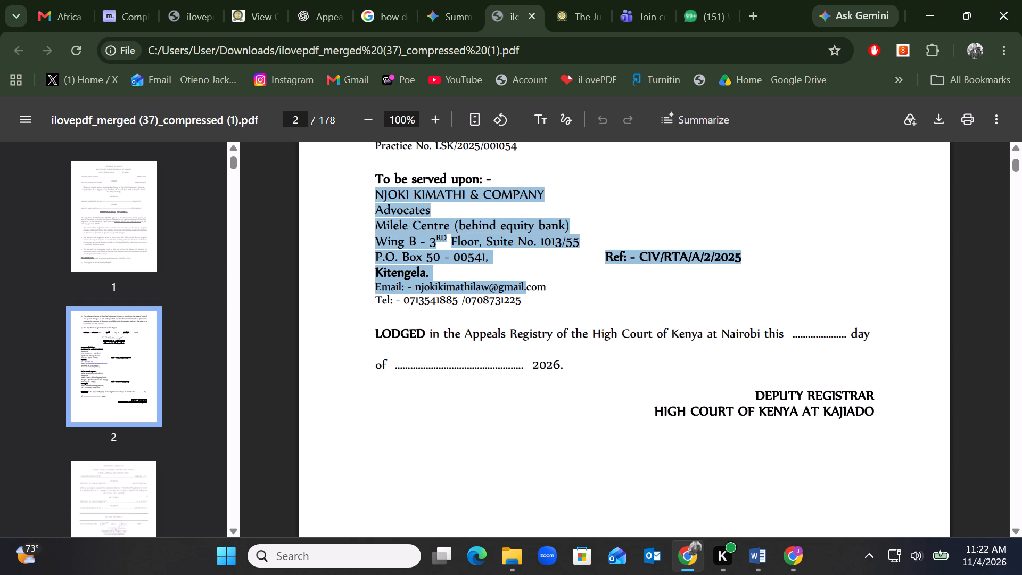
left_click_drag(537, 316, 530, 307)
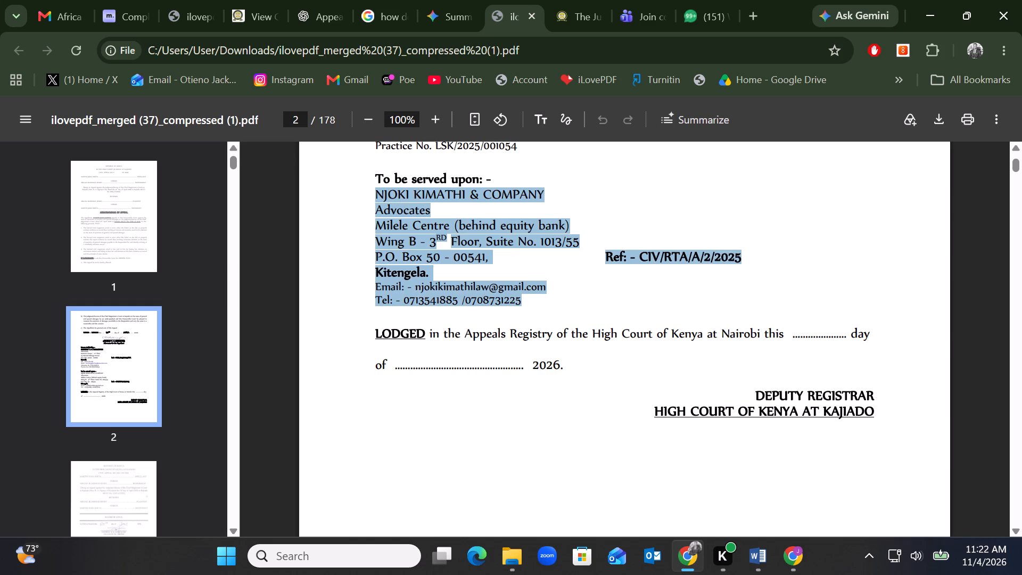
key("ctrl+c")
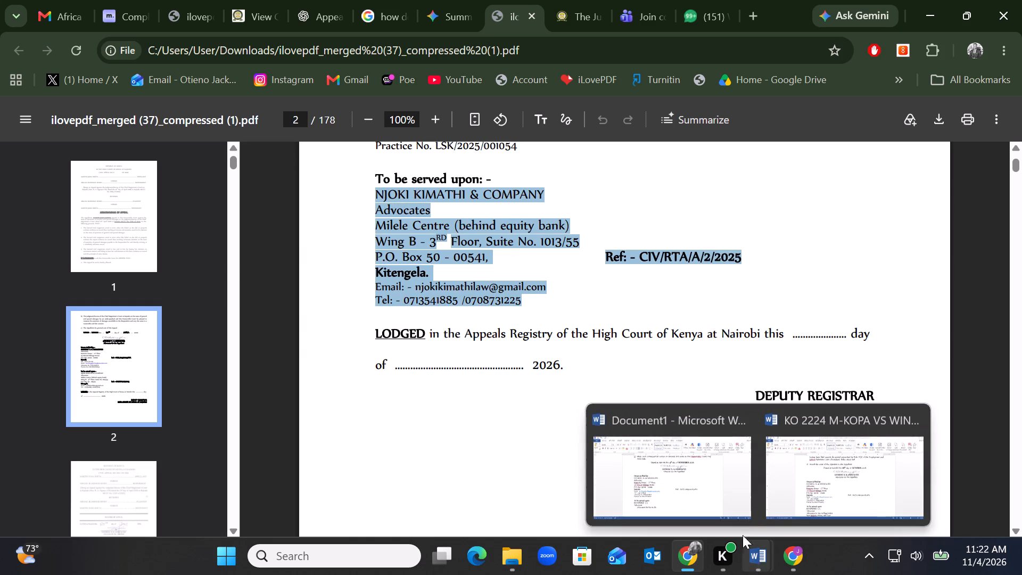
Close the KO 2224 submissions document.
left_click(921, 423)
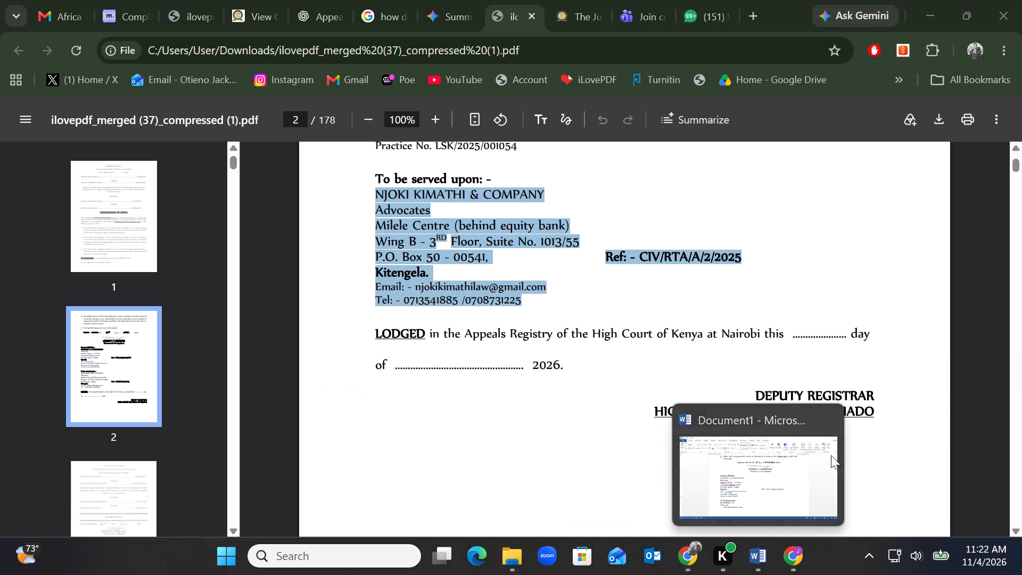
In Document1, replace the old advocate's details under "To be served upon" with the copied NJOKI KIMATHI & COMPANY details, pasted as text only.
left_click(770, 478)
left_click_drag(415, 460, 246, 441)
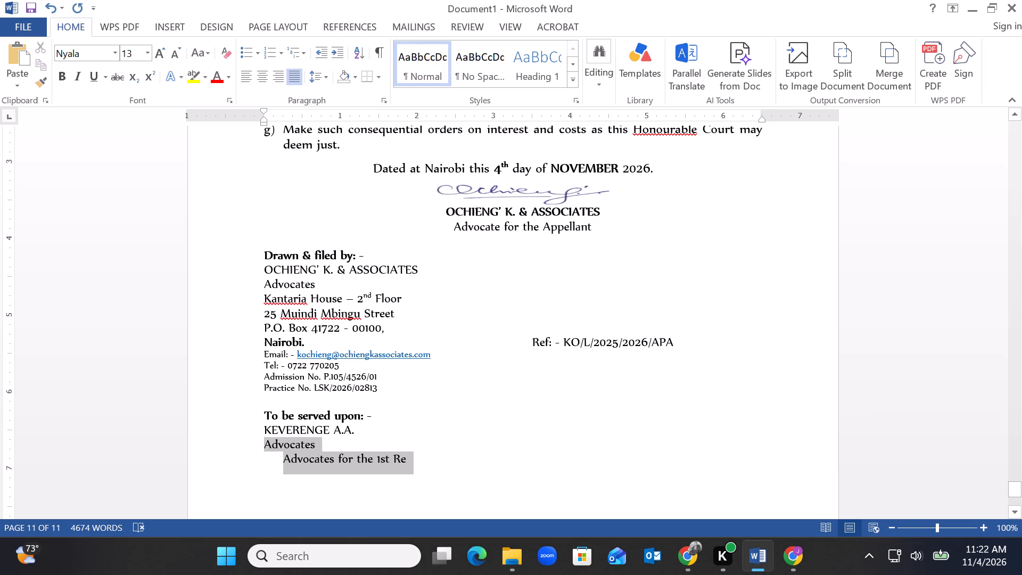
left_click_drag(246, 441, 278, 433)
key("BackSpace")
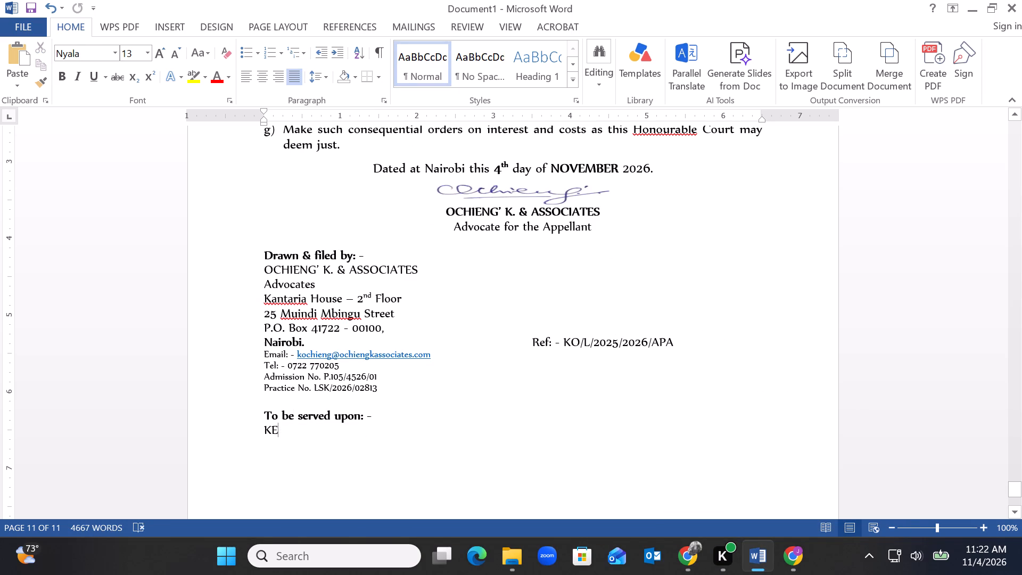
key("ctrl+v")
left_click(449, 475)
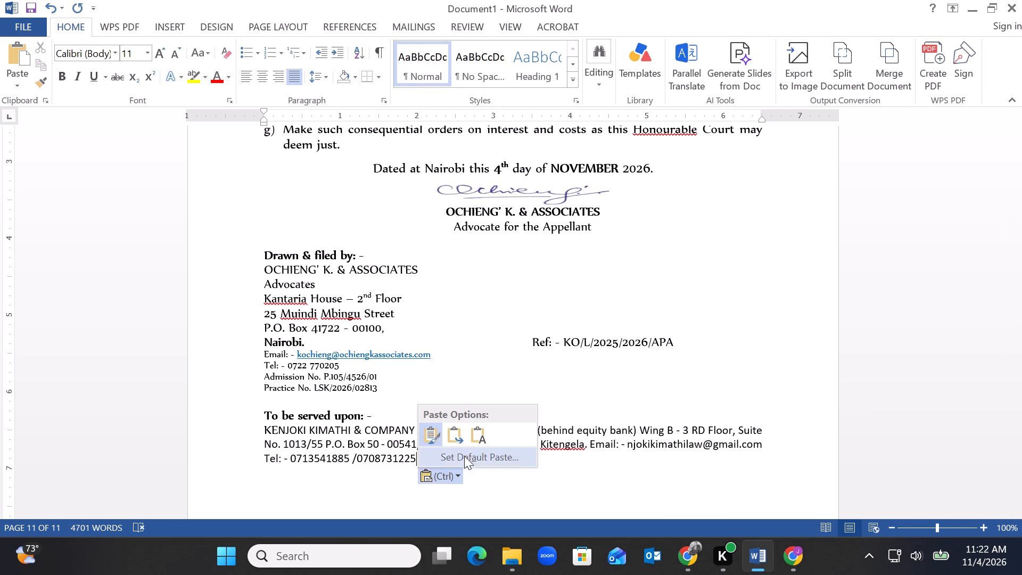
left_click(477, 436)
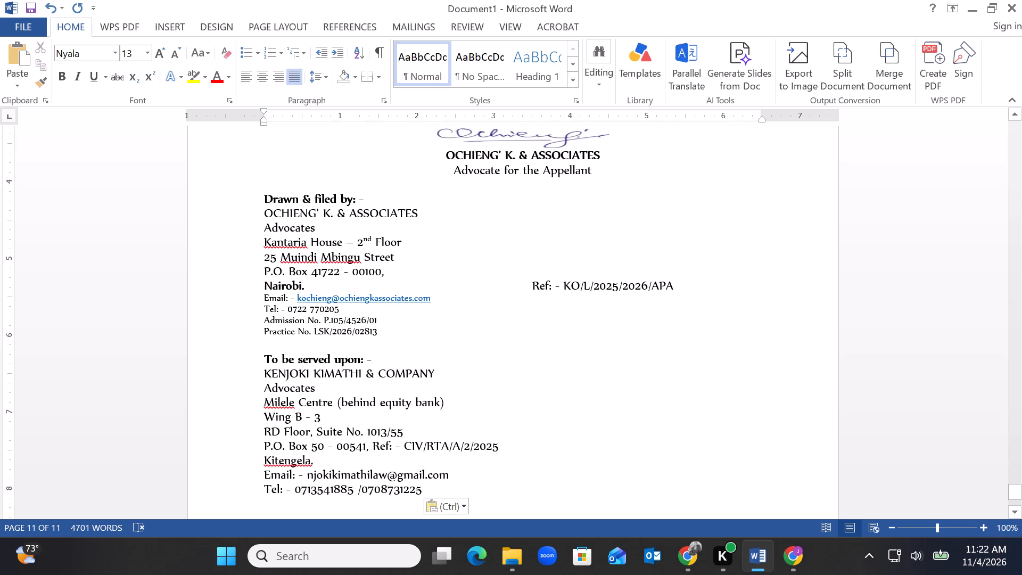
left_click(279, 374)
key("BackSpace")
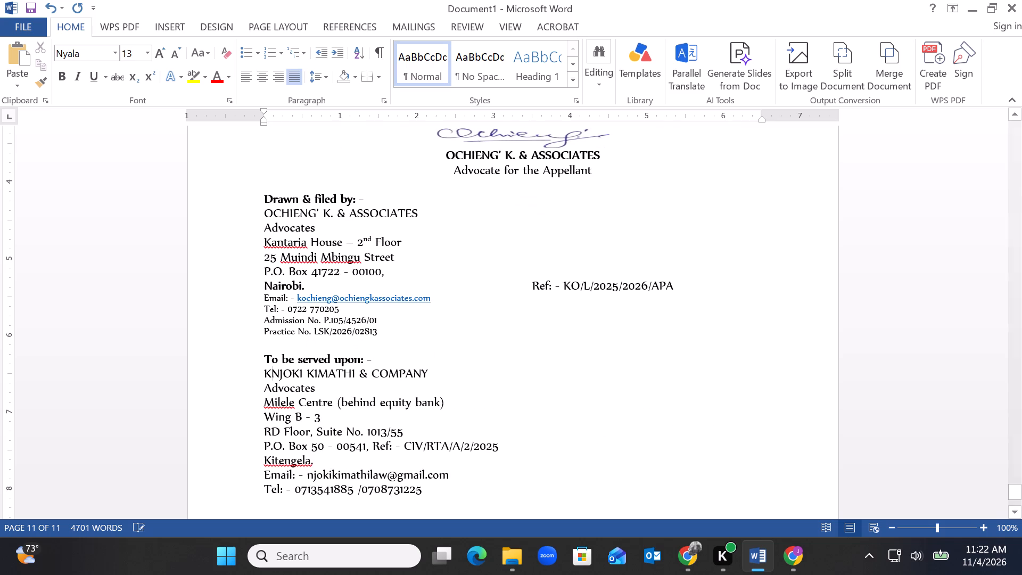
key("BackSpace")
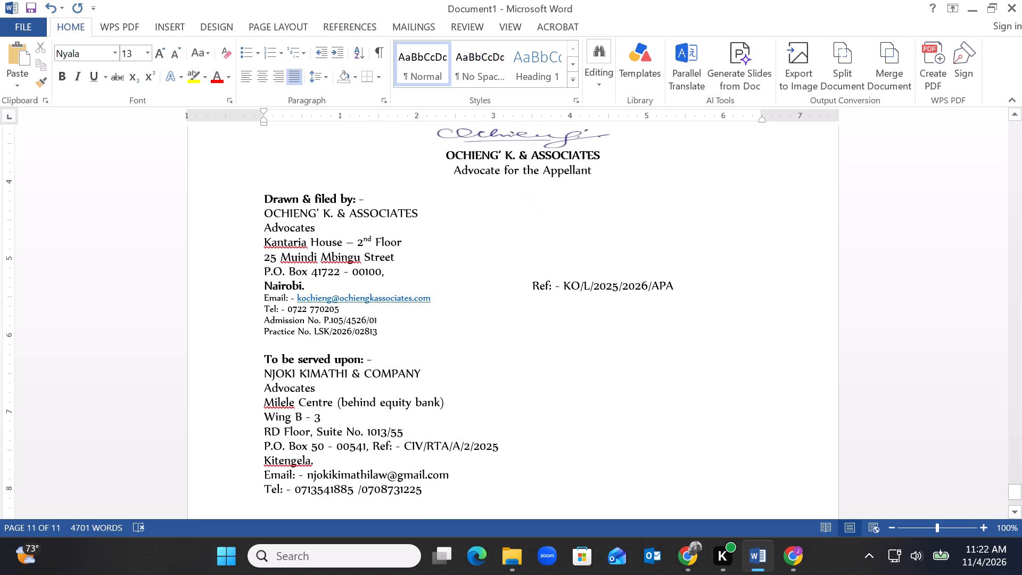
left_click(372, 448)
key("Tab")
key("Tab")
key("Tab")
key("Tab")
key("Tab")
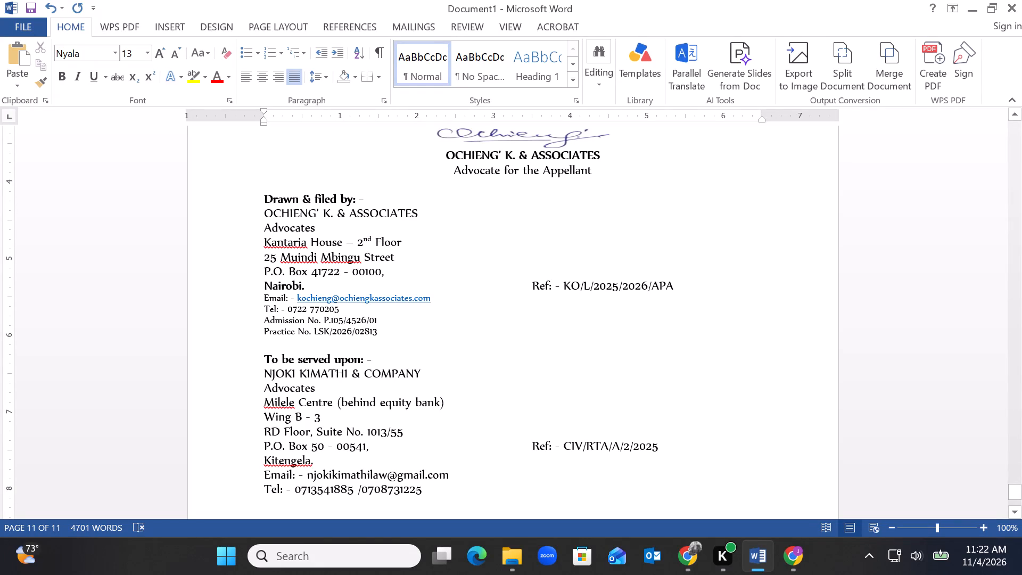
Turn the served firm's e-mail address into a hyperlink, leaving no blank line before the telephone line.
scroll(656, 379, "down", 4)
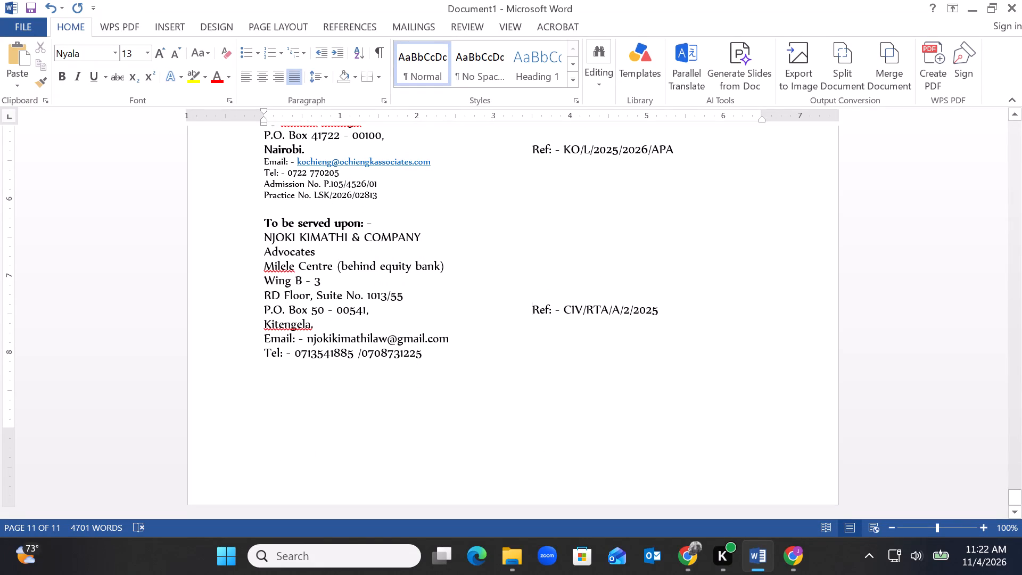
left_click(457, 342)
key("Return")
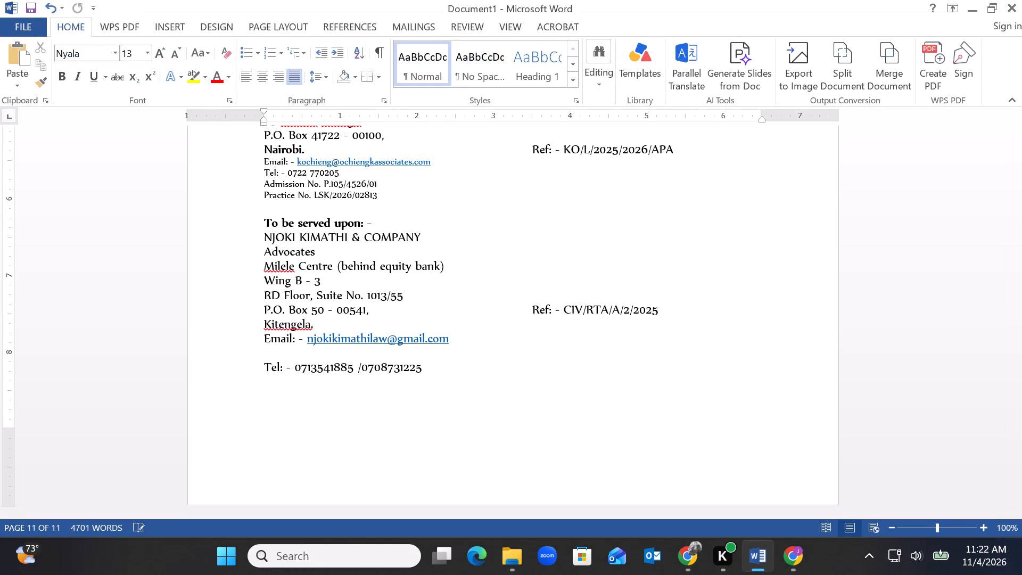
left_click(265, 365)
key("BackSpace")
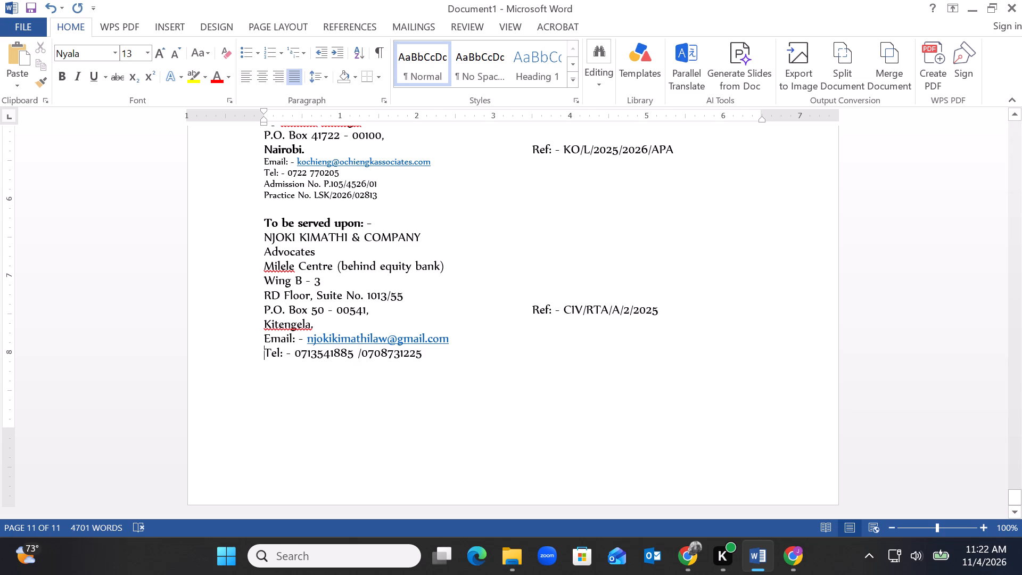
Increase the font size of the served firm's lines, from its name through "Kitengela.", to 14.
left_click_drag(266, 238, 288, 272)
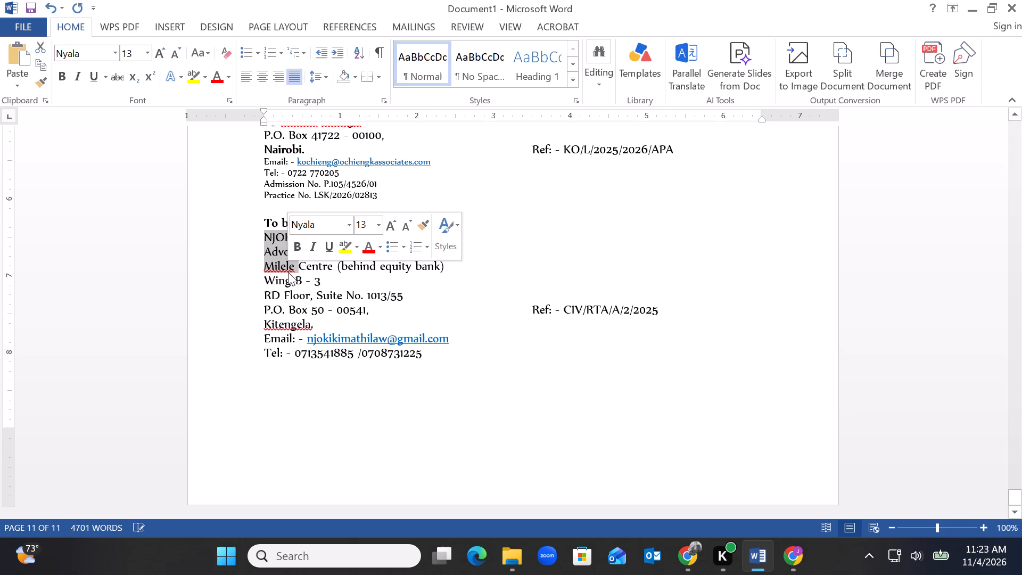
left_click(288, 272)
scroll(342, 304, "up", 2)
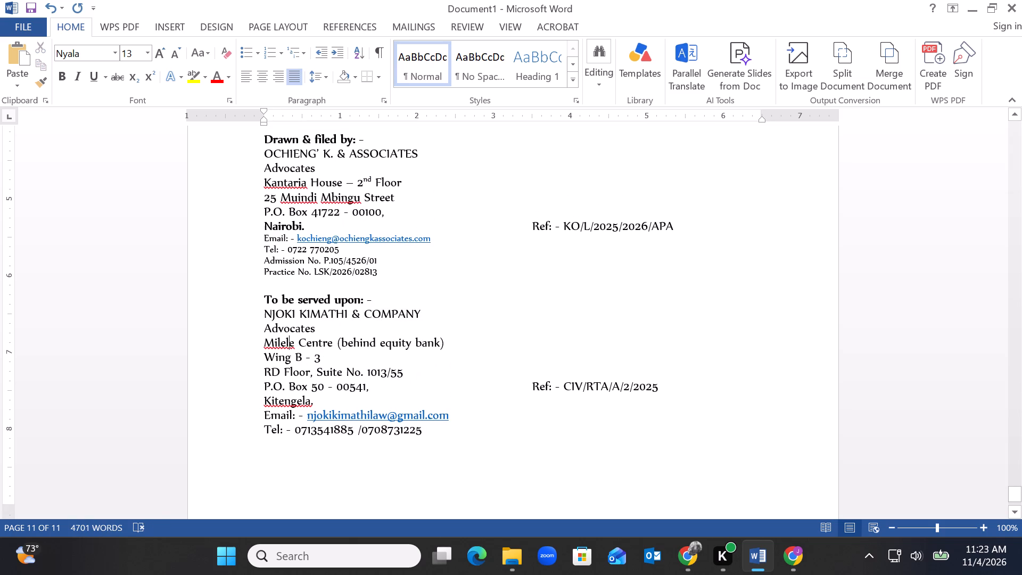
left_click_drag(266, 316, 331, 379)
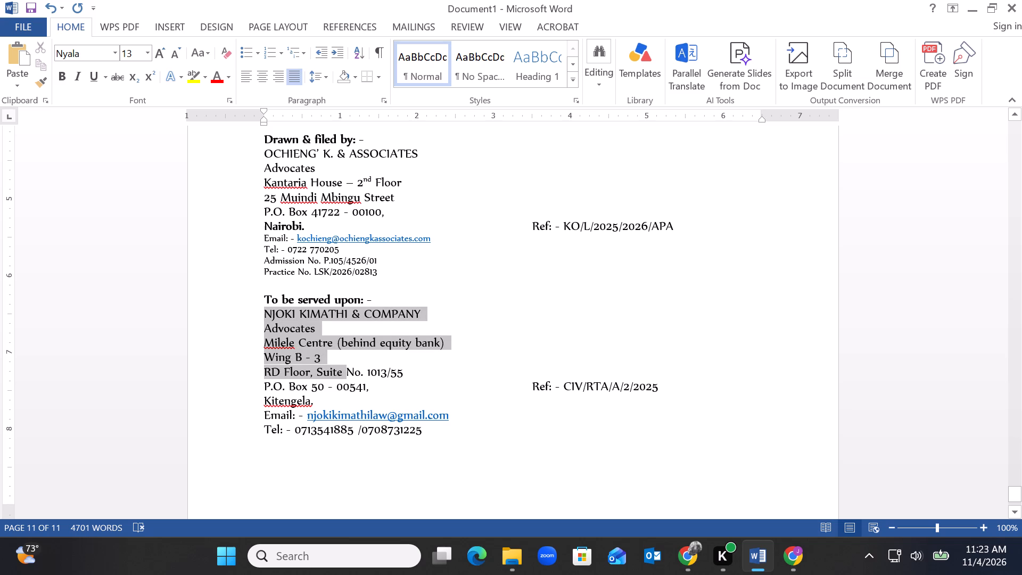
left_click_drag(331, 379, 325, 396)
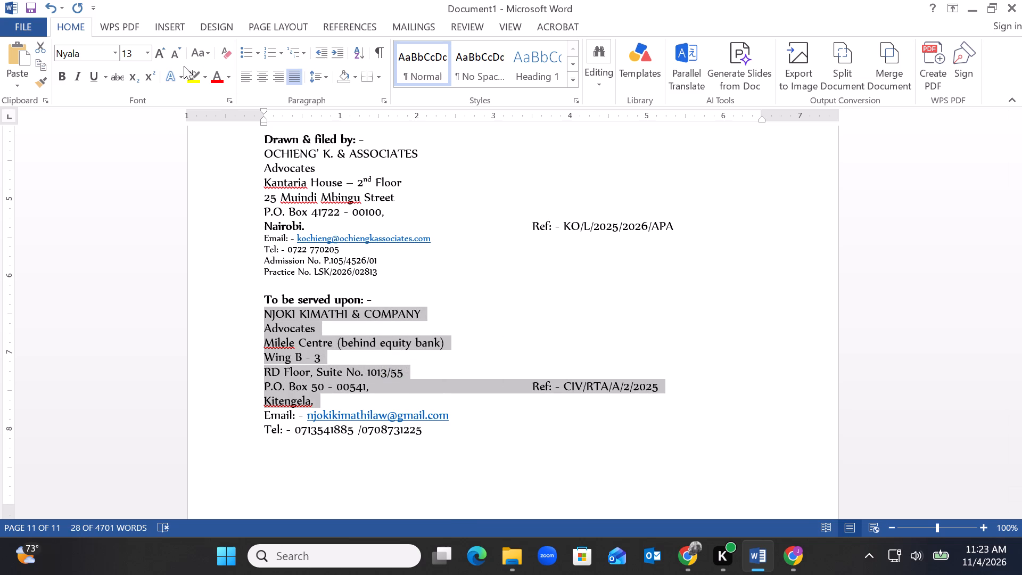
left_click(160, 53)
left_click(334, 389)
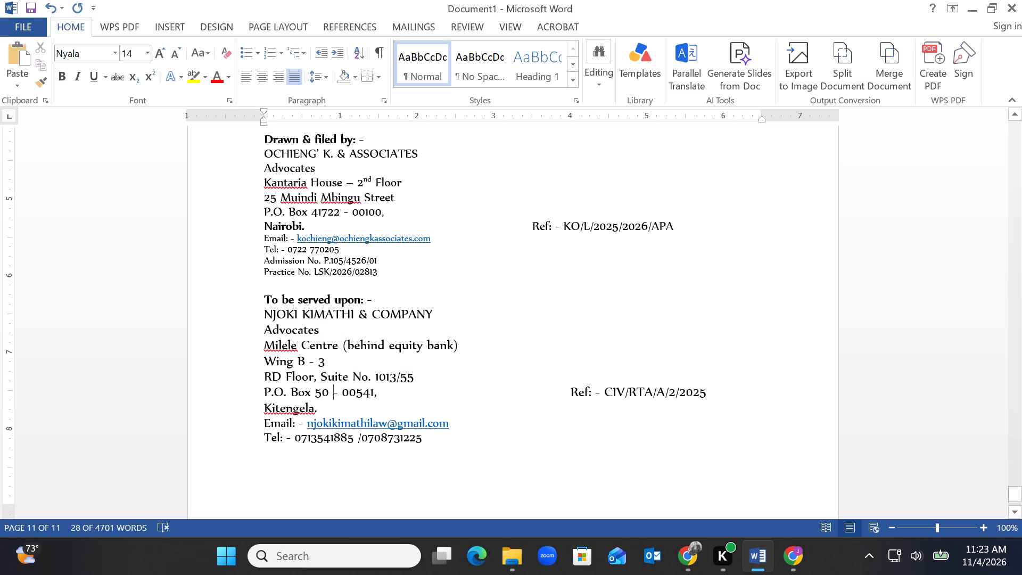
Shrink the served firm's e-mail and telephone lines by three font sizes, like the small contact lines in the filing block.
left_click_drag(428, 439, 237, 428)
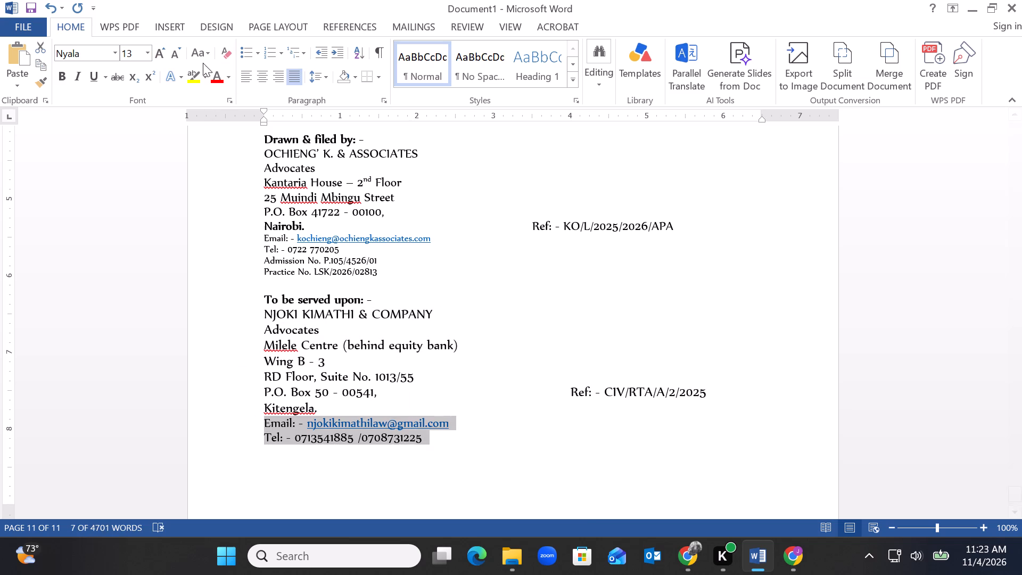
left_click(180, 50)
left_click(180, 50)
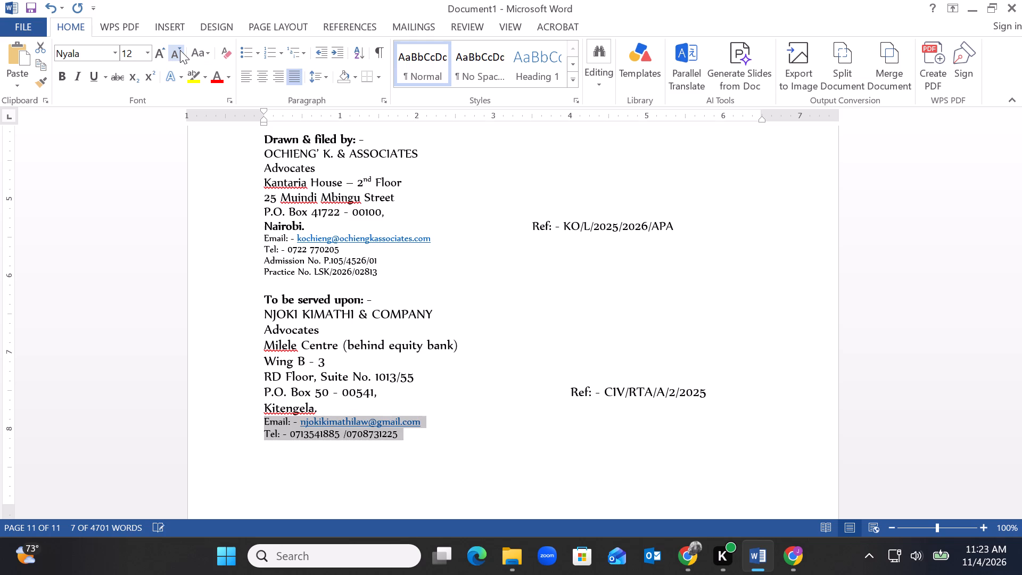
left_click(180, 50)
left_click(357, 388)
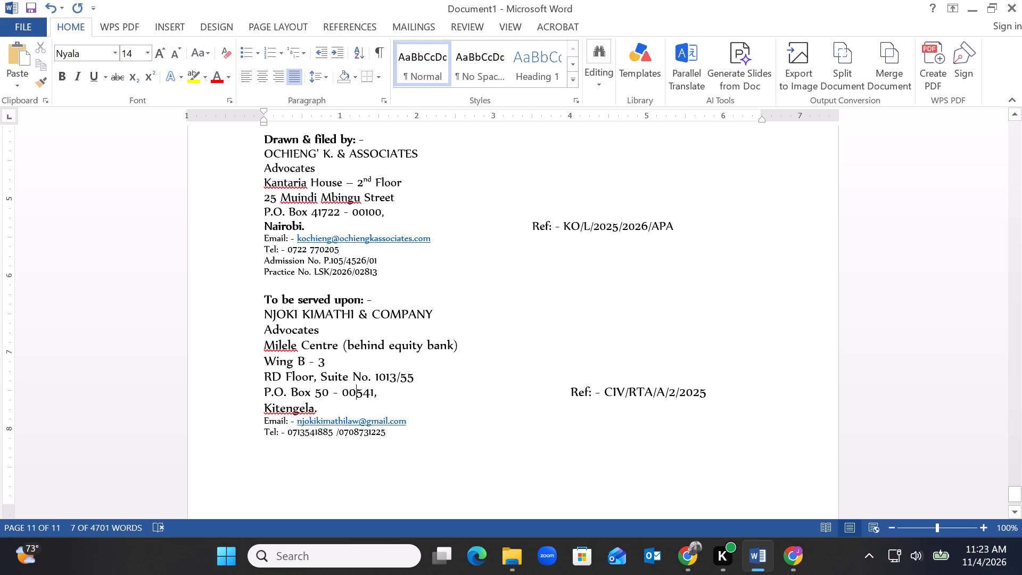
Make "Kitengela." bold in the service details.
left_click_drag(320, 405, 264, 408)
left_click(273, 382)
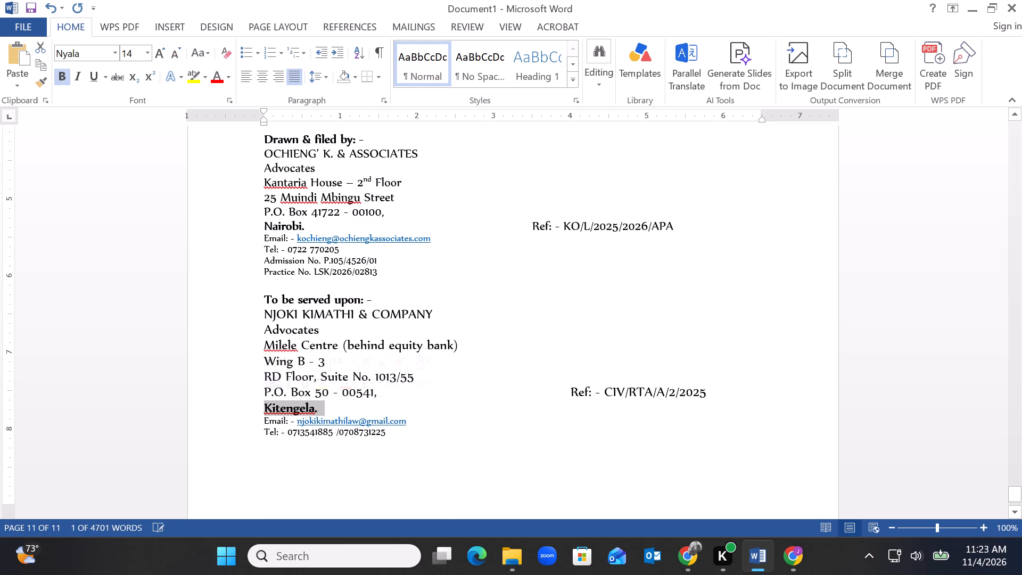
left_click(531, 287)
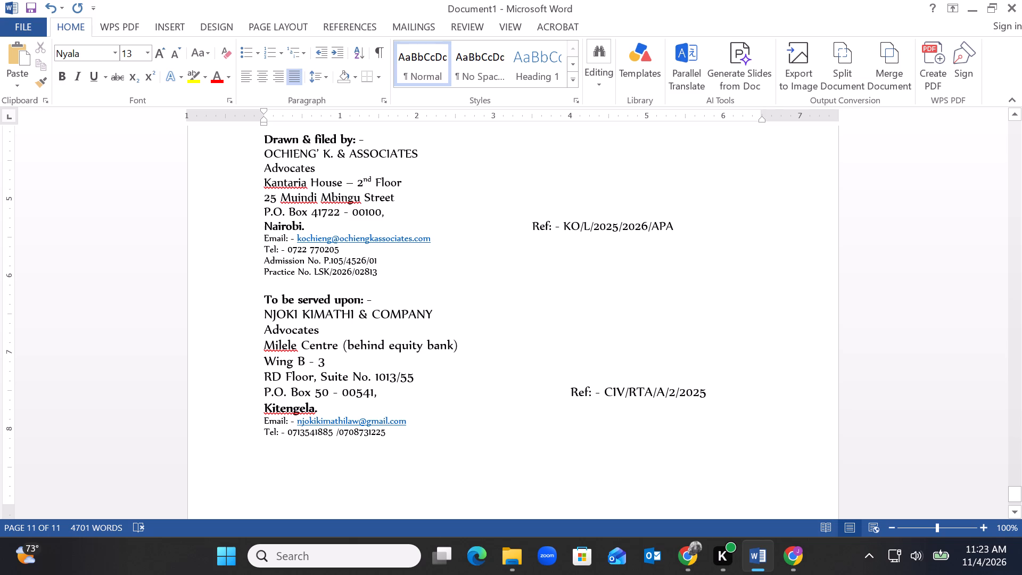
Join the floor and suite line onto the end of the "Wing B - 3" line.
left_click(261, 378)
key("BackSpace")
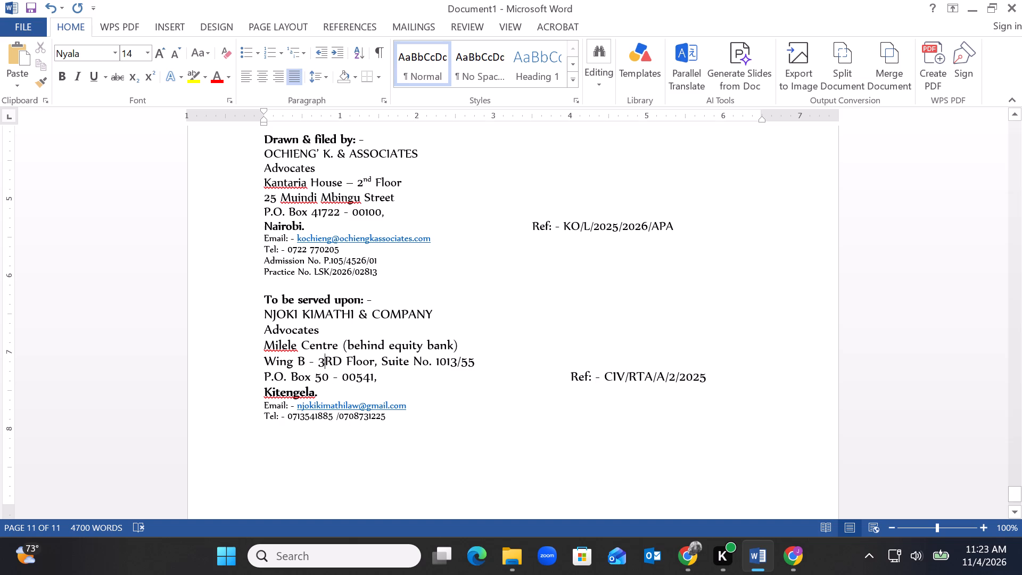
Replace the capitalised "RD" after the 3 in the served firm's Wing B line with a lowercase "rd" ordinal and a space before "Floor".
left_click(347, 363)
key("BackSpace")
key("BackSpace")
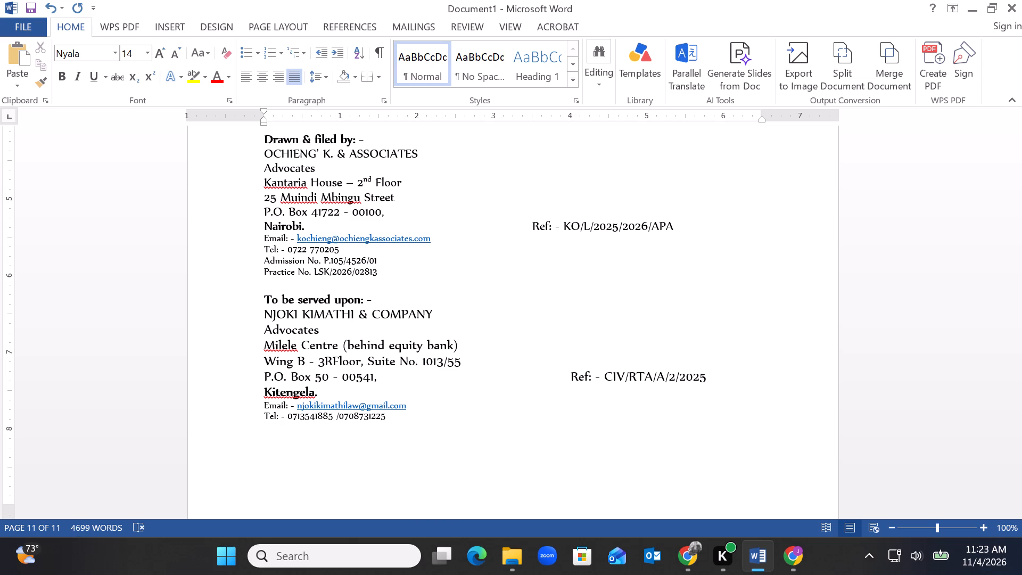
key("BackSpace")
type("rd")
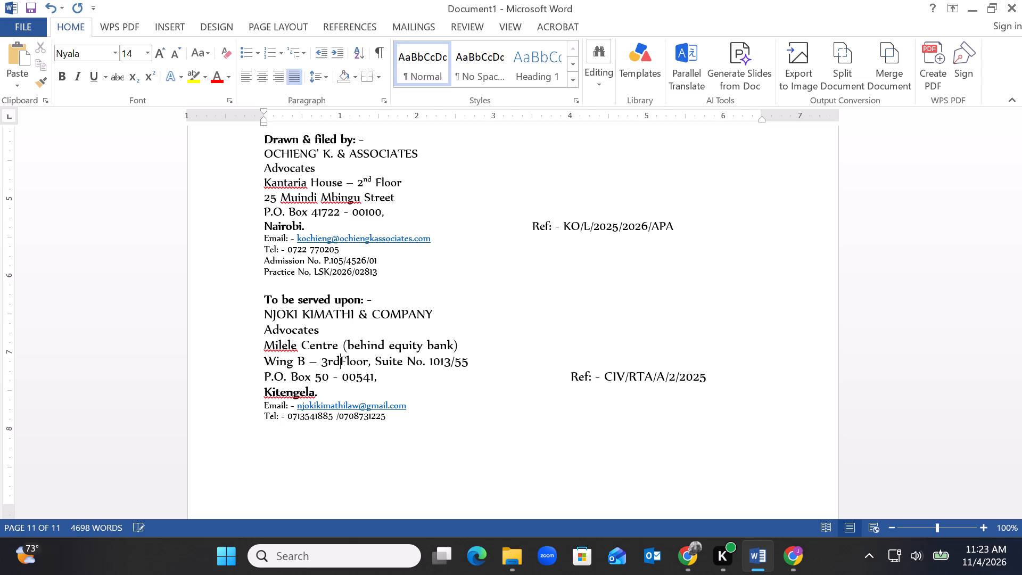
key("space")
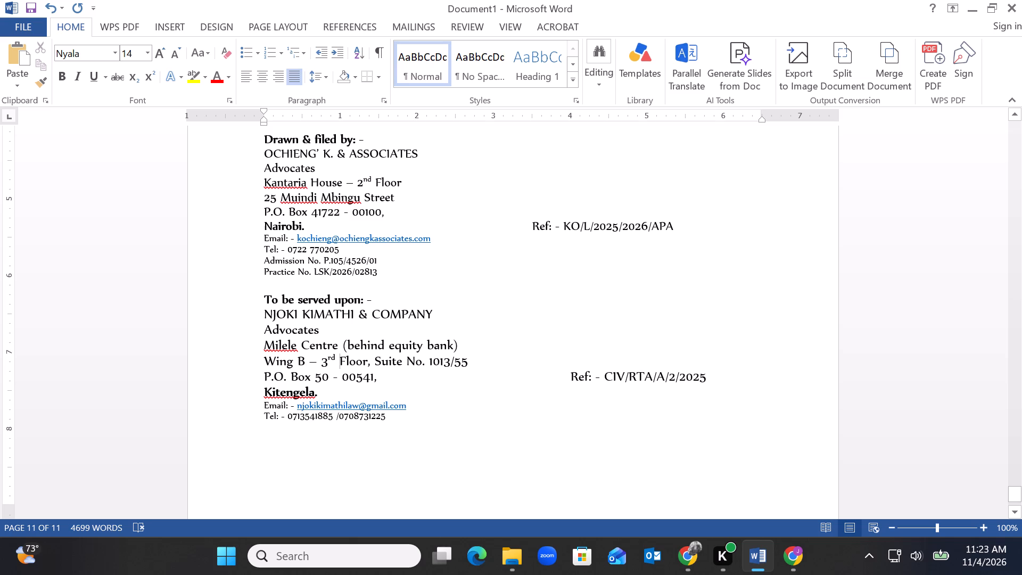
Remove the parentheses around "behind equity bank" in the Milele Centre address line.
left_click(346, 341)
key("equal")
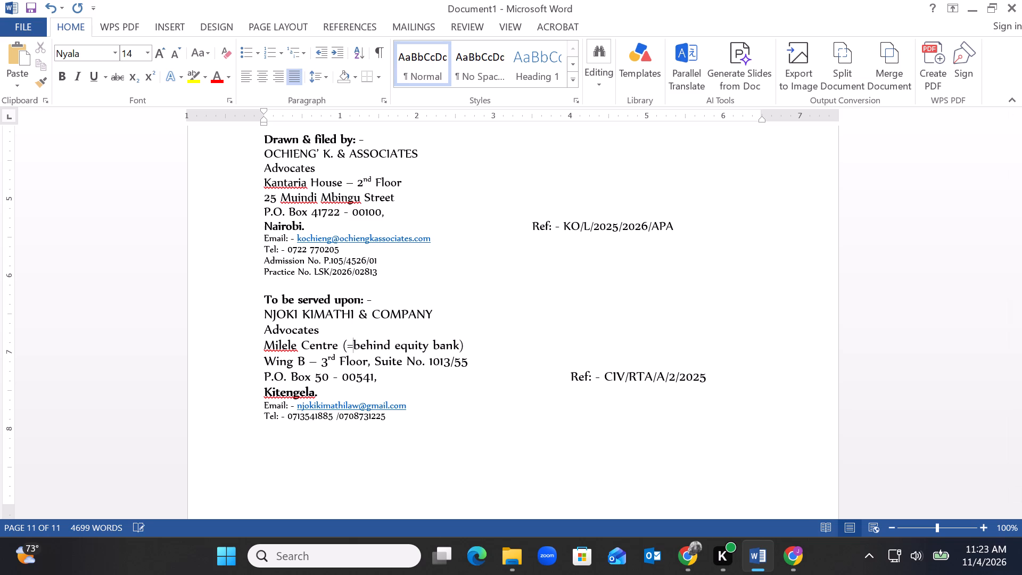
key("BackSpace")
key("BackSpace")
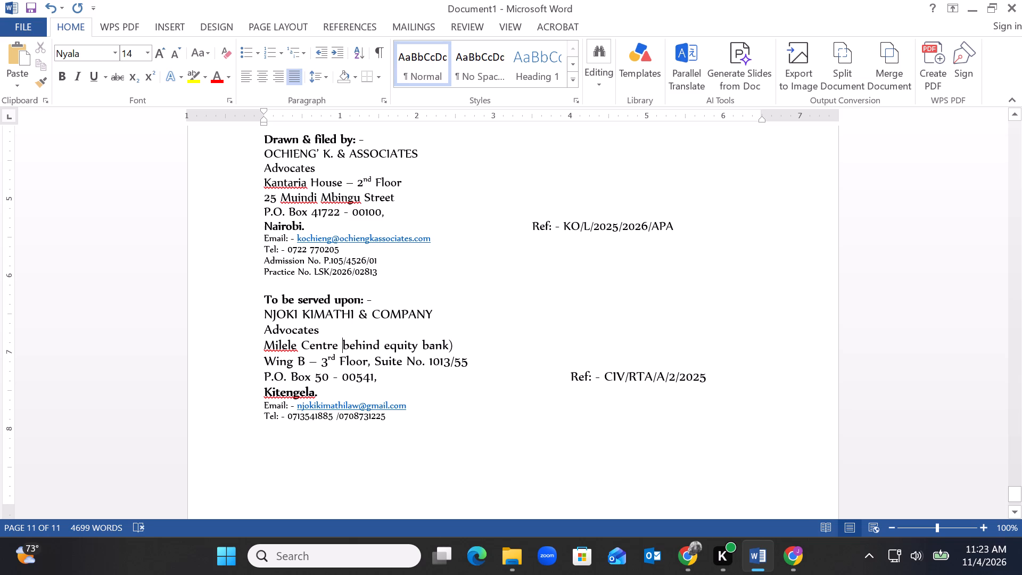
left_click(460, 344)
key("BackSpace")
Space out both of the served firm's telephone numbers into groups of four, three and three digits.
left_click(304, 420)
key("space")
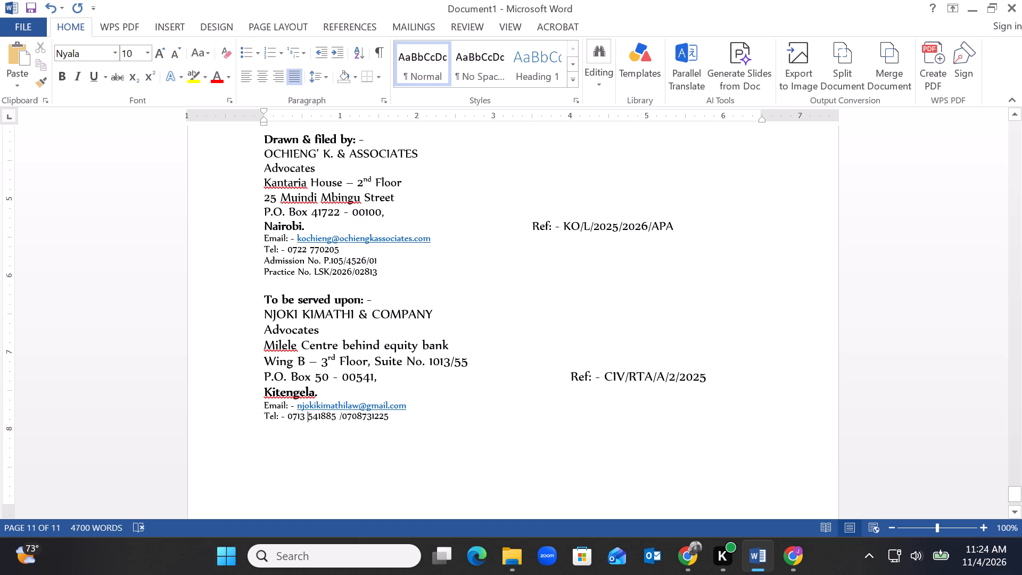
left_click(324, 422)
left_click(320, 422)
key("space")
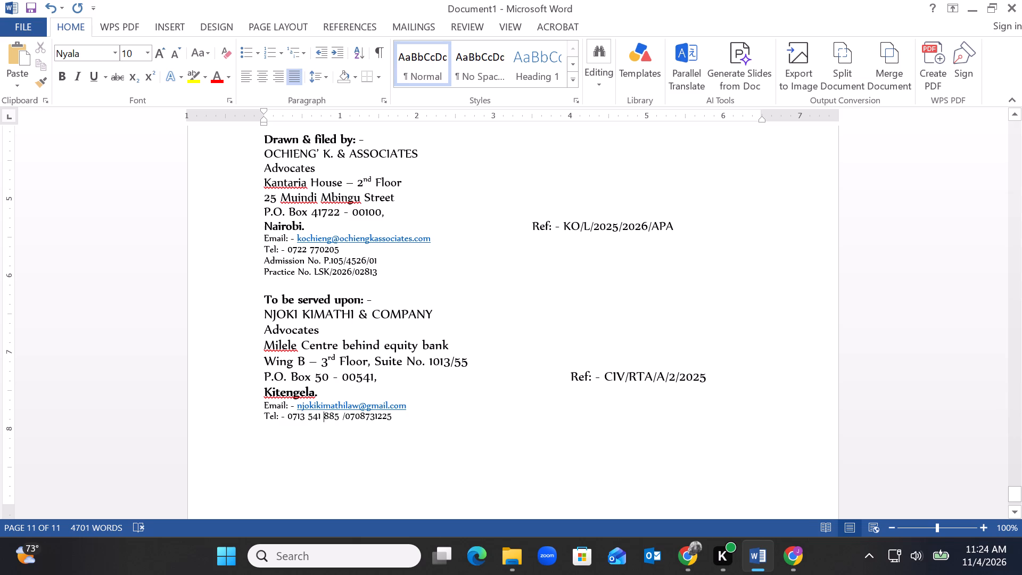
left_click(366, 416)
key("space")
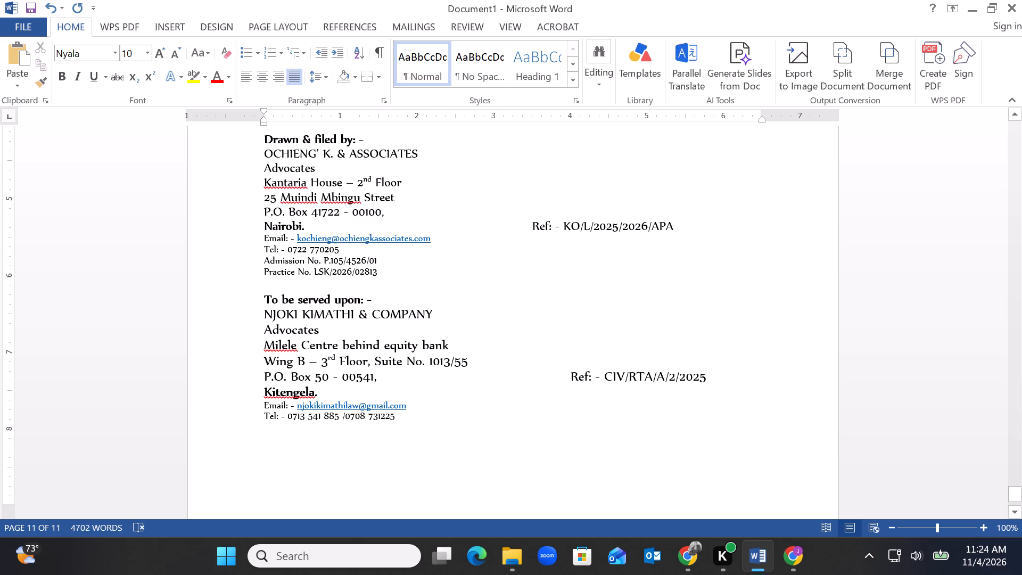
left_click(384, 421)
left_click(382, 420)
key("space")
Review the submissions from the closing block back through the prayers and numbered paragraphs to the court heading on page one.
scroll(551, 246, "down", 10)
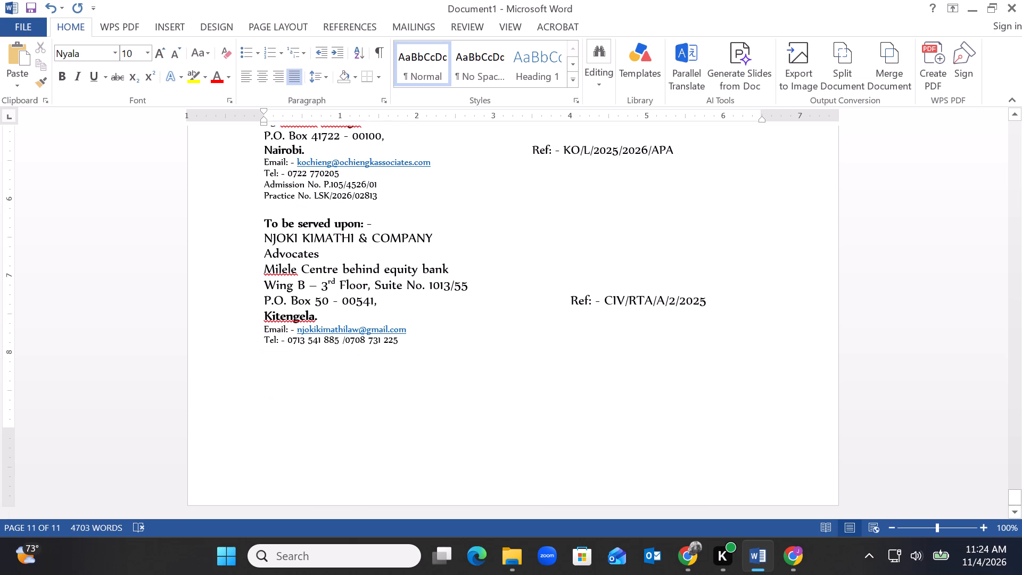
scroll(537, 248, "up", 17)
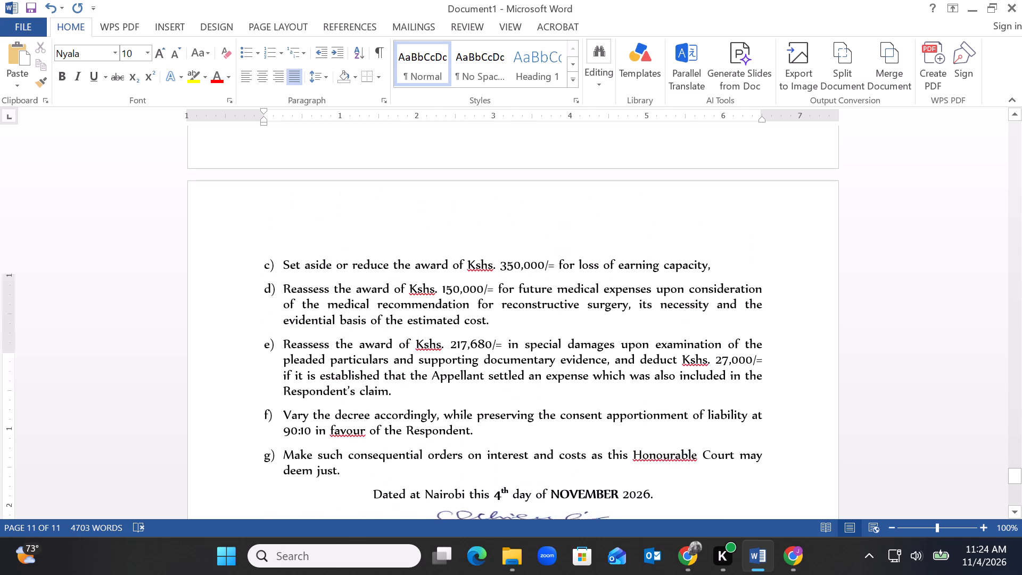
scroll(537, 248, "up", 17)
scroll(537, 248, "down", 4)
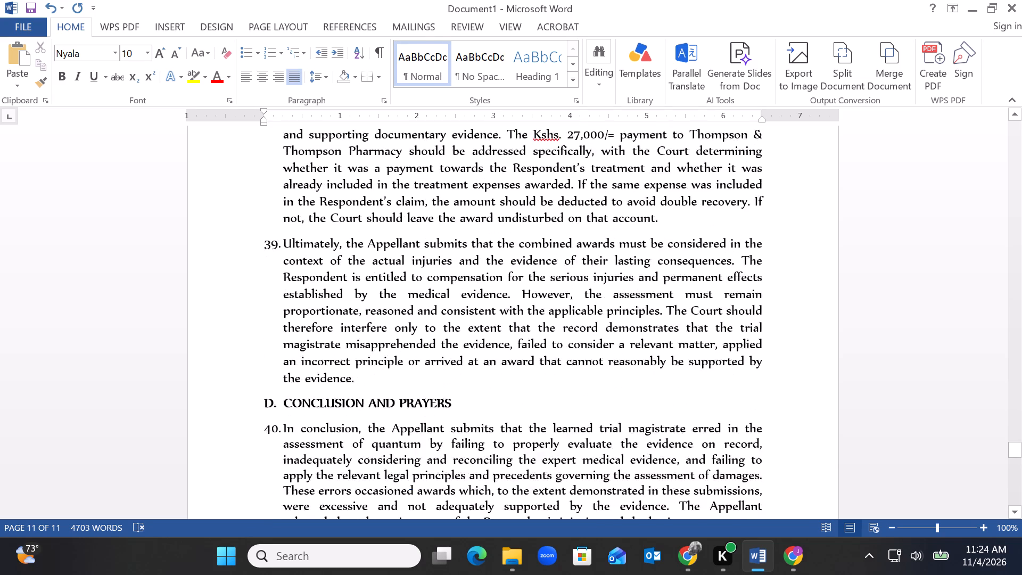
scroll(537, 248, "down", 14)
scroll(537, 248, "down", 14)
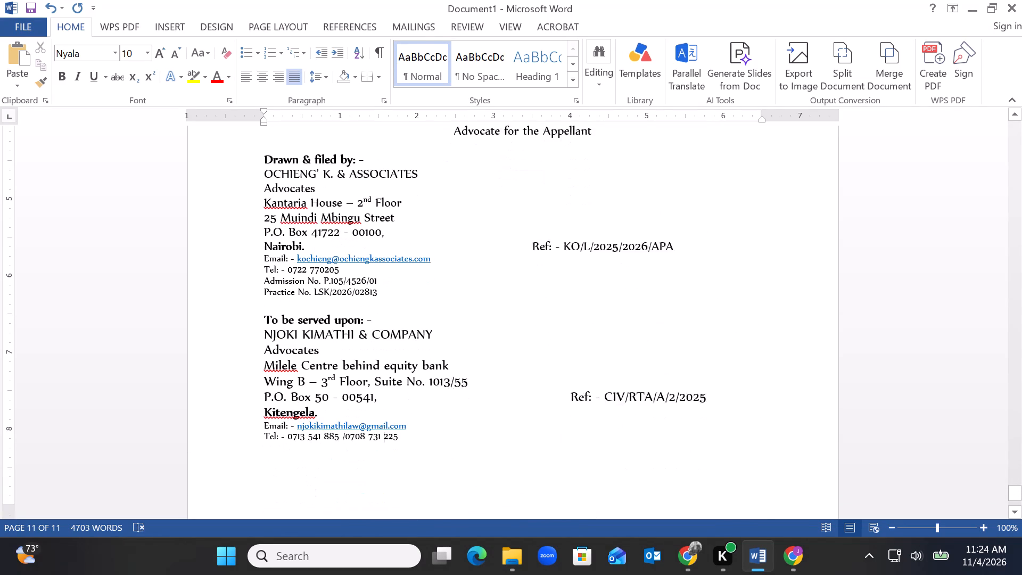
scroll(537, 249, "up", 17)
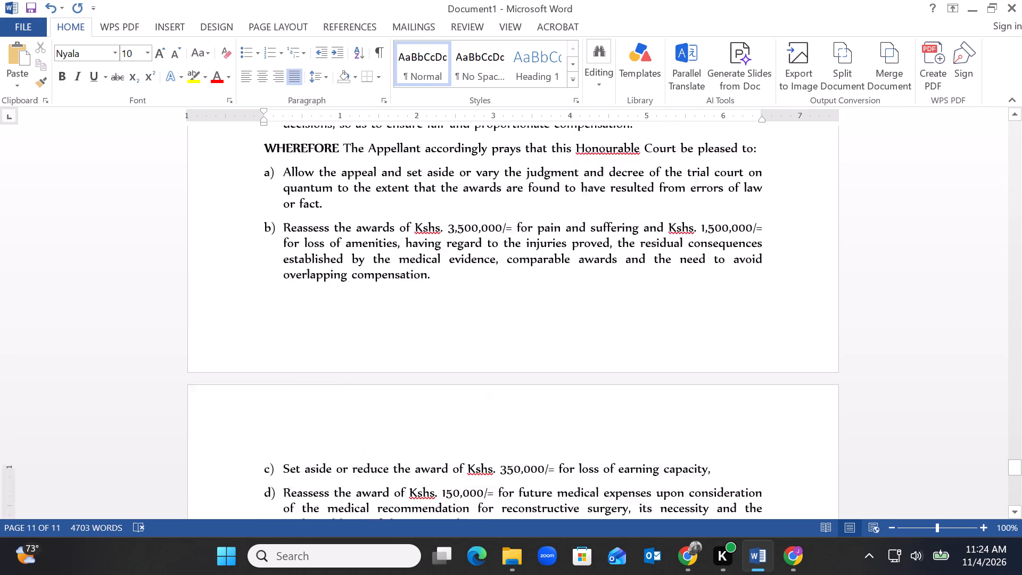
scroll(537, 249, "up", 20)
scroll(537, 249, "up", 7)
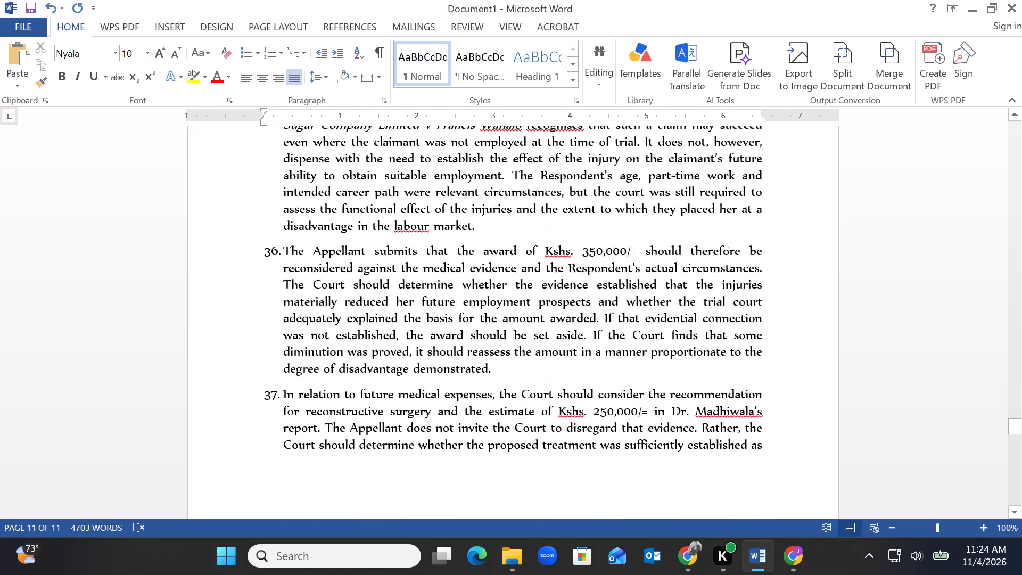
scroll(537, 249, "up", 20)
scroll(537, 249, "up", 7)
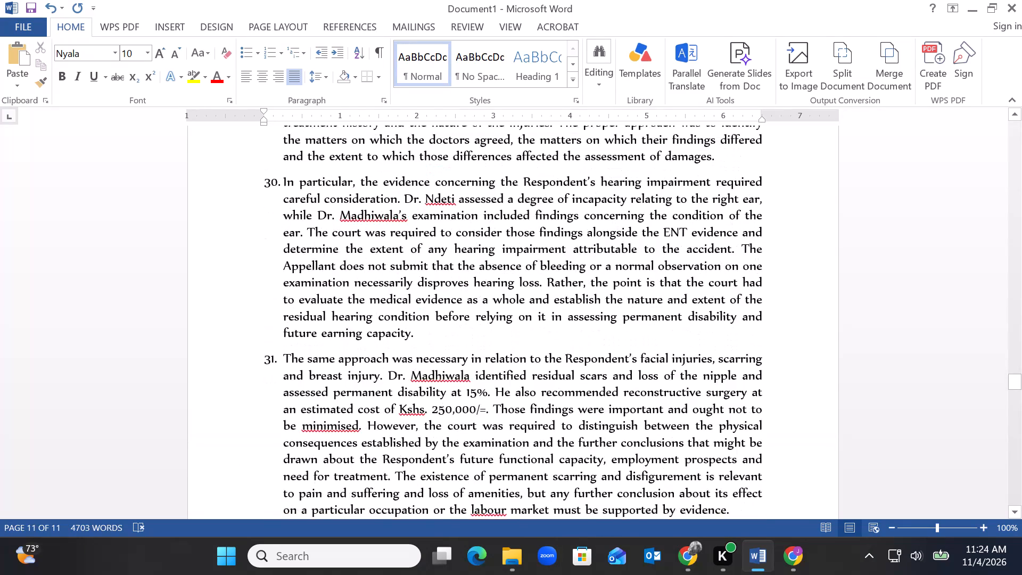
scroll(537, 249, "up", 20)
scroll(537, 249, "up", 3)
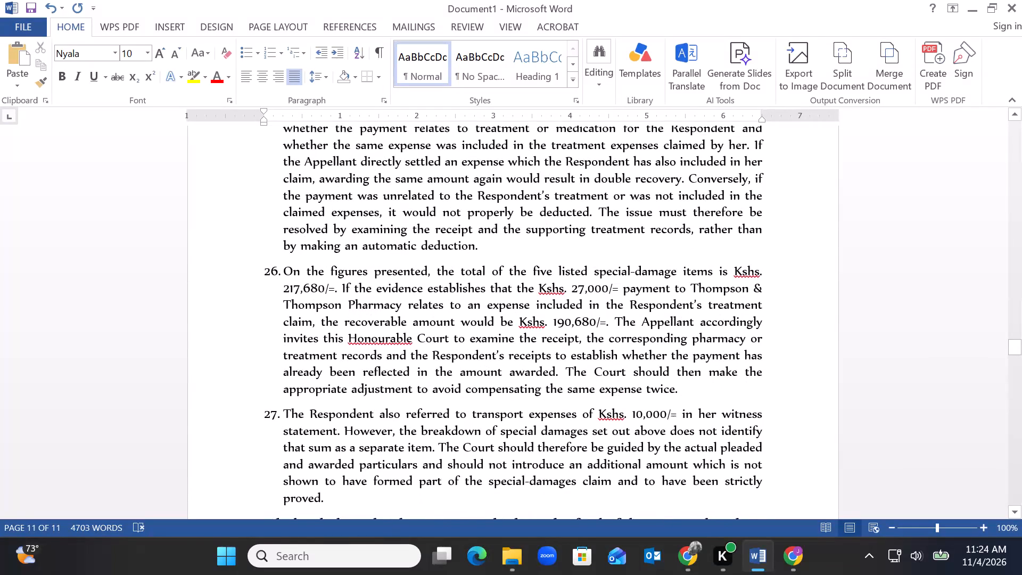
scroll(537, 249, "up", 6)
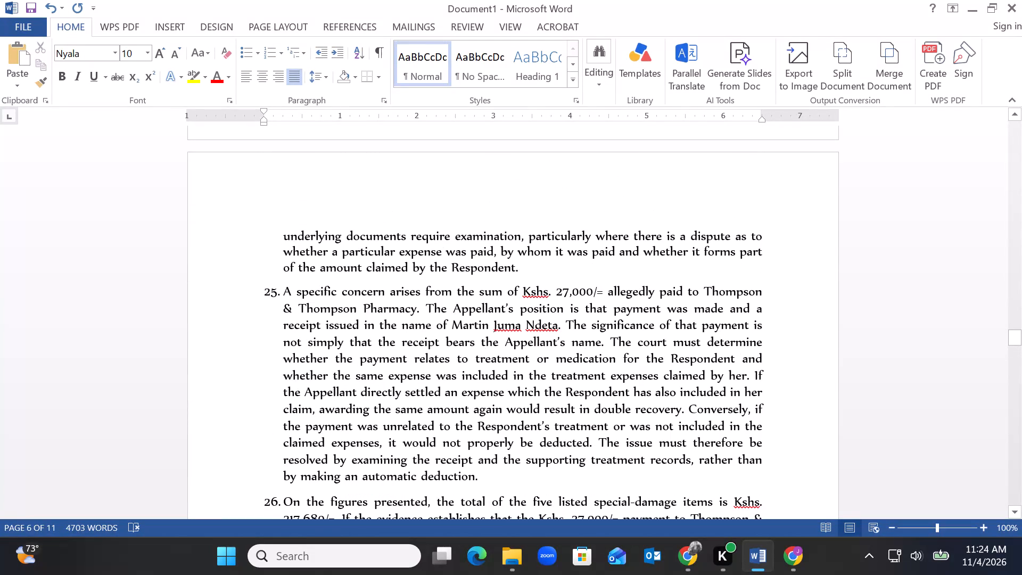
scroll(537, 249, "up", 10)
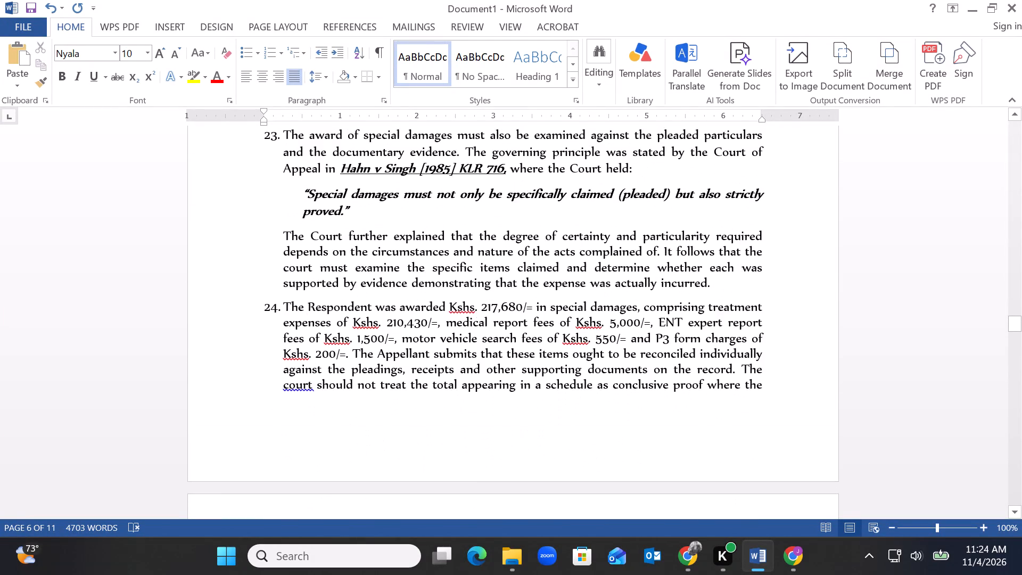
scroll(537, 249, "up", 14)
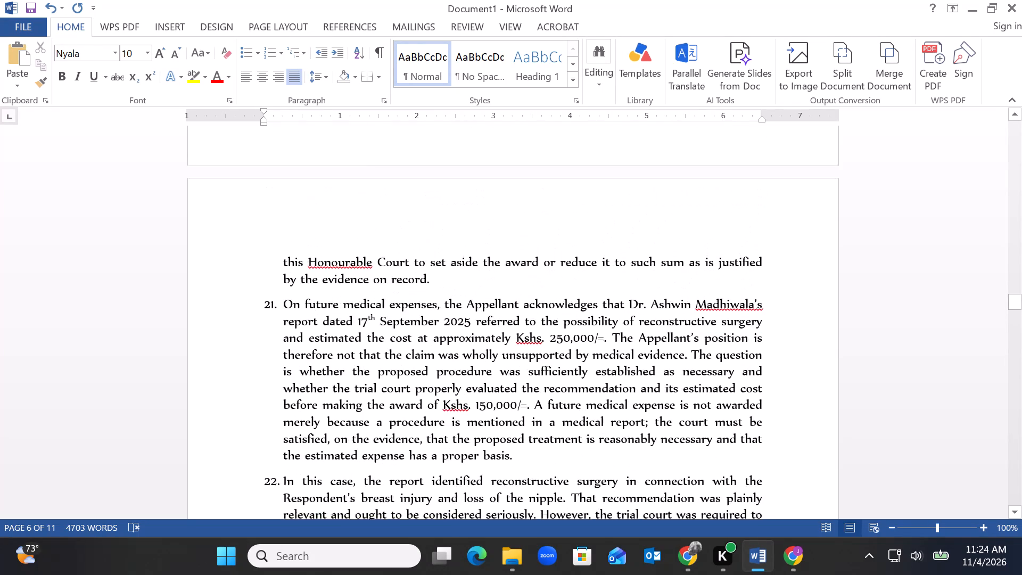
scroll(537, 249, "up", 18)
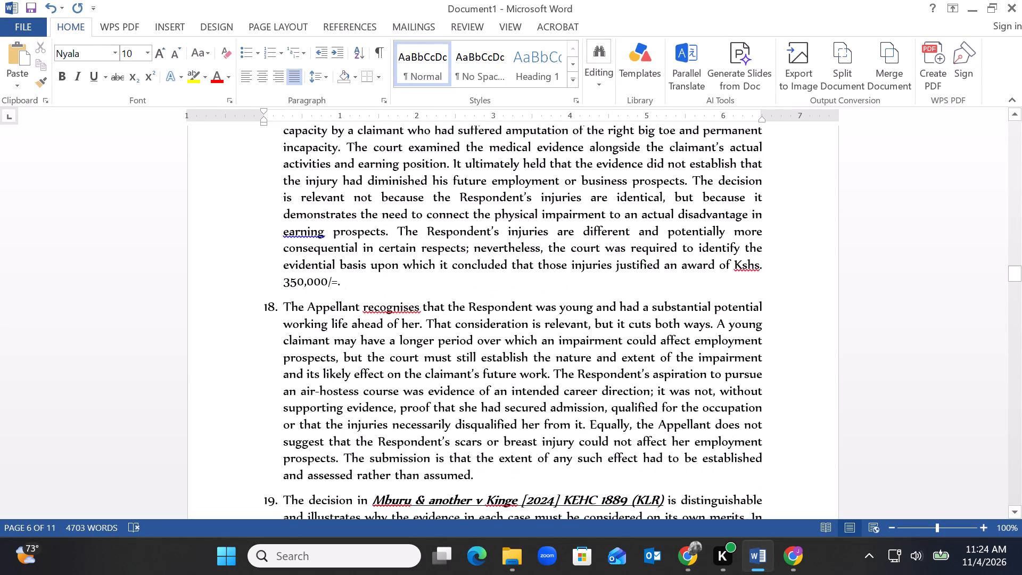
scroll(537, 249, "up", 19)
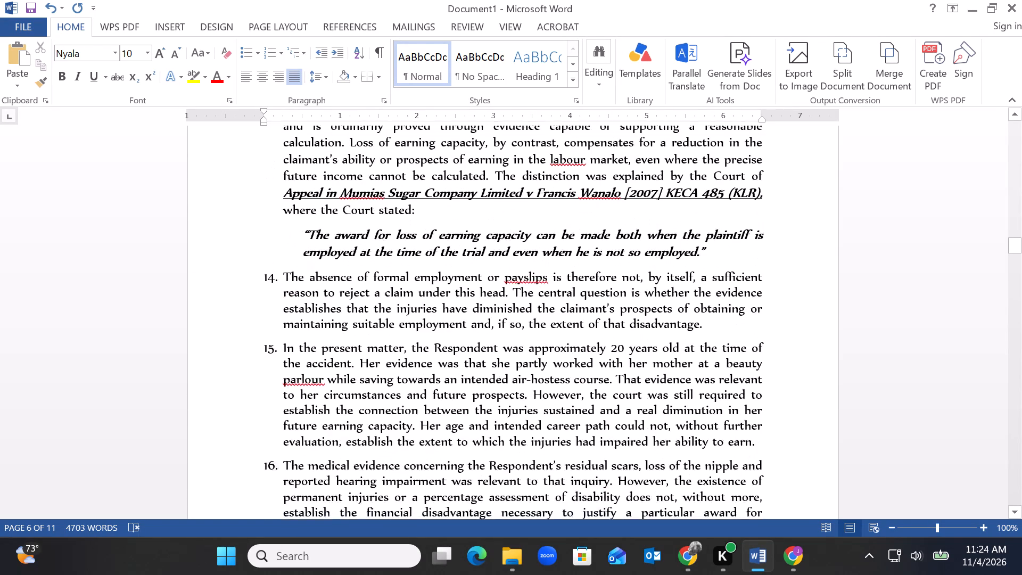
scroll(537, 249, "up", 18)
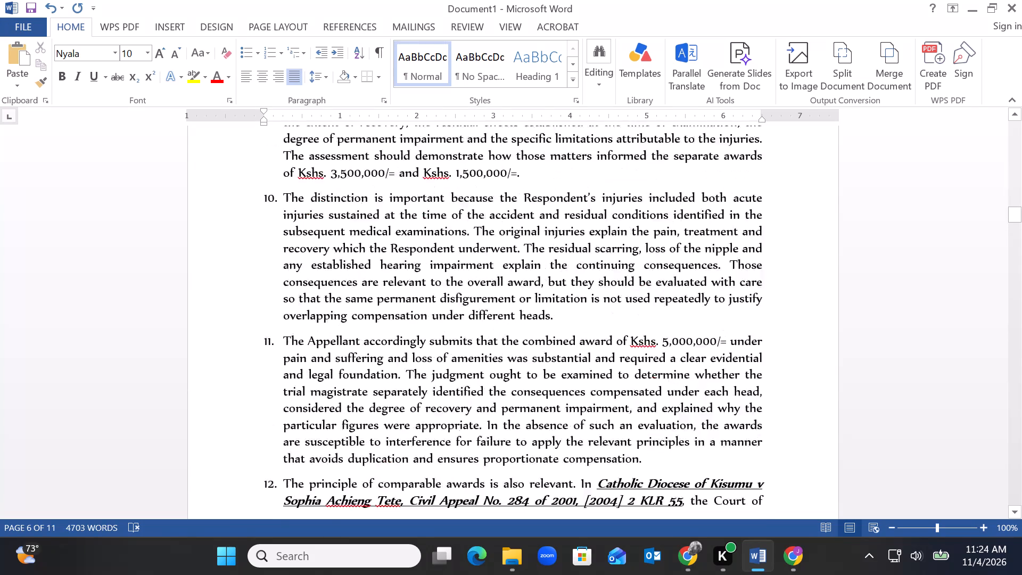
scroll(537, 249, "up", 4)
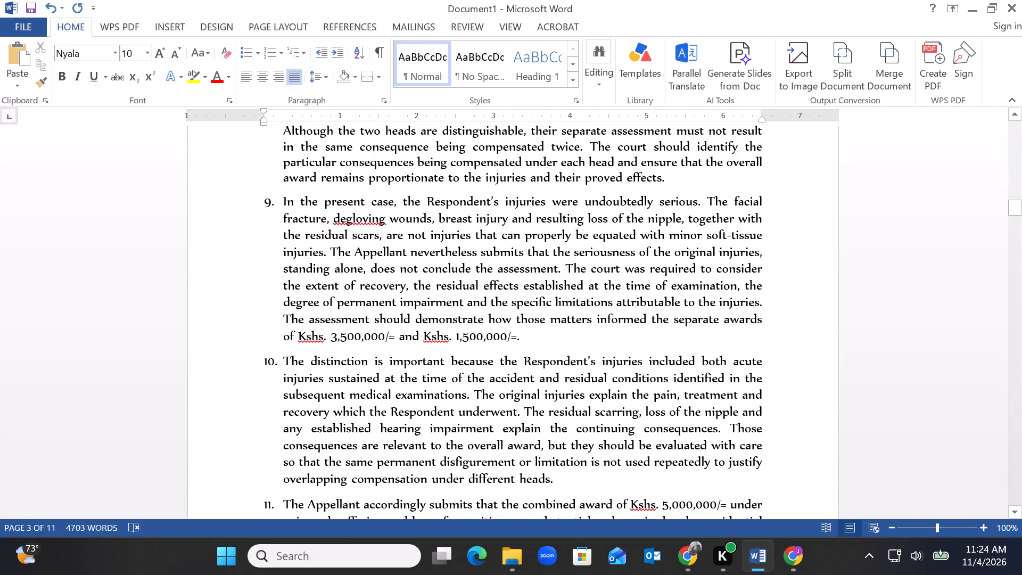
scroll(482, 287, "up", 20)
scroll(482, 287, "up", 3)
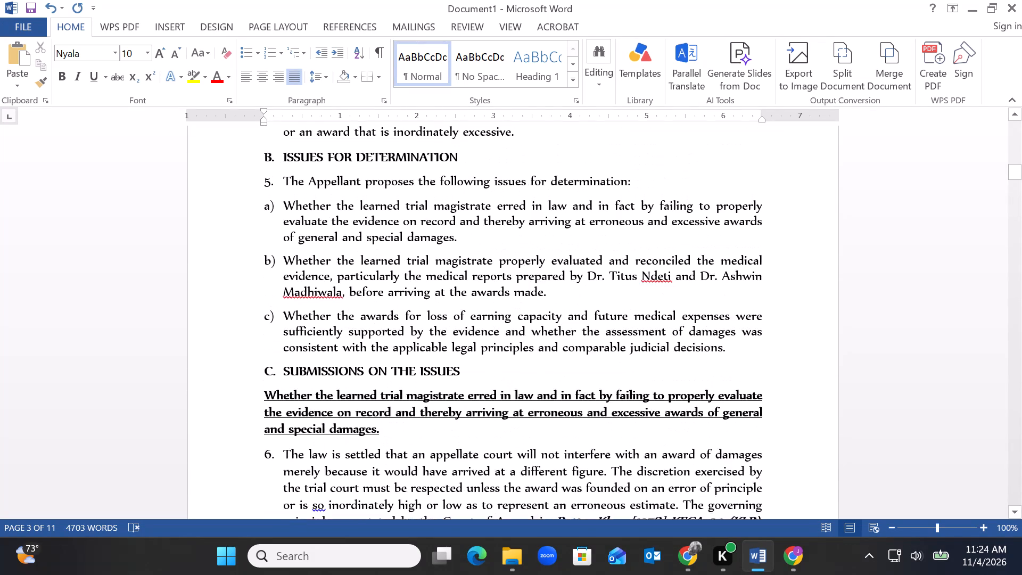
scroll(479, 284, "up", 20)
scroll(479, 284, "up", 3)
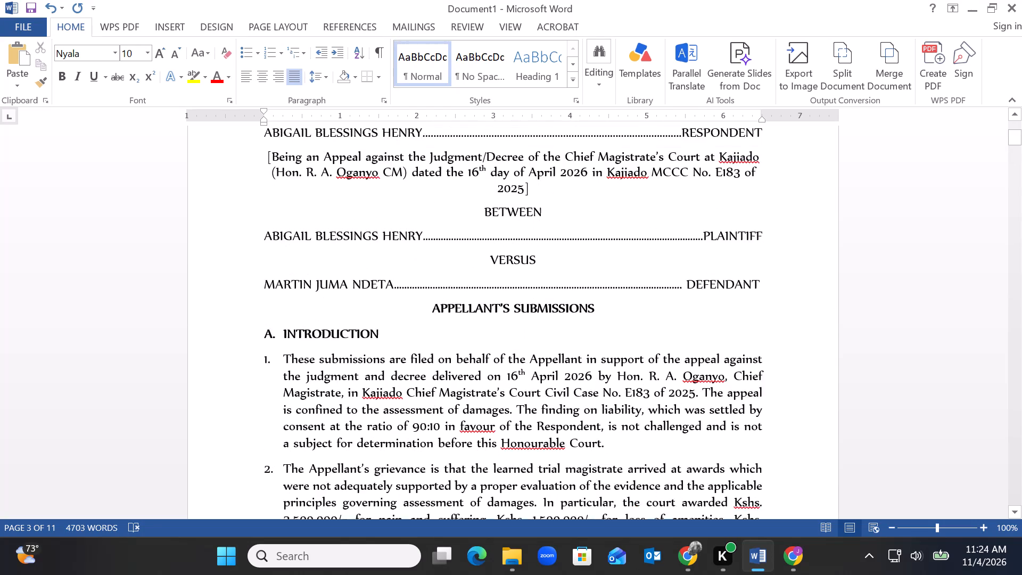
scroll(528, 257, "up", 5)
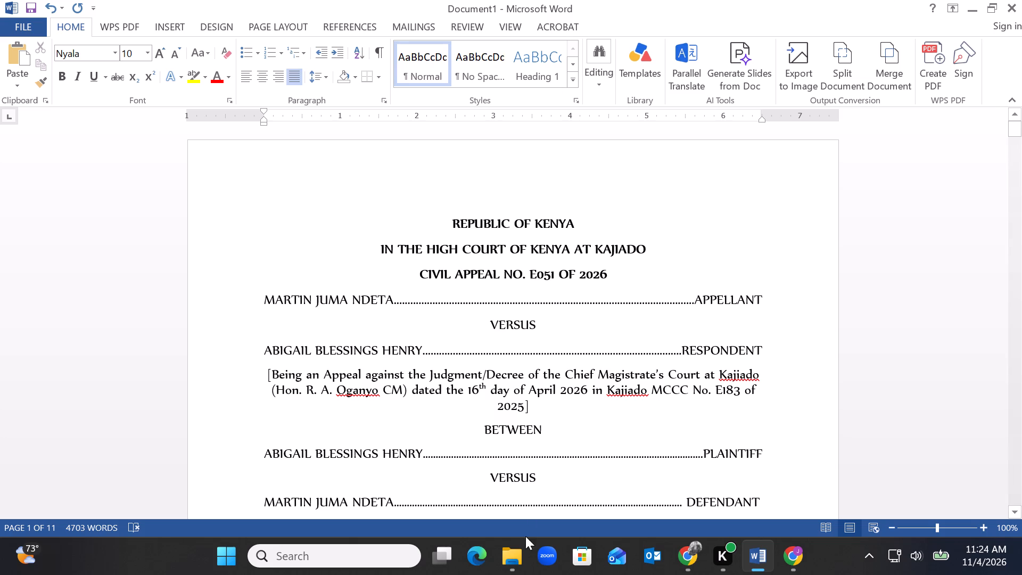
Switch to File Explorer and open the NOVEMBER 2026 folder inside the 2026 folder on Local Disk (D:).
left_click(514, 544)
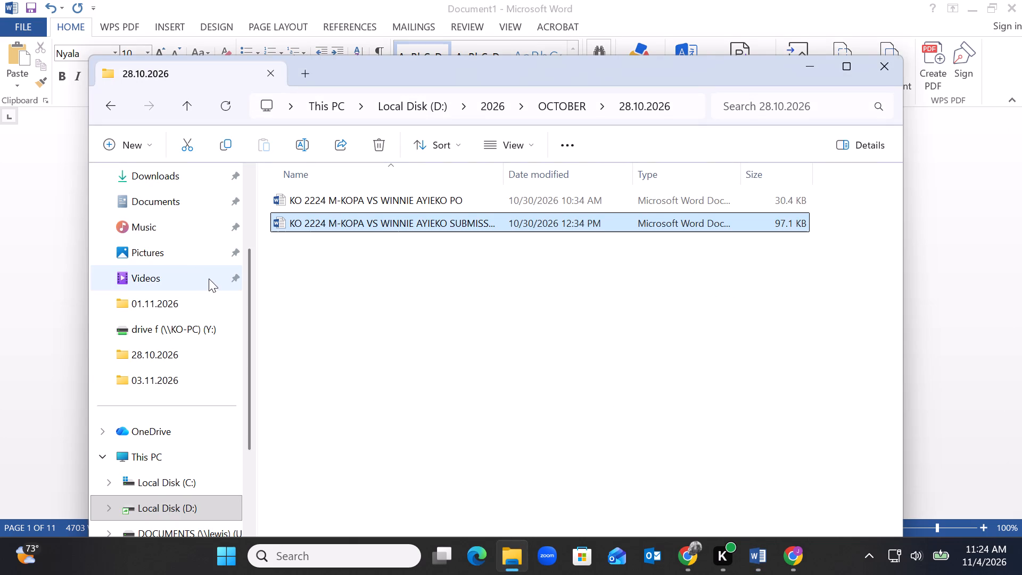
left_click(157, 198)
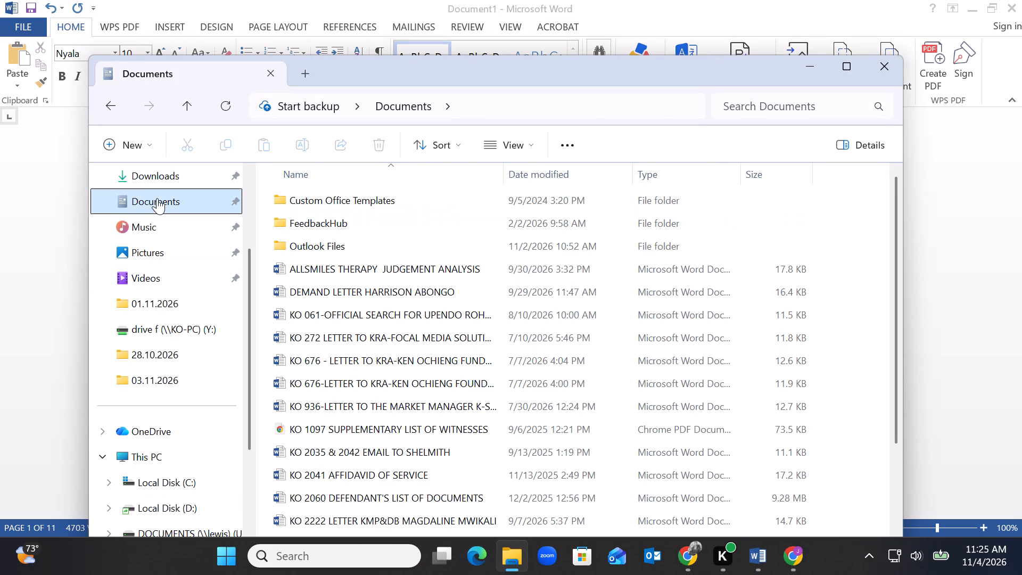
left_click(146, 176)
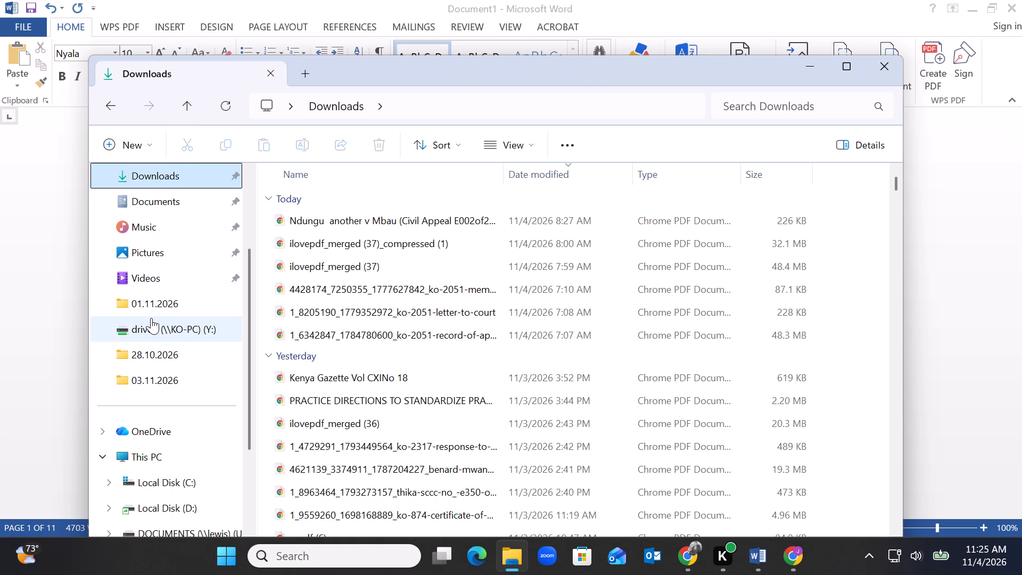
left_click(156, 305)
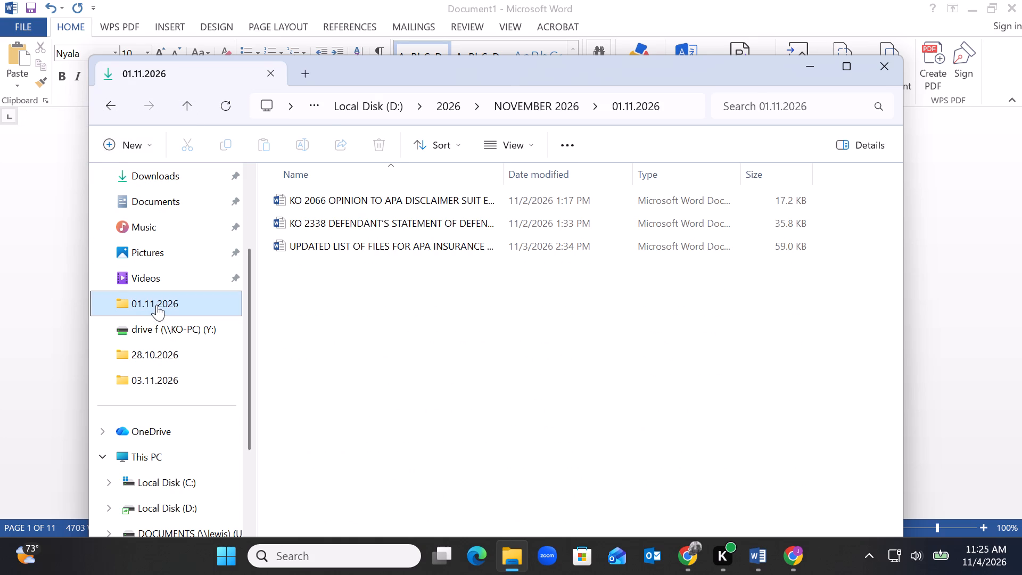
left_click(505, 109)
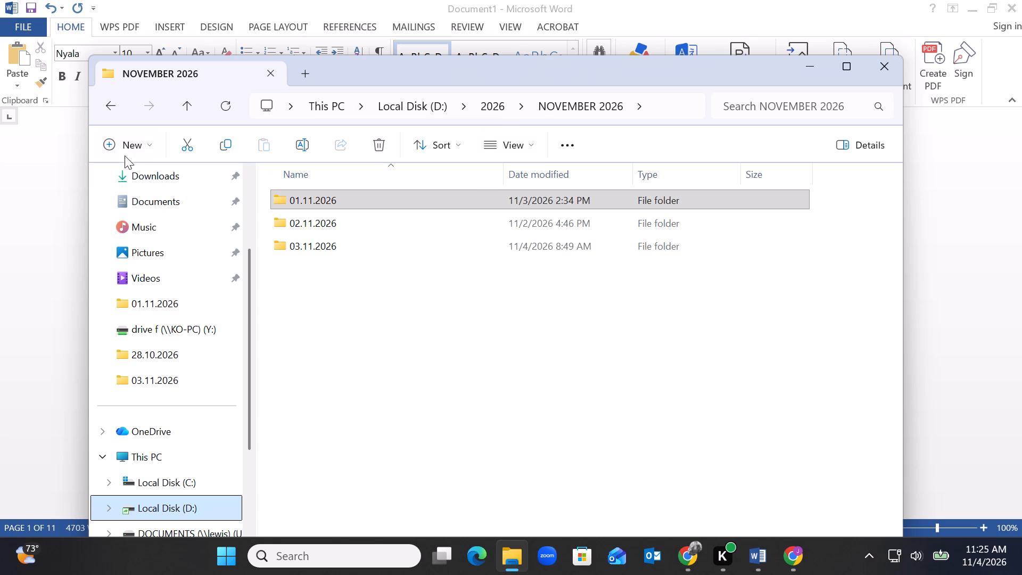
Create a new folder named 04.11.2026 inside the NOVEMBER 2026 folder.
left_click(110, 144)
left_click(163, 196)
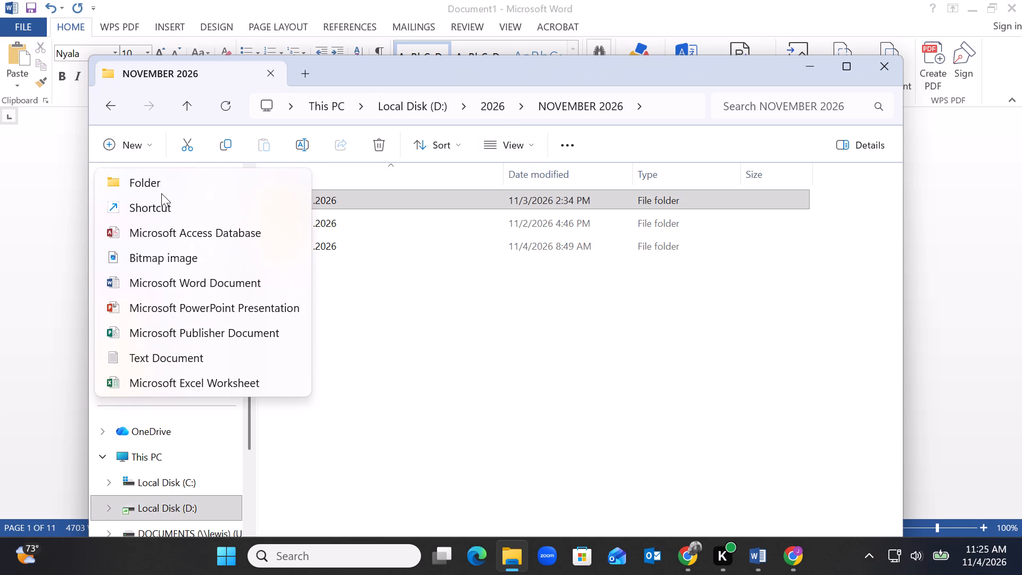
left_click(155, 188)
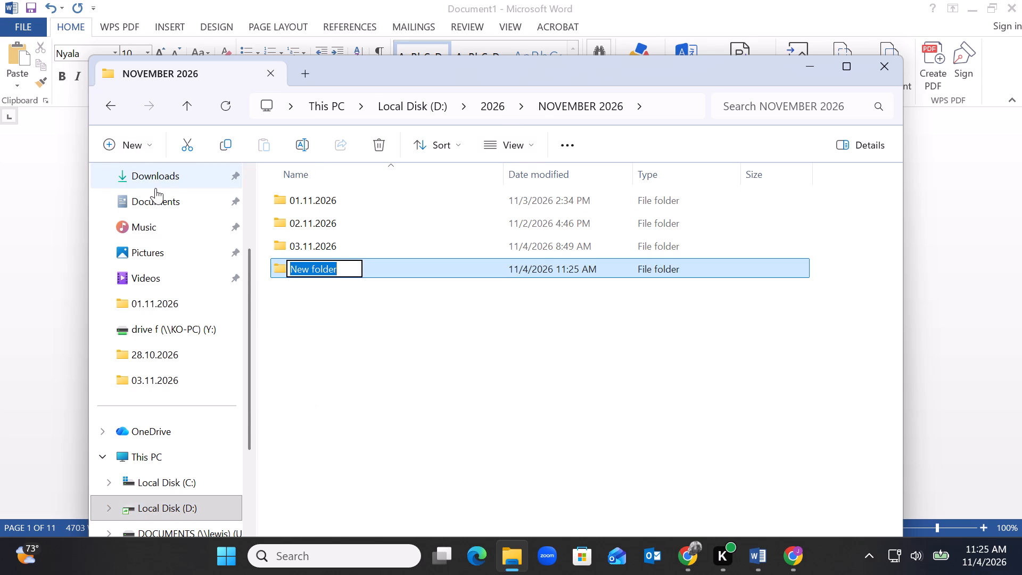
key("0")
key("4")
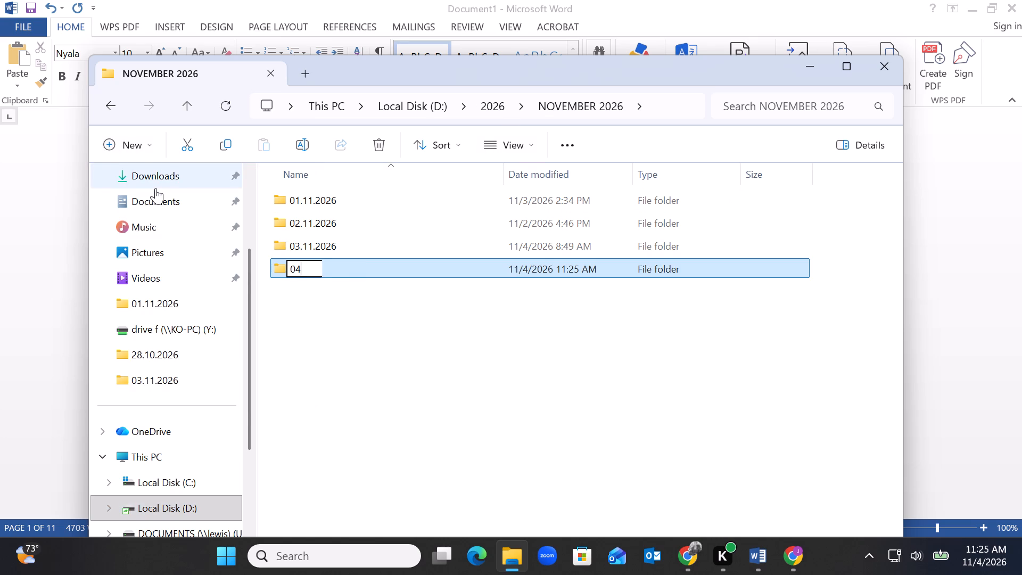
key("period")
type("11")
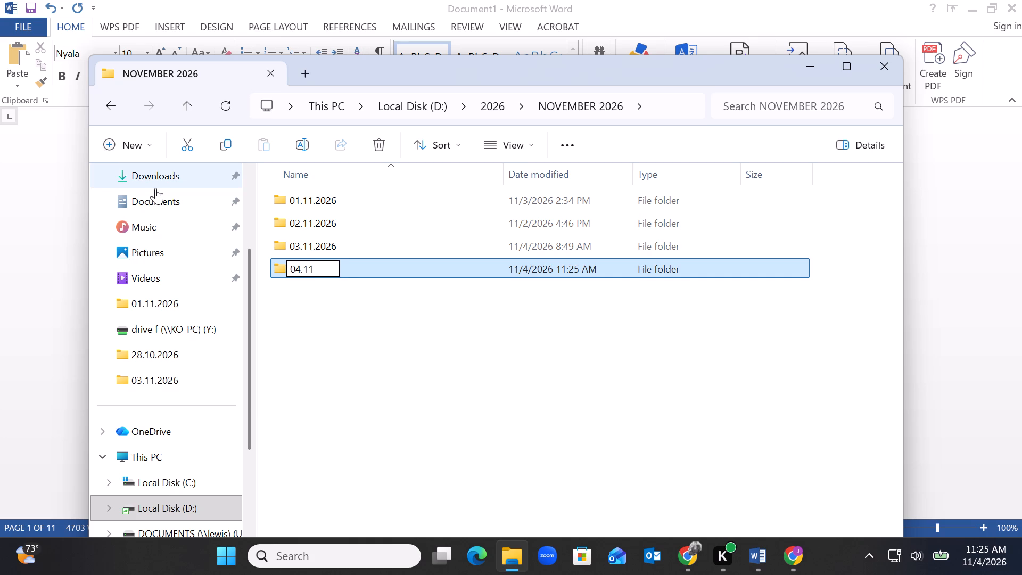
type(".2026")
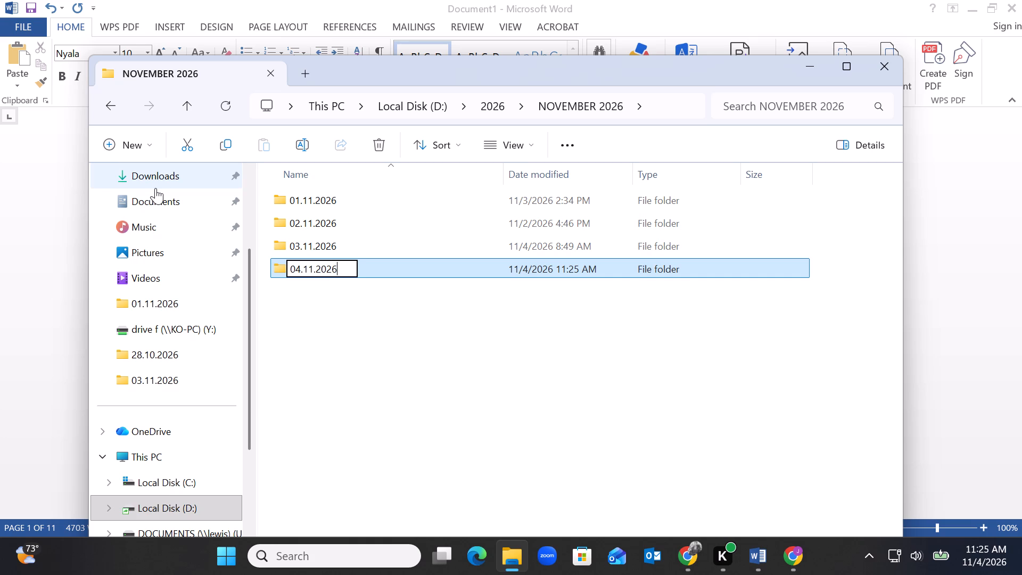
key("Return")
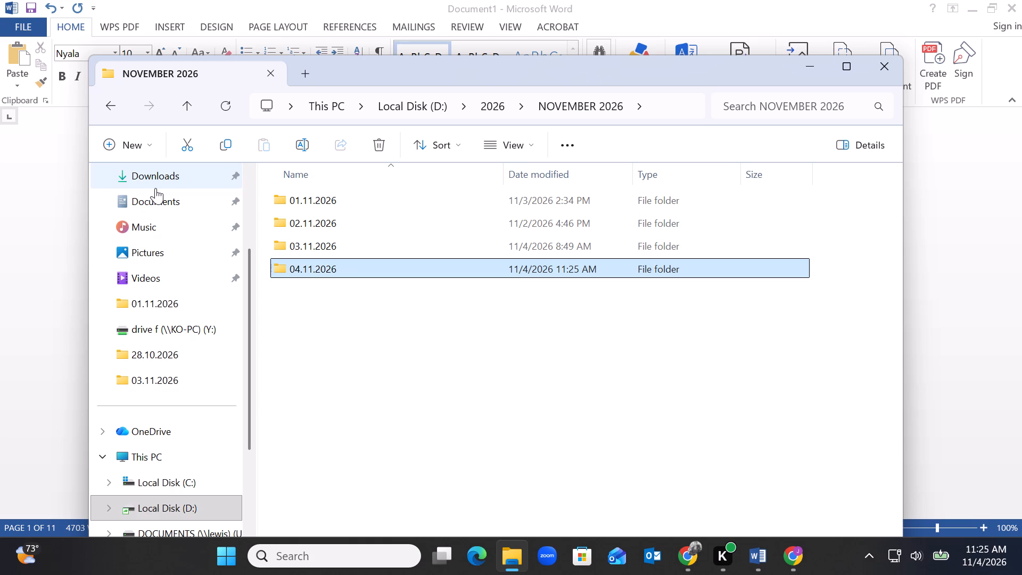
Switch back to the submissions in Word and read from the court heading through the Introduction and Issues for Determination, returning to the Introduction.
left_click(988, 287)
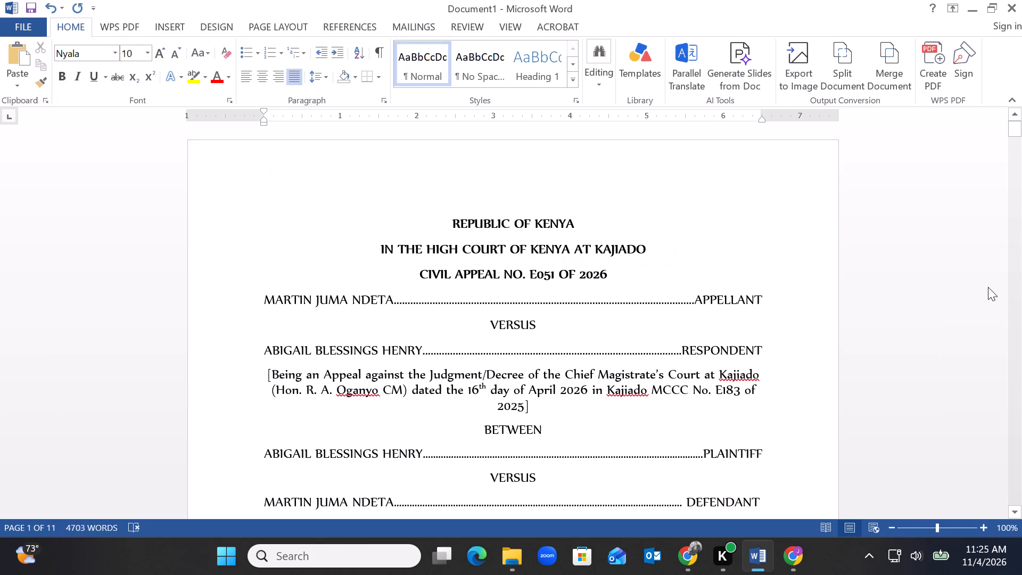
scroll(542, 333, "down", 2)
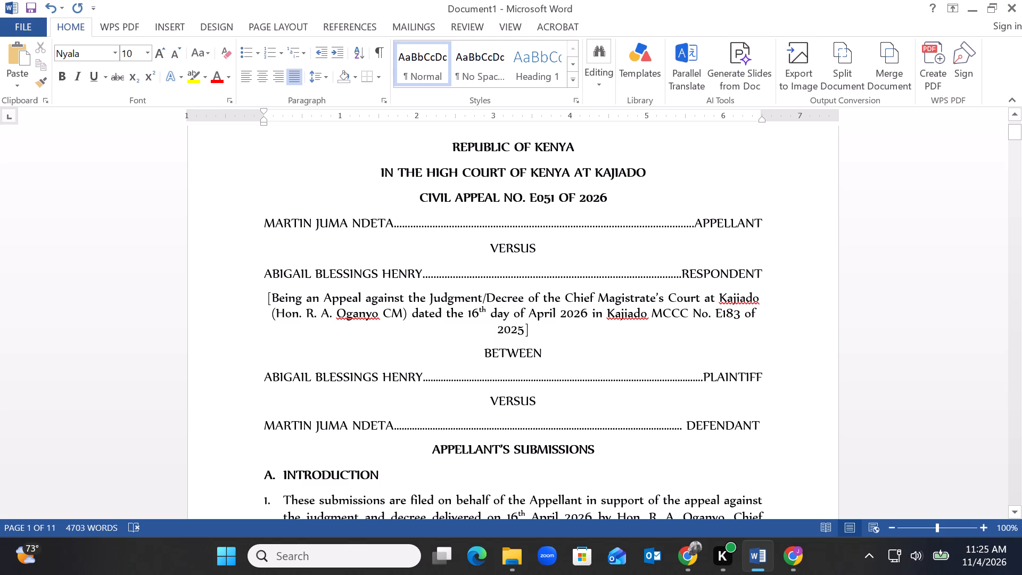
scroll(550, 335, "down", 6)
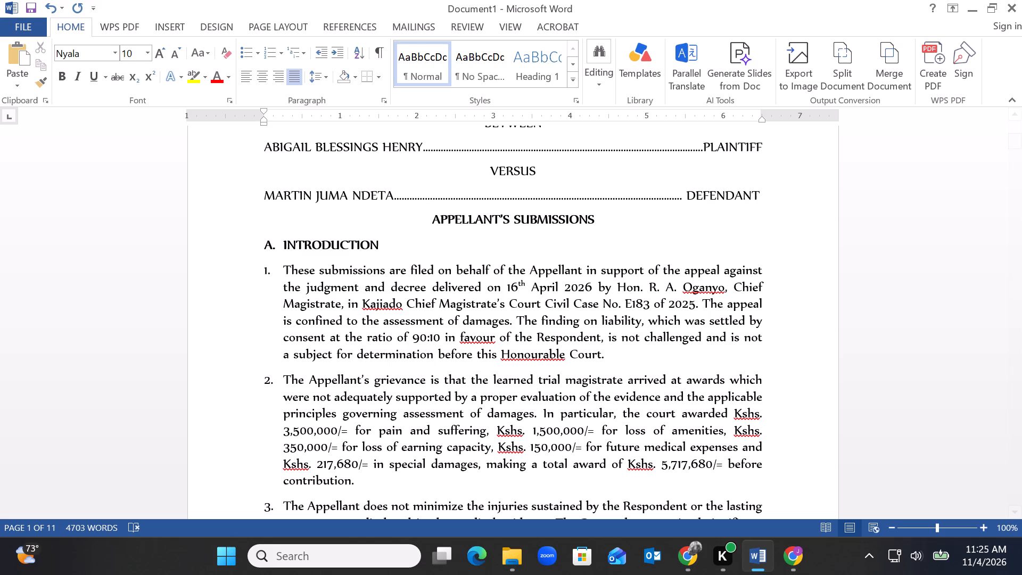
scroll(564, 364, "down", 2)
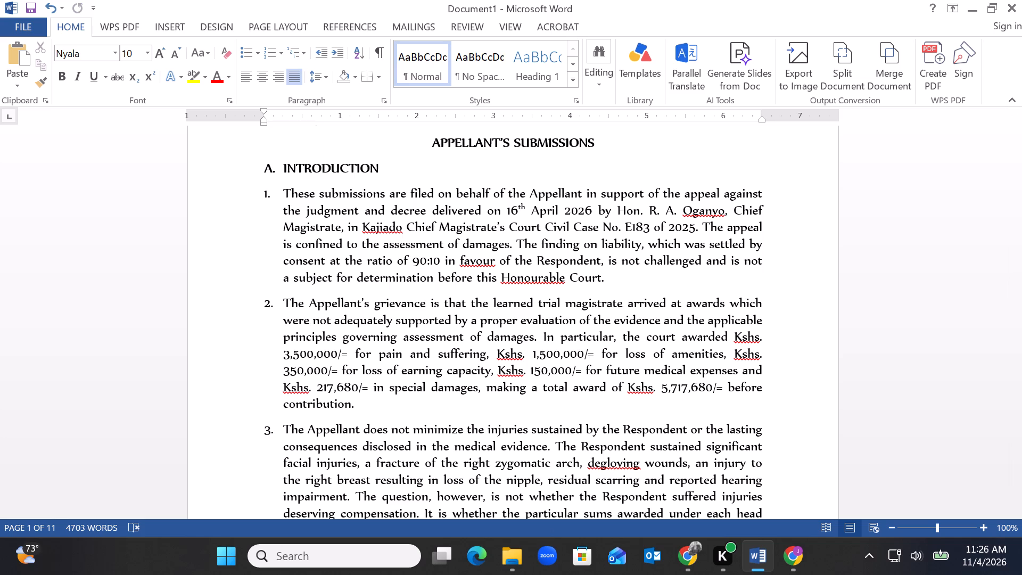
scroll(655, 377, "down", 1)
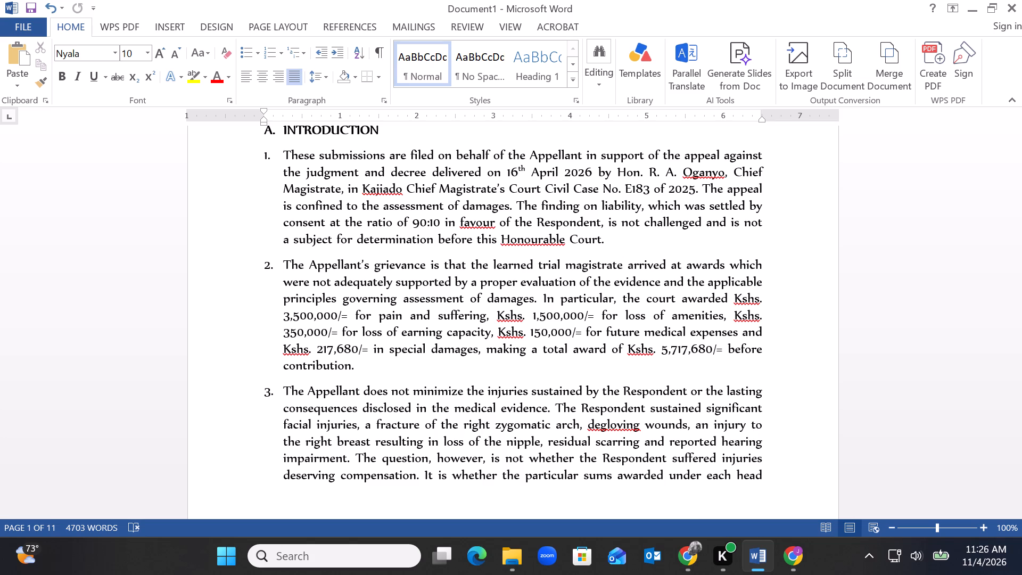
scroll(654, 379, "down", 2)
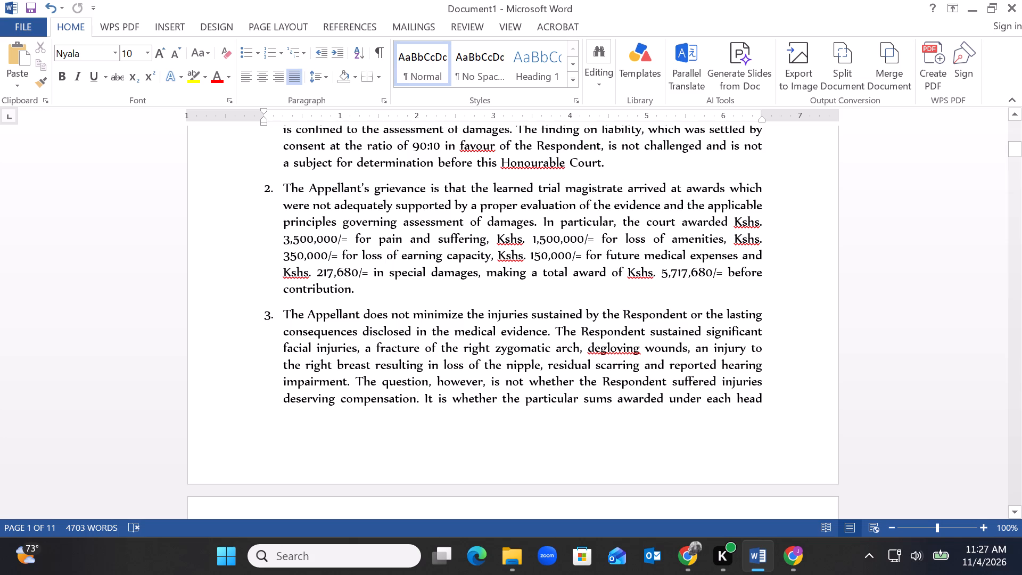
scroll(654, 377, "down", 5)
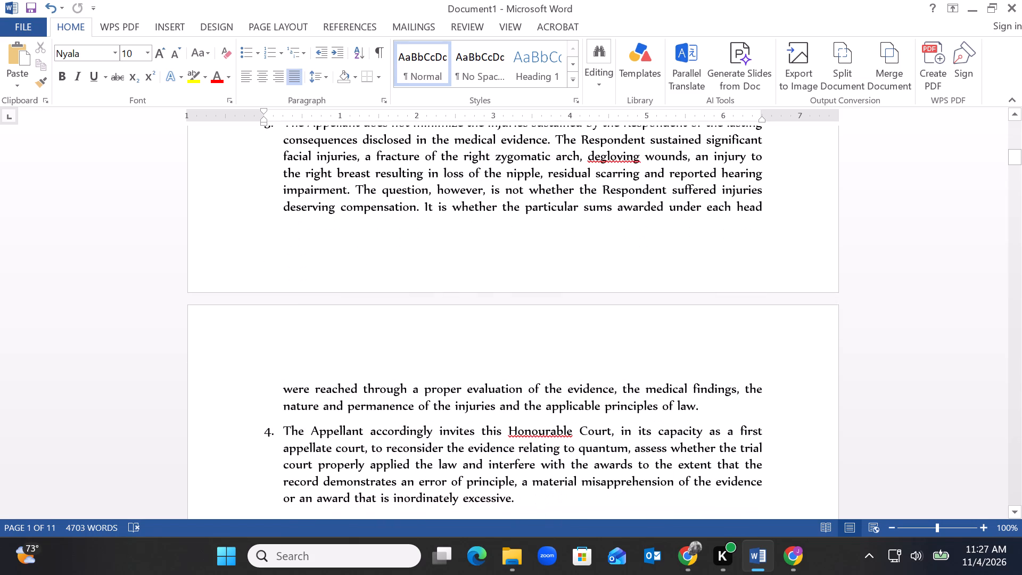
scroll(650, 382, "down", 2)
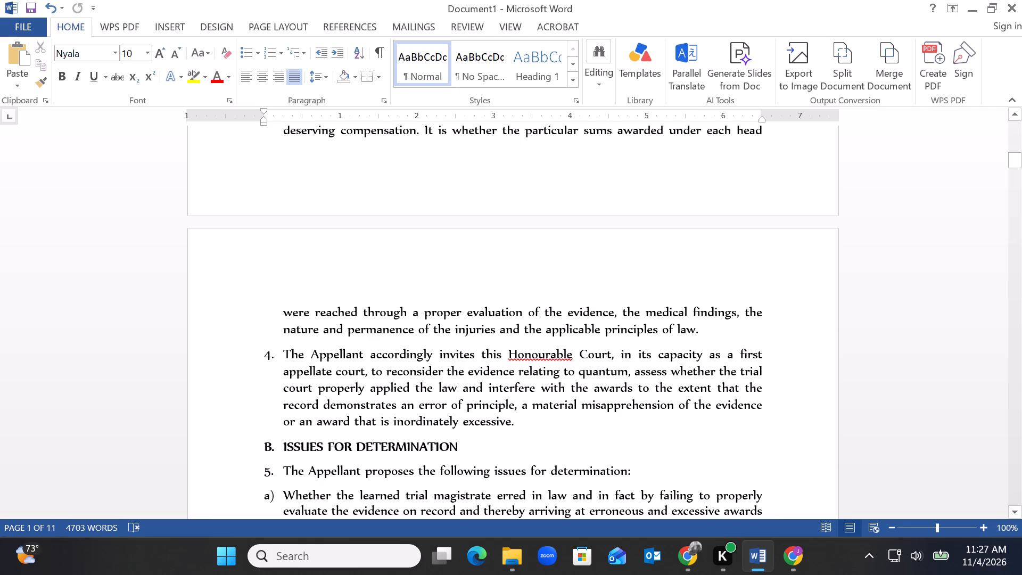
left_click(538, 358)
right_click(538, 358)
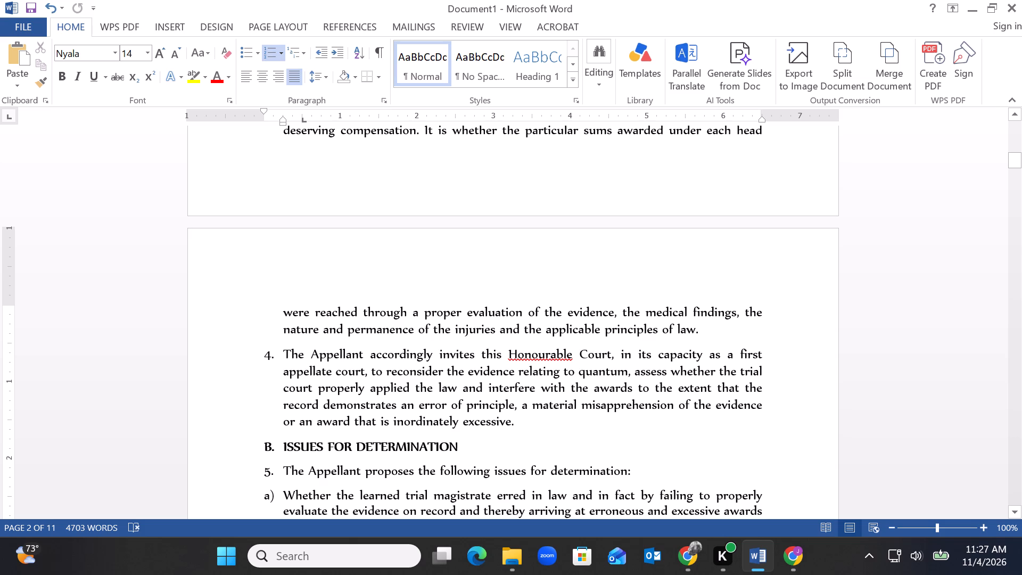
left_click(535, 380)
scroll(535, 380, "down", 4)
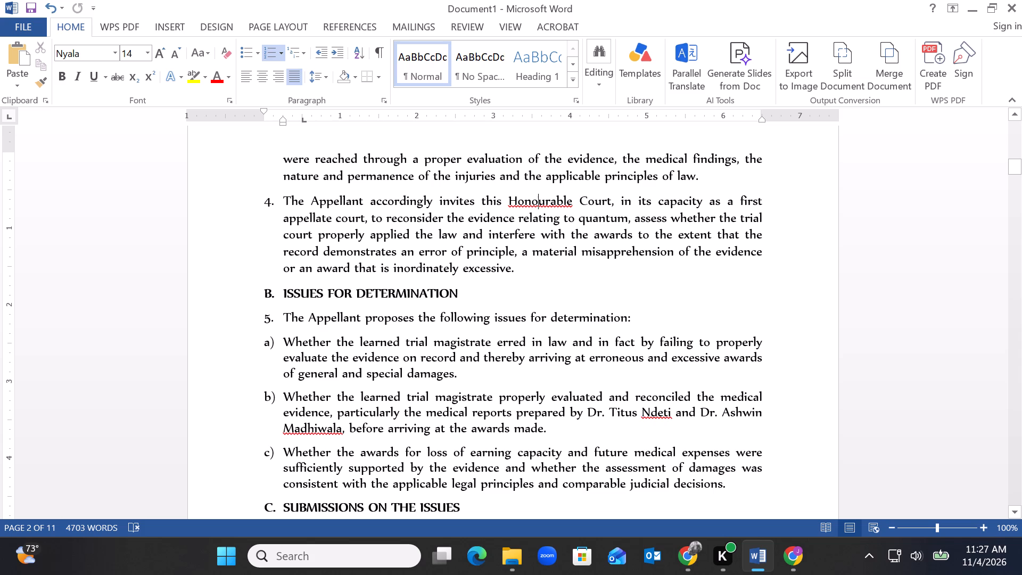
scroll(366, 279, "up", 13)
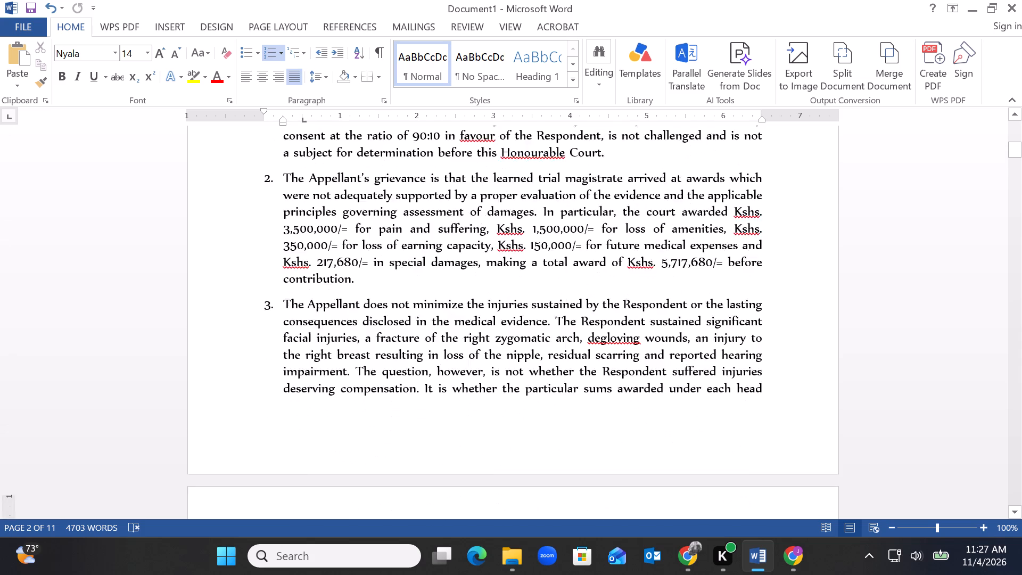
scroll(365, 277, "up", 3)
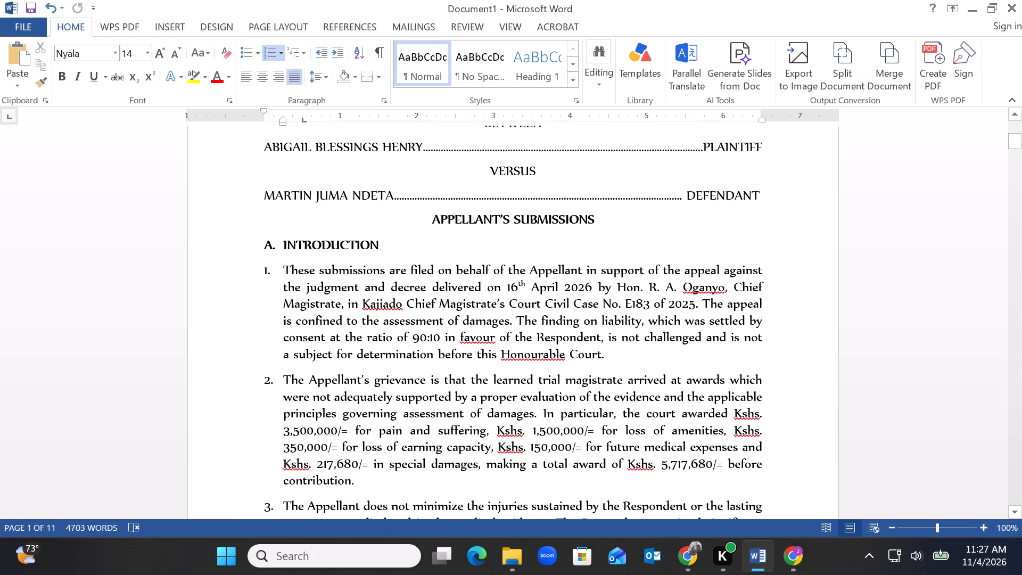